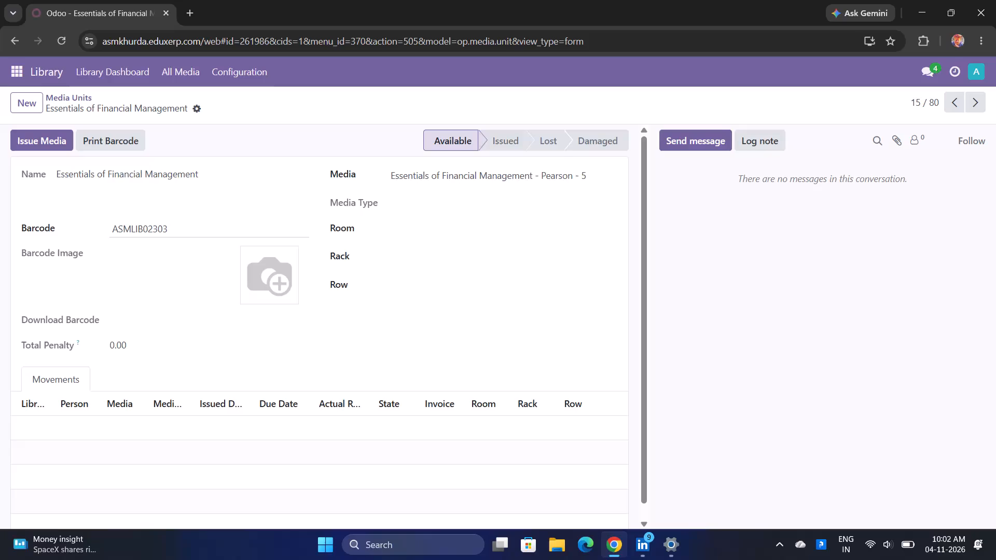
# Generate this media unit's barcode image by saving the barcode as ASMLIB0230, and saving it again as ASMLIB02303.
pyautogui.click(242, 222)
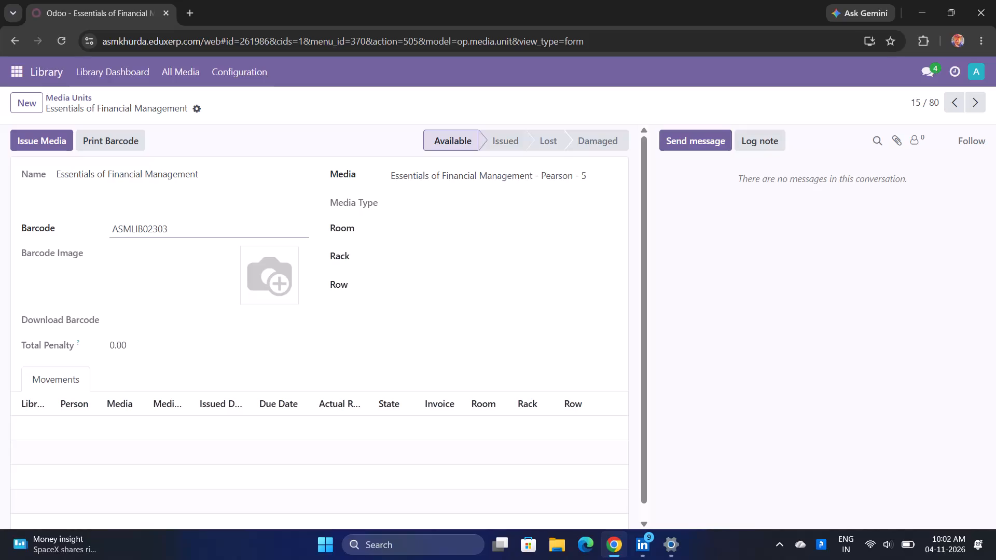
pyautogui.press('BackSpace')
pyautogui.click(213, 104)
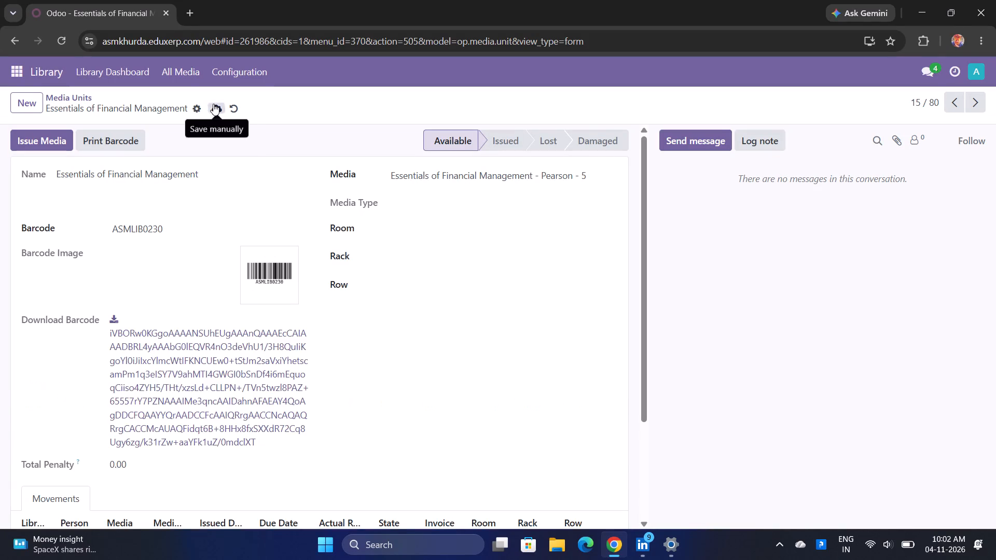
pyautogui.click(195, 232)
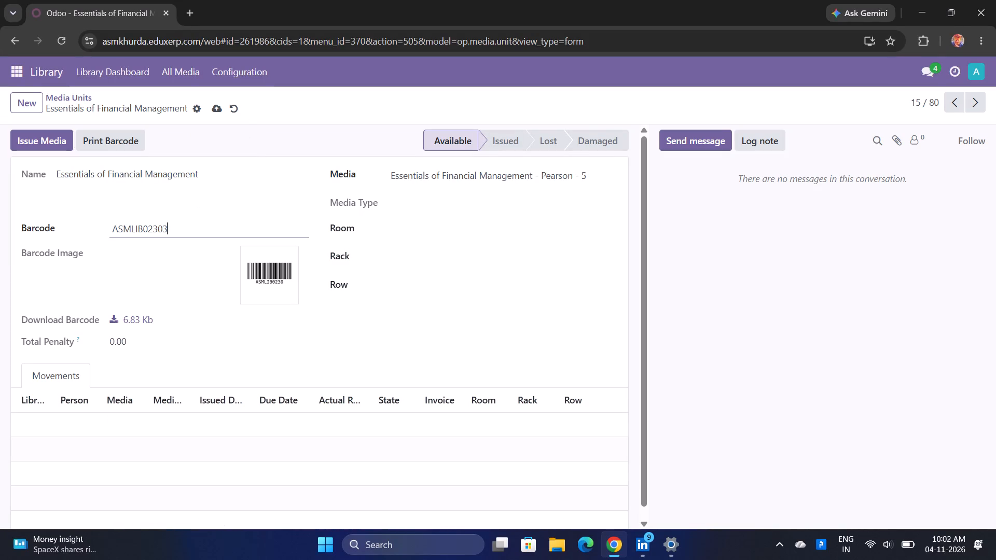
pyautogui.press('3')
pyautogui.click(214, 107)
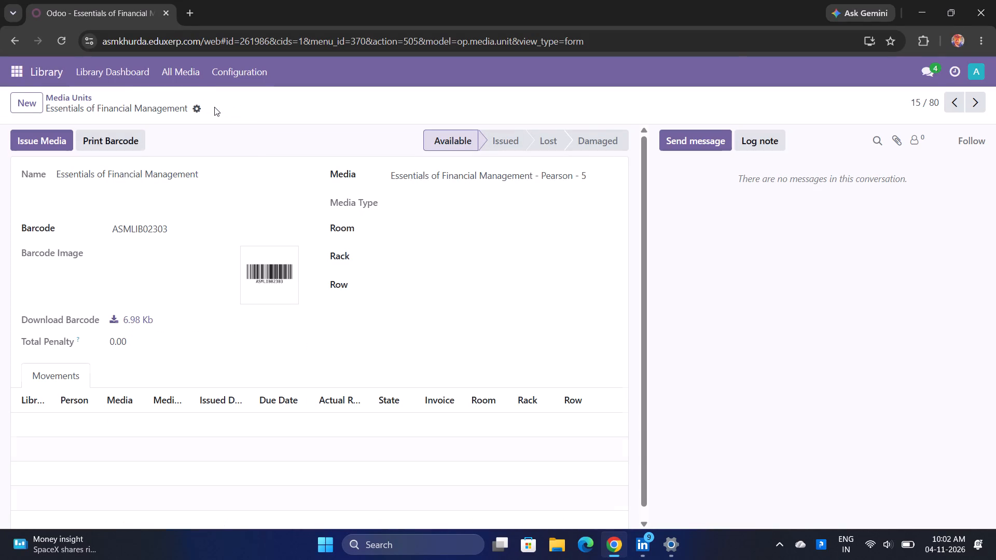
# For the next media unit, generate the barcode image by saving the barcode as ASMLIB0231, and saving it again as ASMLIB02310.
pyautogui.click(973, 100)
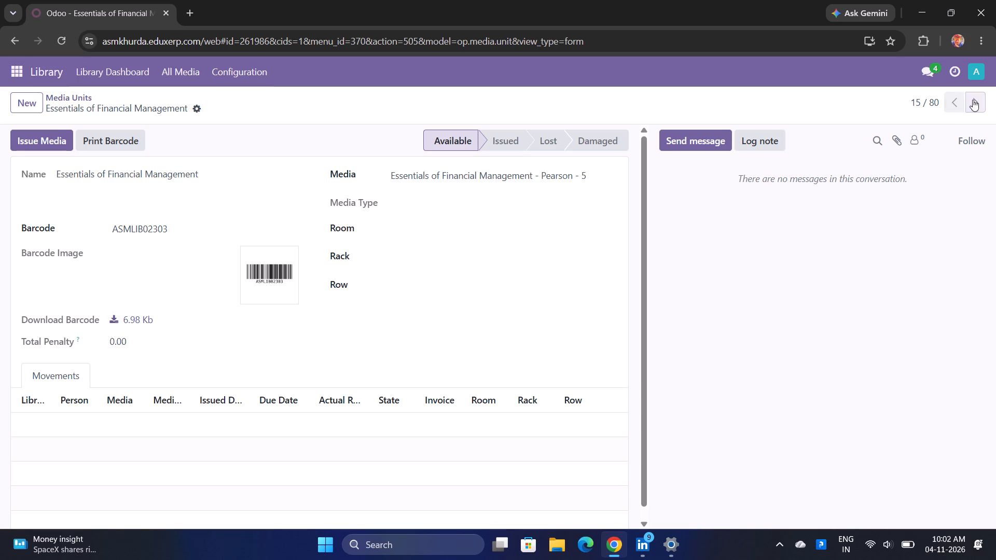
pyautogui.click(247, 232)
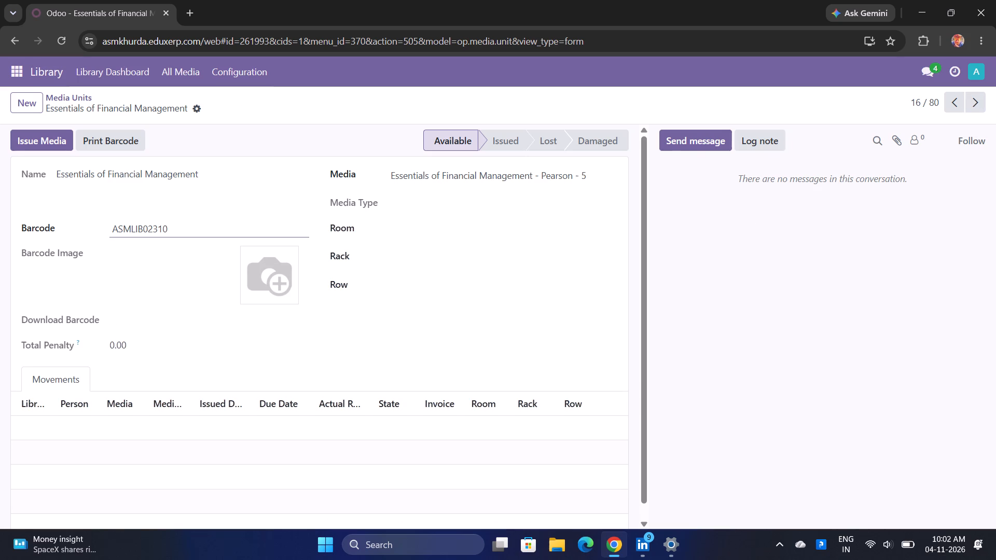
pyautogui.press('BackSpace')
pyautogui.click(216, 108)
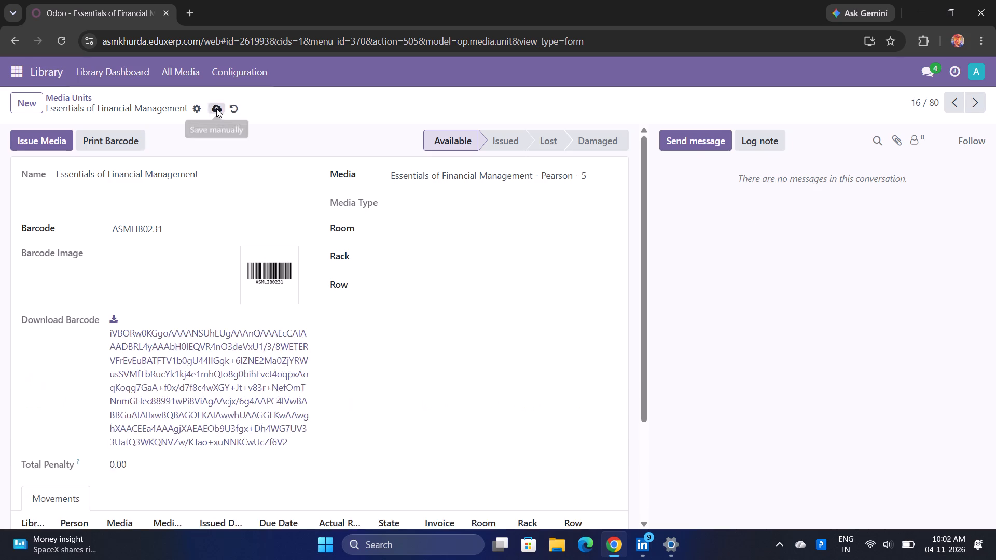
pyautogui.click(196, 230)
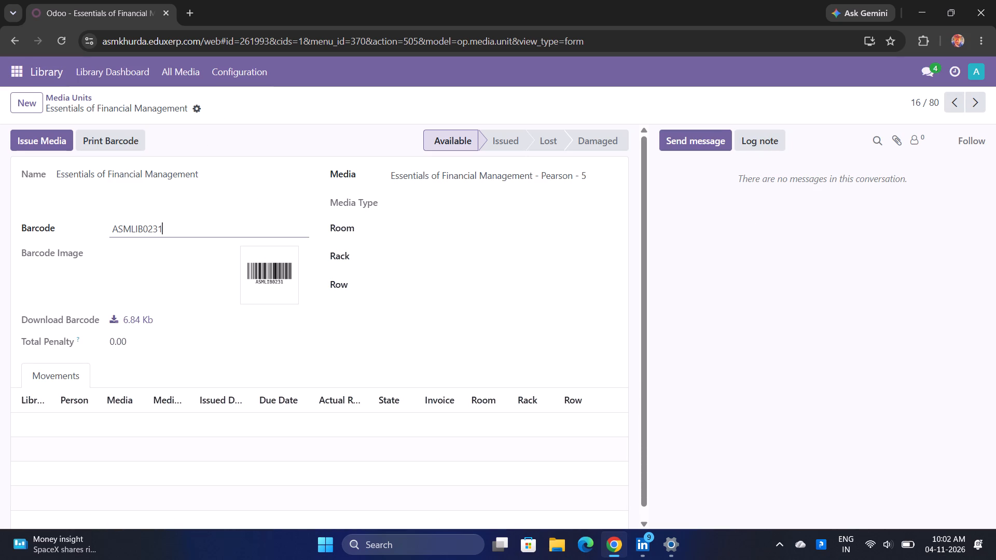
pyautogui.press('0')
pyautogui.click(215, 105)
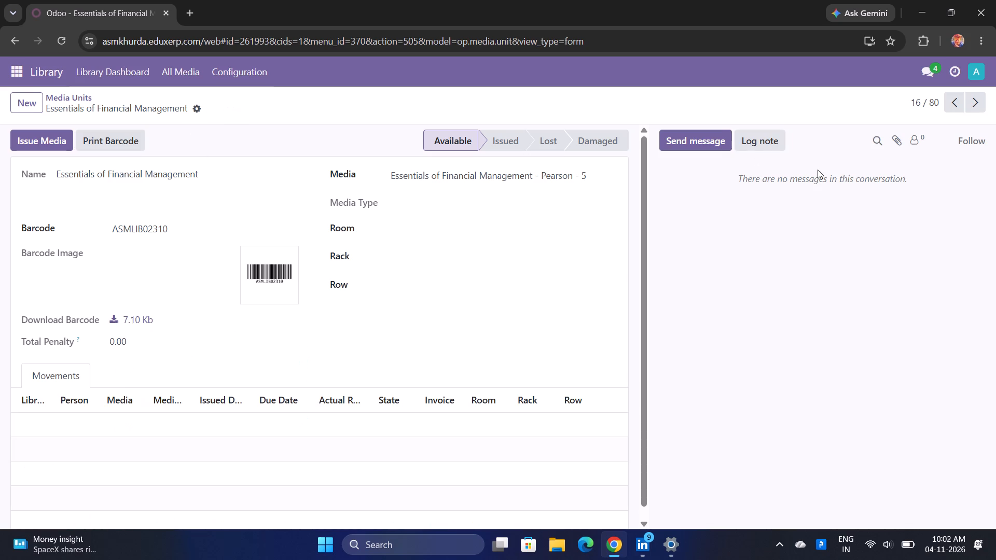
# For the following media unit, record 17, generate the barcode image by saving the barcode as ASMLIB0230, and saving it again as ASMLIB02304.
pyautogui.click(976, 101)
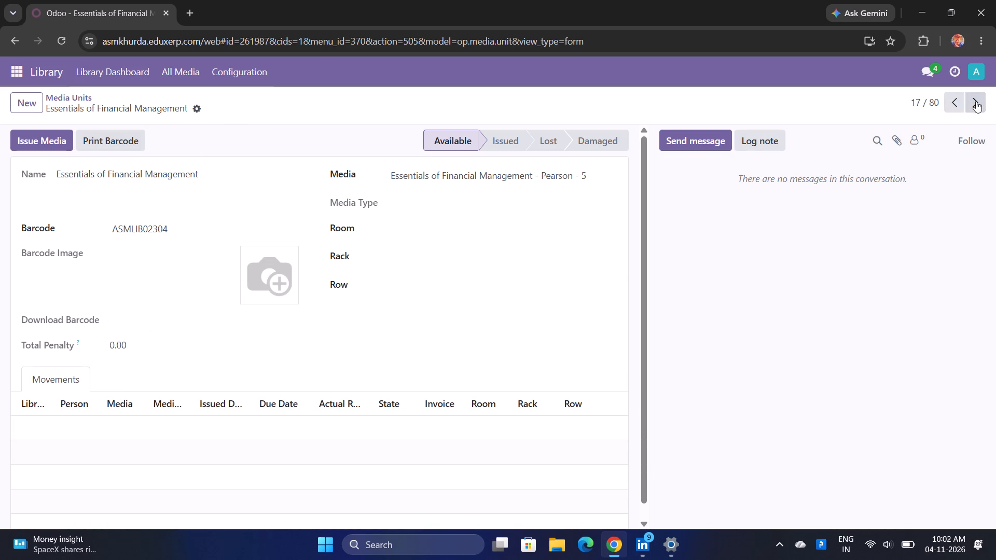
pyautogui.click(246, 228)
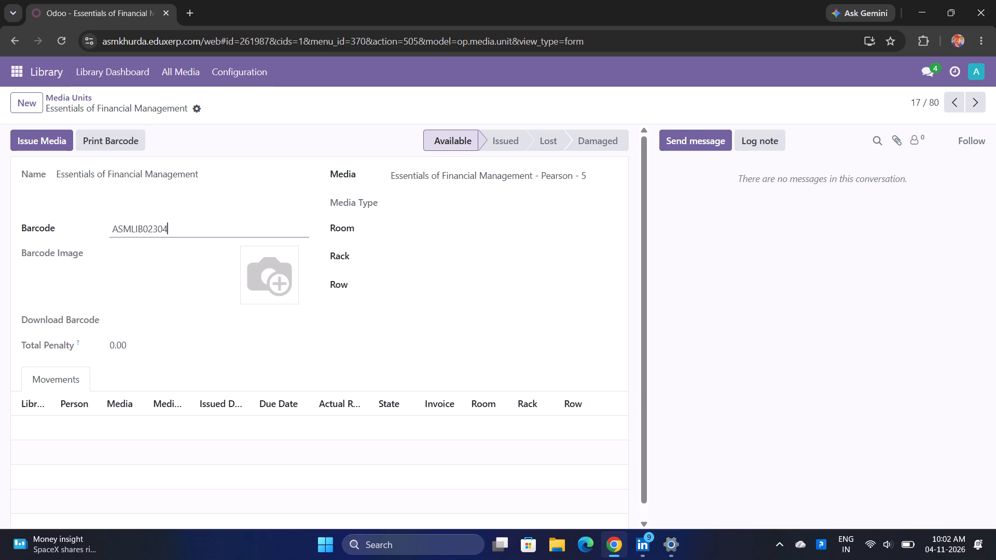
pyautogui.press('BackSpace')
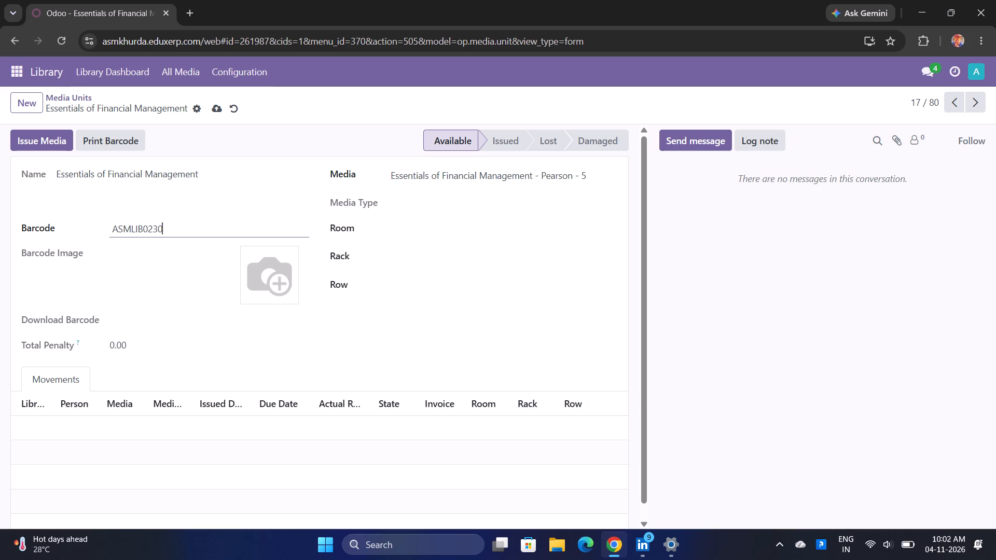
pyautogui.click(212, 109)
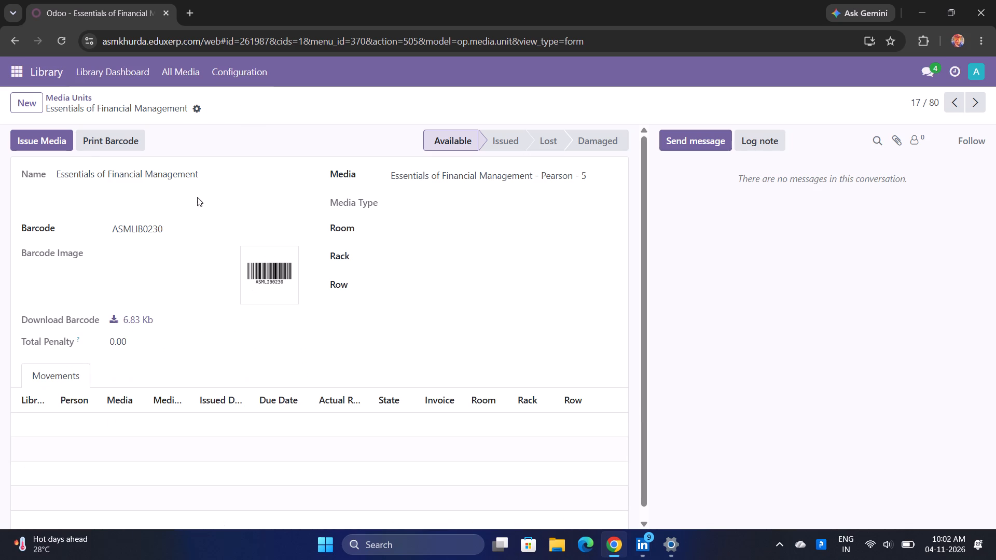
pyautogui.click(196, 228)
pyautogui.press('4')
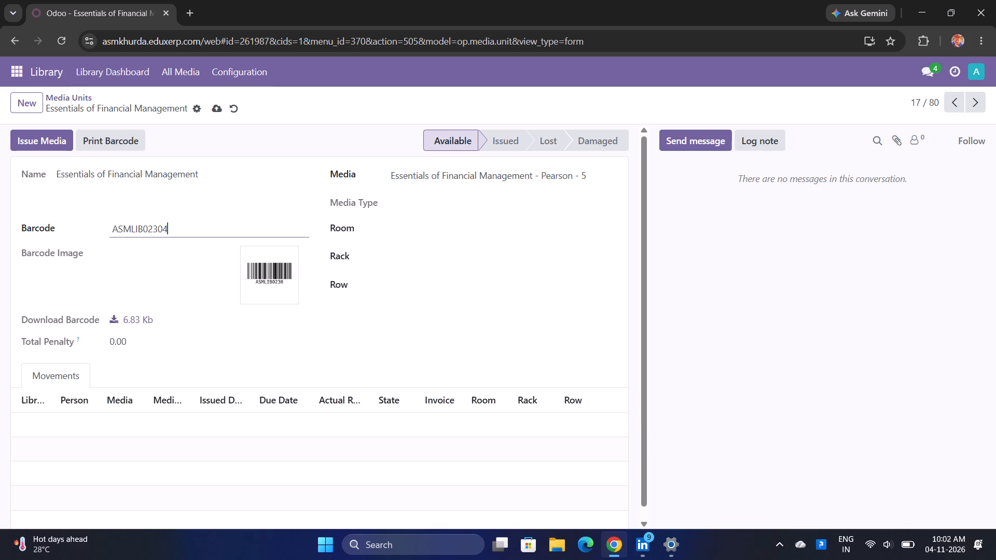
pyautogui.click(215, 108)
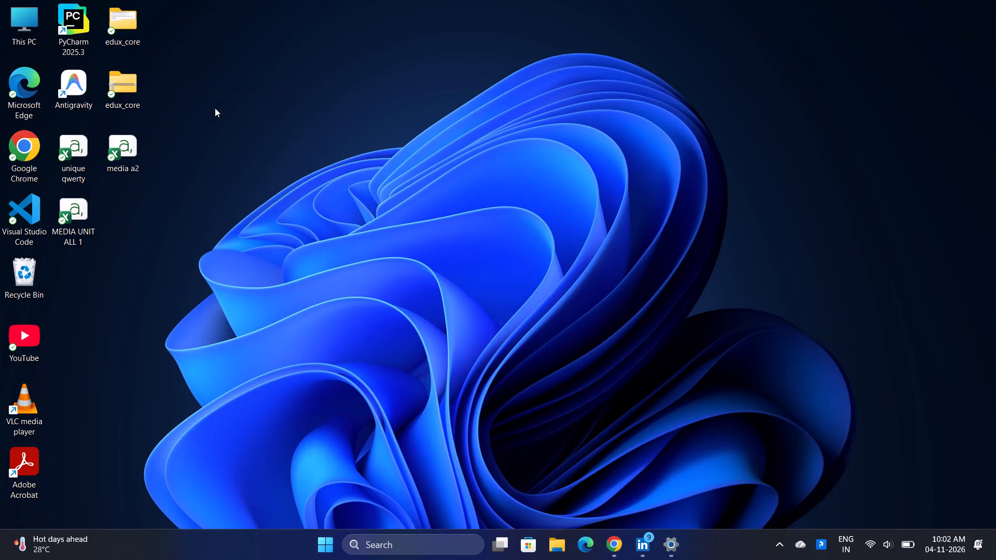
# Switch to Windows Search and start a search with "t".
pyautogui.press('t')
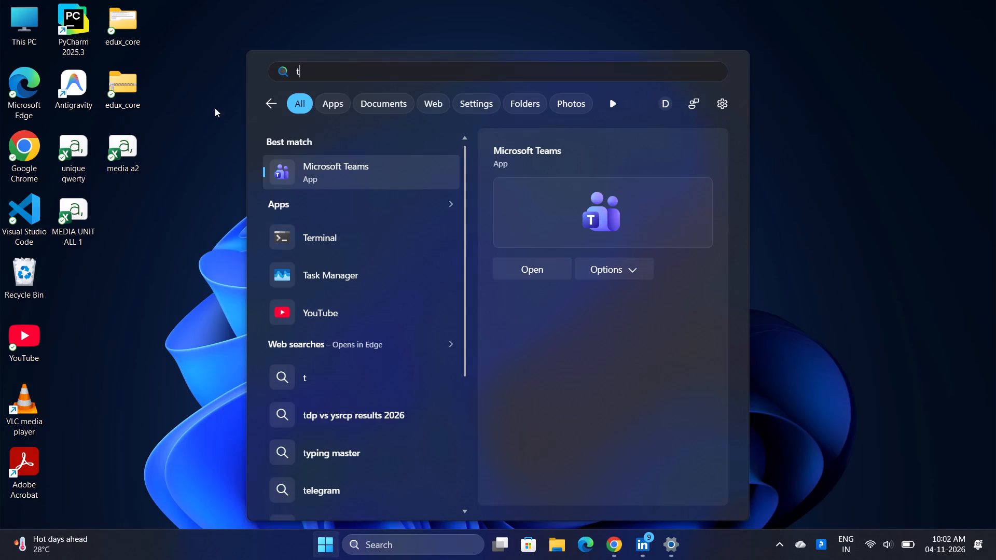
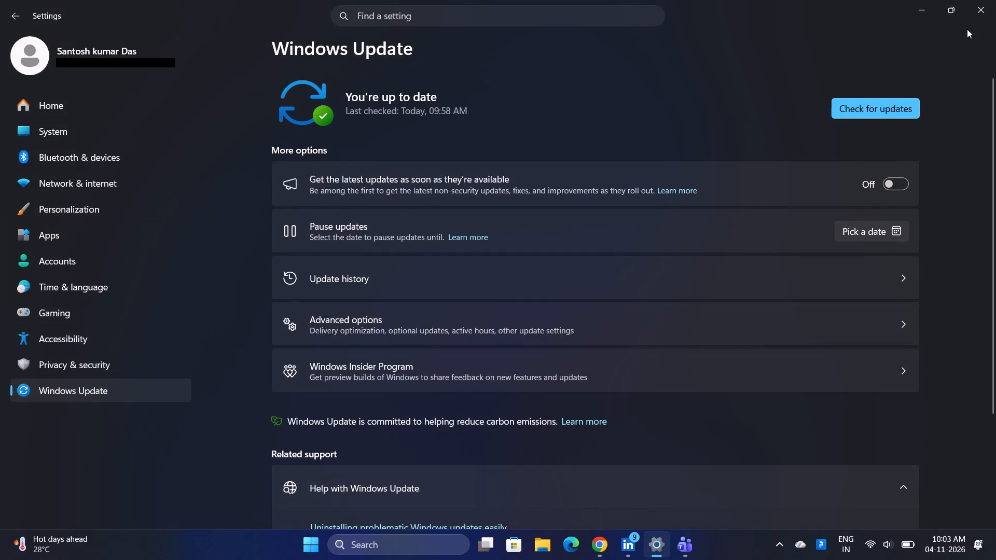
# Close the Windows Update settings and switch back to the Odoo media unit in Google Chrome.
pyautogui.click(973, 13)
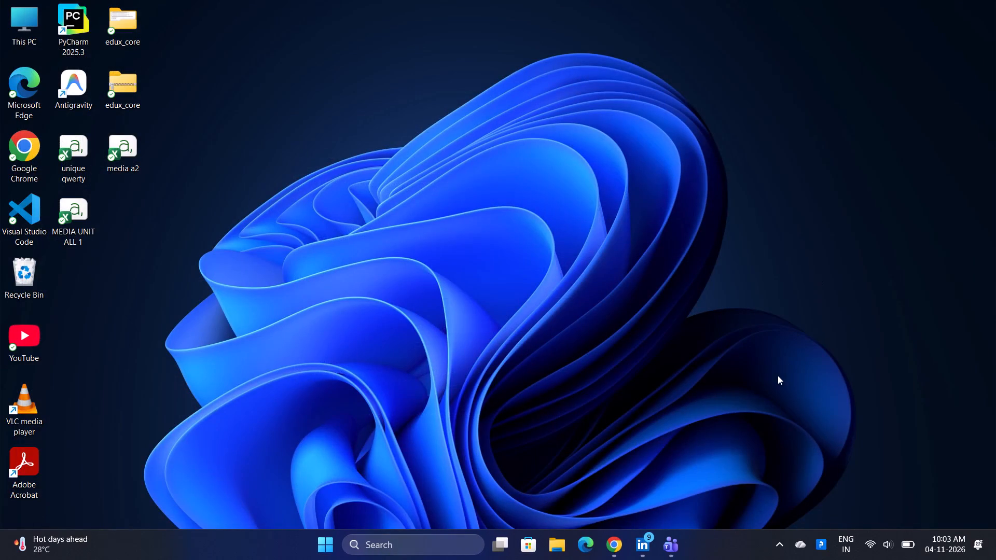
pyautogui.click(620, 544)
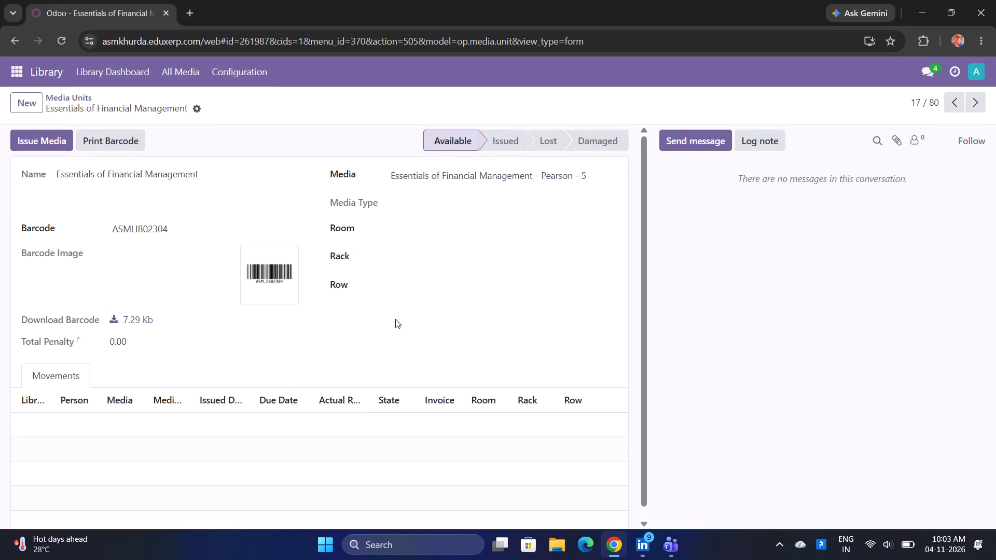
# For the next media unit, record 18, generate the barcode image by saving the barcode as ASMLIB0230, and saving it again as ASMLIB02309.
pyautogui.click(981, 97)
pyautogui.click(219, 233)
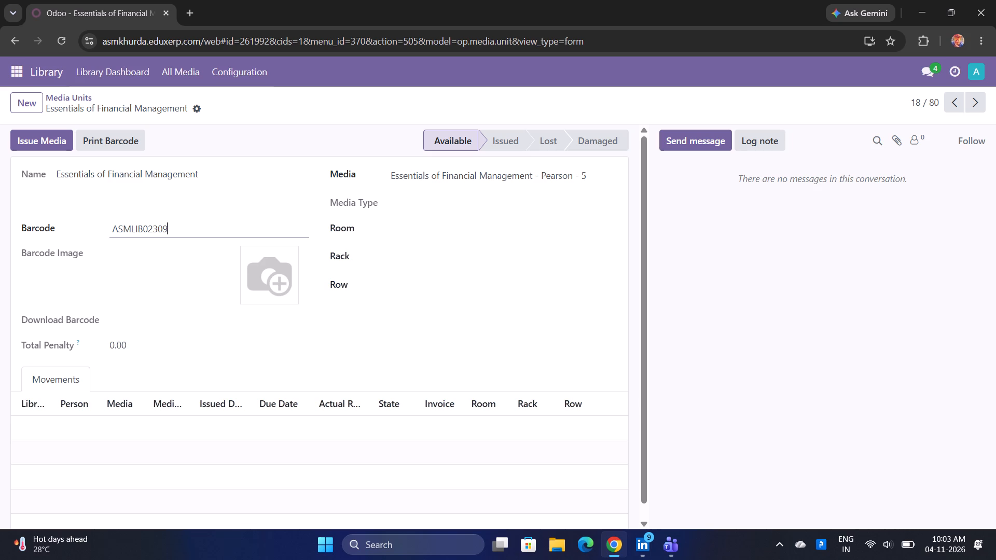
pyautogui.press('BackSpace')
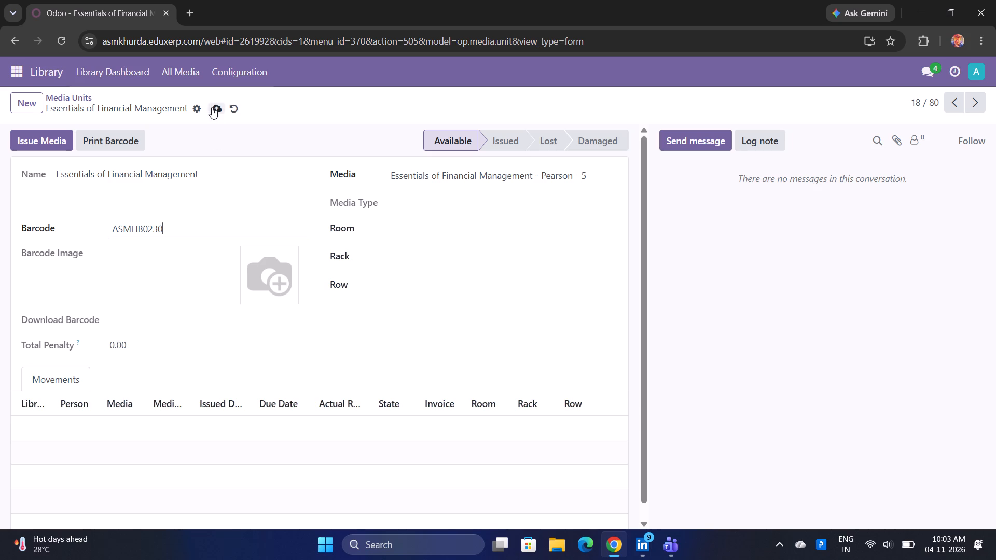
pyautogui.click(212, 107)
pyautogui.click(186, 230)
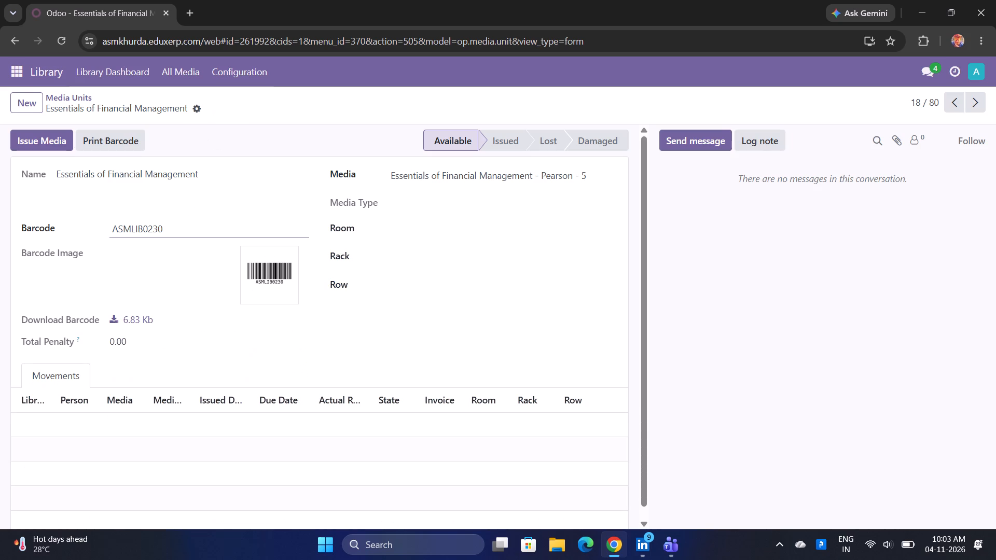
pyautogui.press('9')
pyautogui.click(214, 111)
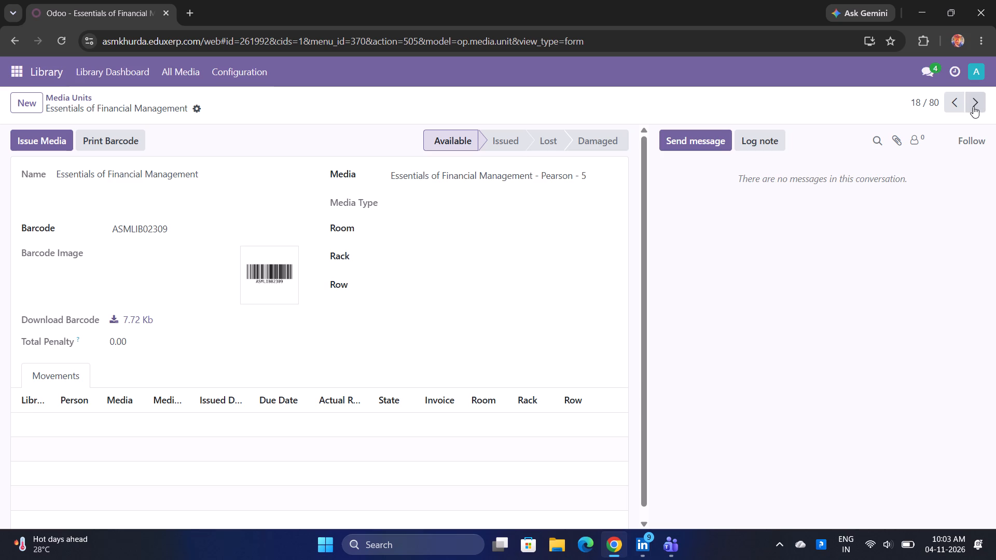
# For the following media unit, record 19, generate the barcode image by saving the barcode as ASMLIB0230, and saving it again as ASMLIB02301.
pyautogui.click(973, 103)
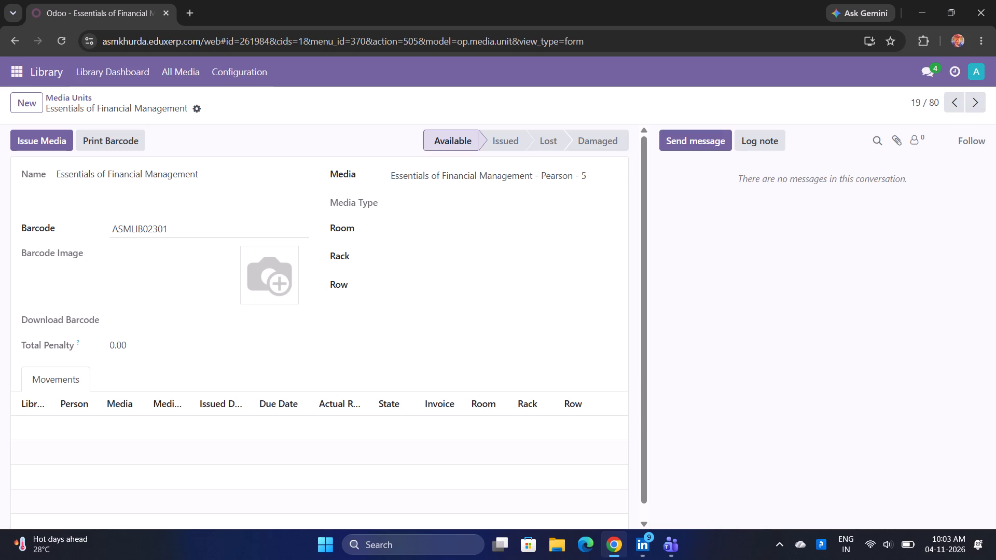
pyautogui.click(247, 231)
pyautogui.press('BackSpace')
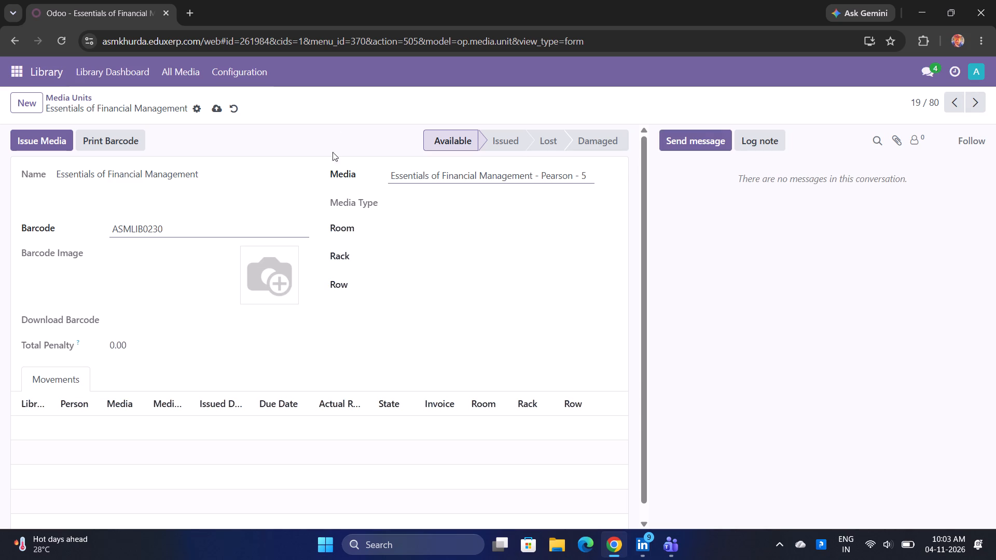
pyautogui.click(217, 111)
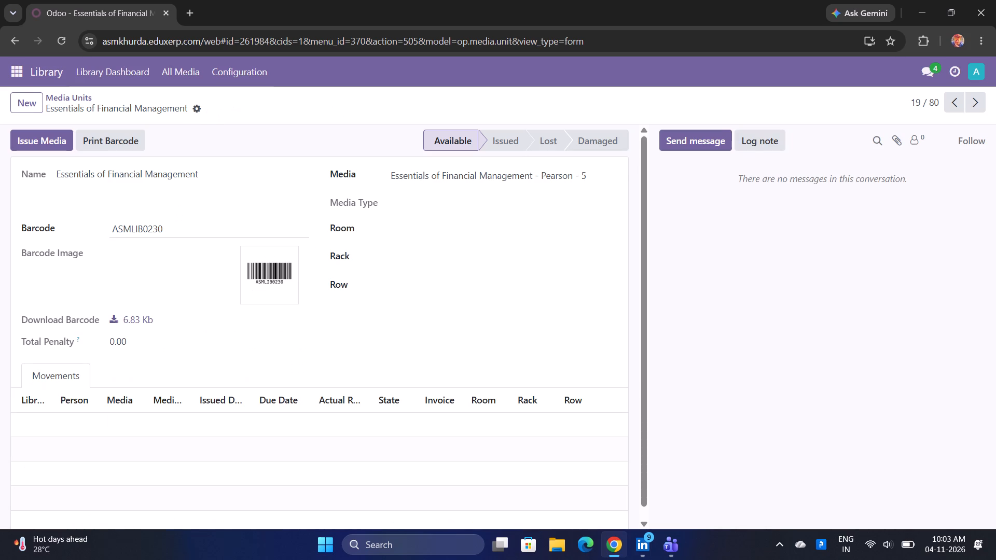
pyautogui.click(174, 229)
pyautogui.press('1')
pyautogui.click(217, 103)
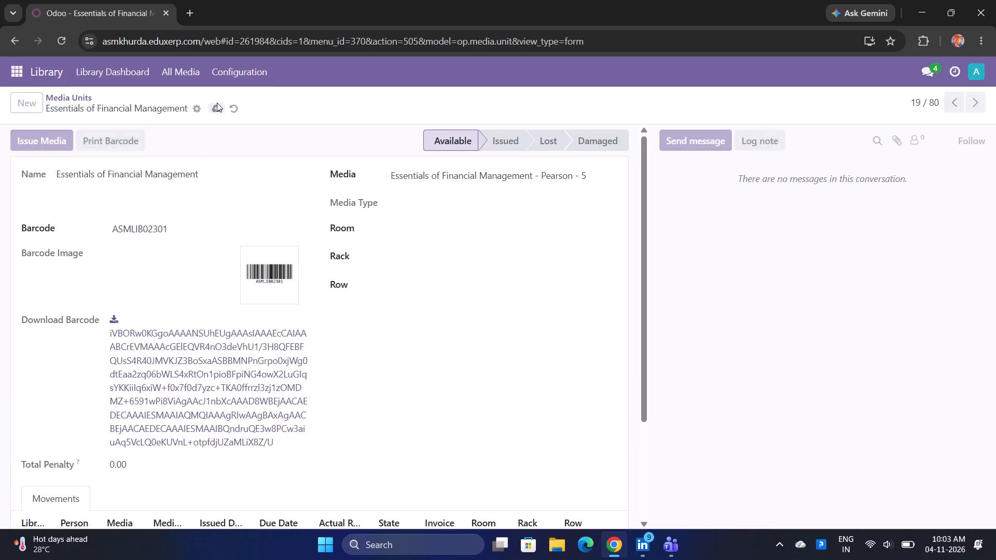
# For media unit record 20, generate the barcode image by saving the barcode as ASMLIB0230, and saving it again as ASMLIB02302.
pyautogui.click(976, 97)
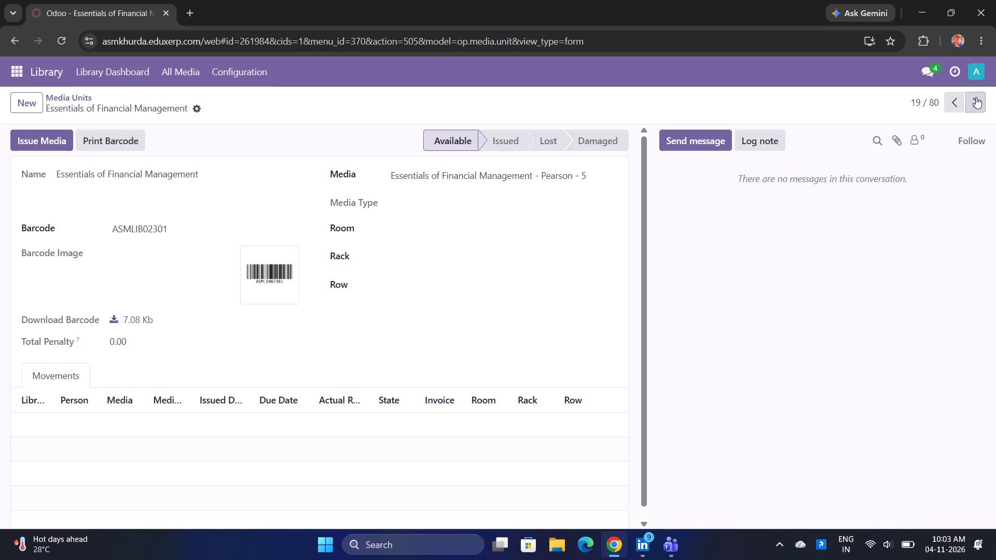
pyautogui.click(228, 230)
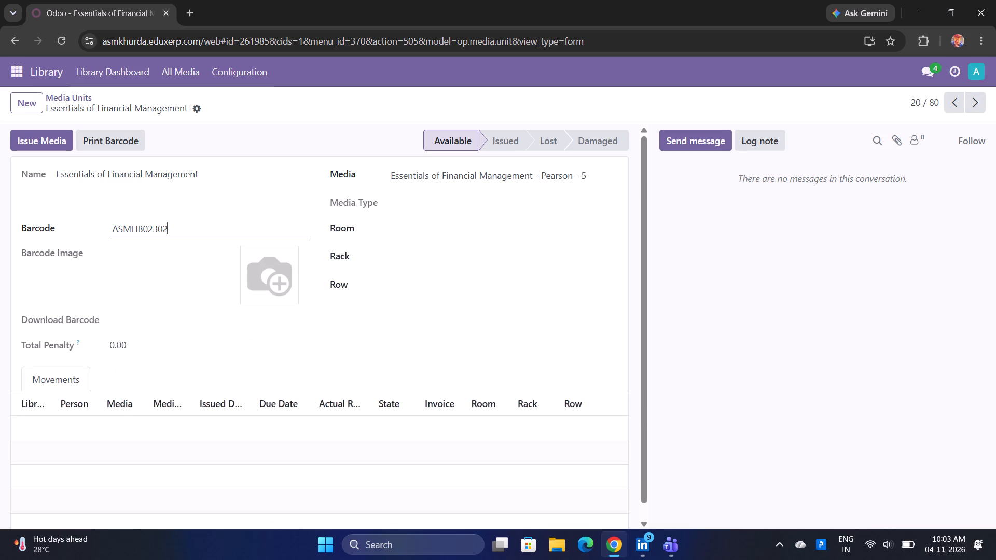
pyautogui.press('BackSpace')
pyautogui.click(214, 112)
pyautogui.click(193, 236)
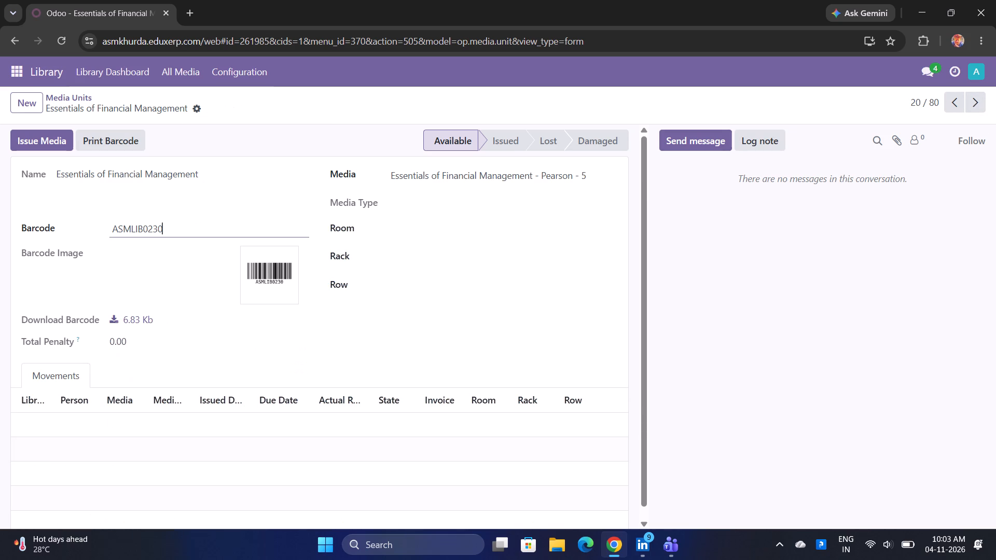
pyautogui.press('2')
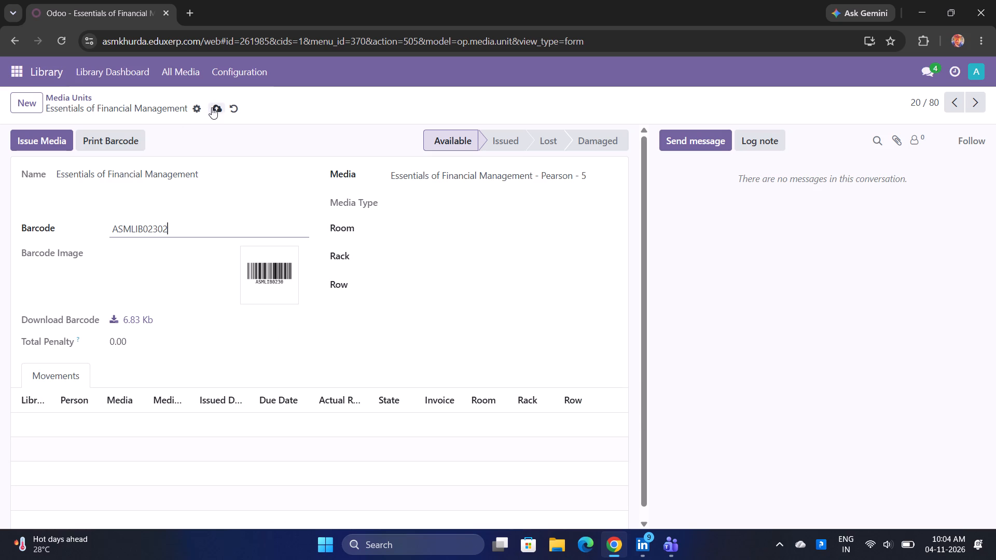
pyautogui.click(216, 106)
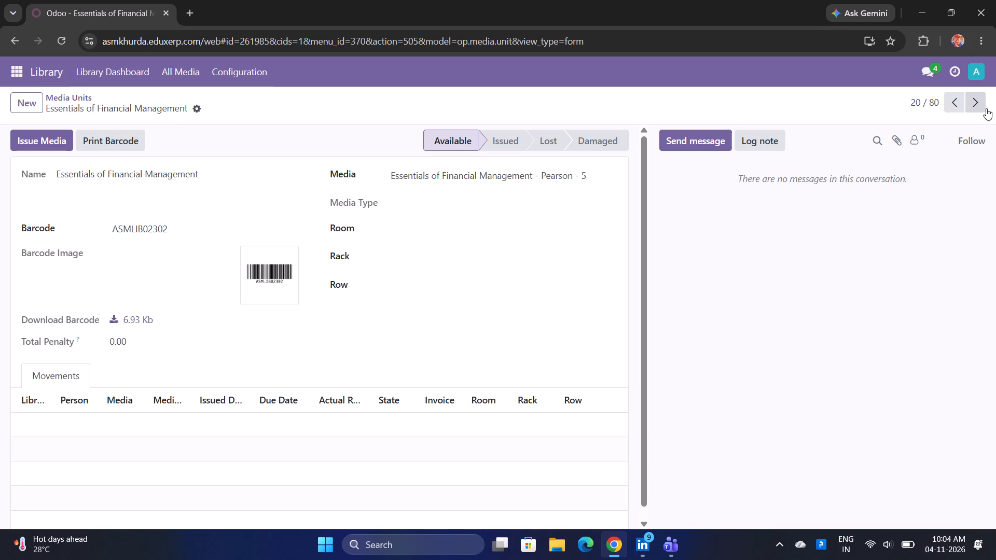
# For record 21, the VIKAS 3rd edition unit, regenerate the barcode image by saving the barcode as ASMLIB0087, and again as ASMLIB00873.
pyautogui.click(977, 101)
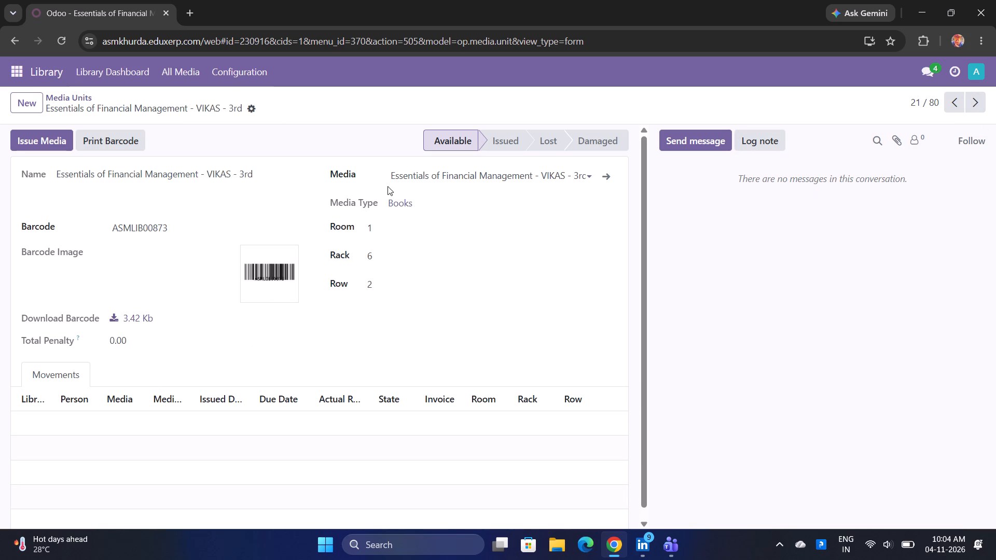
pyautogui.click(242, 229)
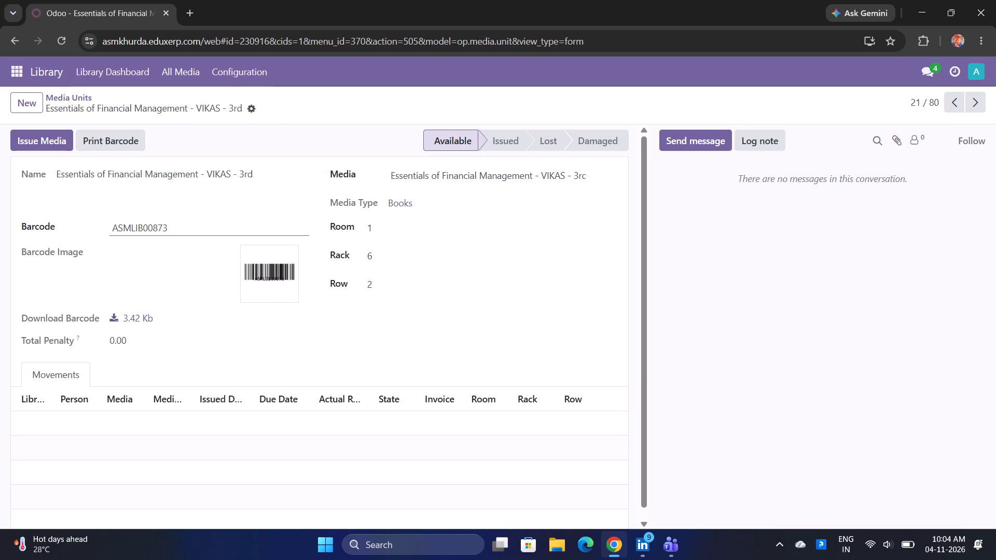
pyautogui.press('BackSpace')
pyautogui.click(272, 105)
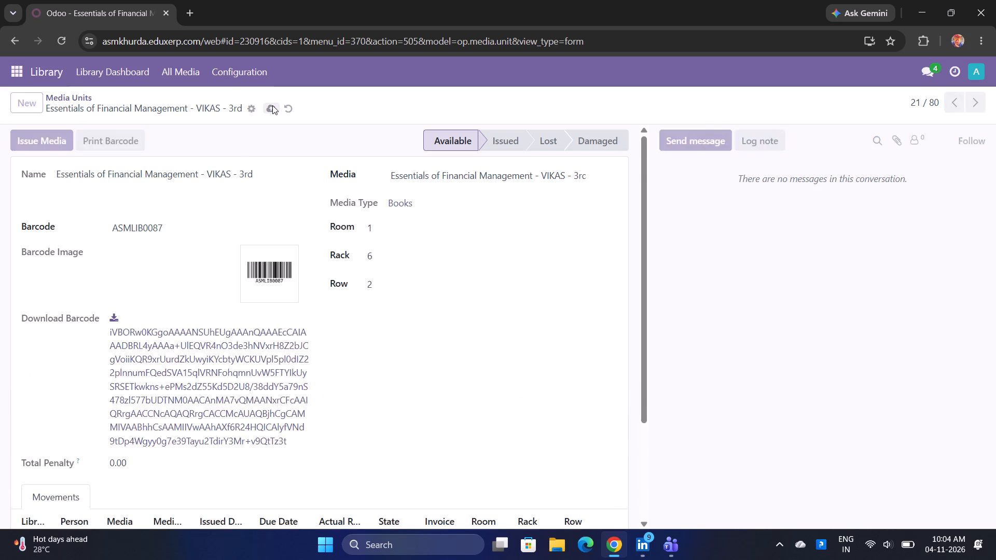
pyautogui.click(208, 229)
pyautogui.press('3')
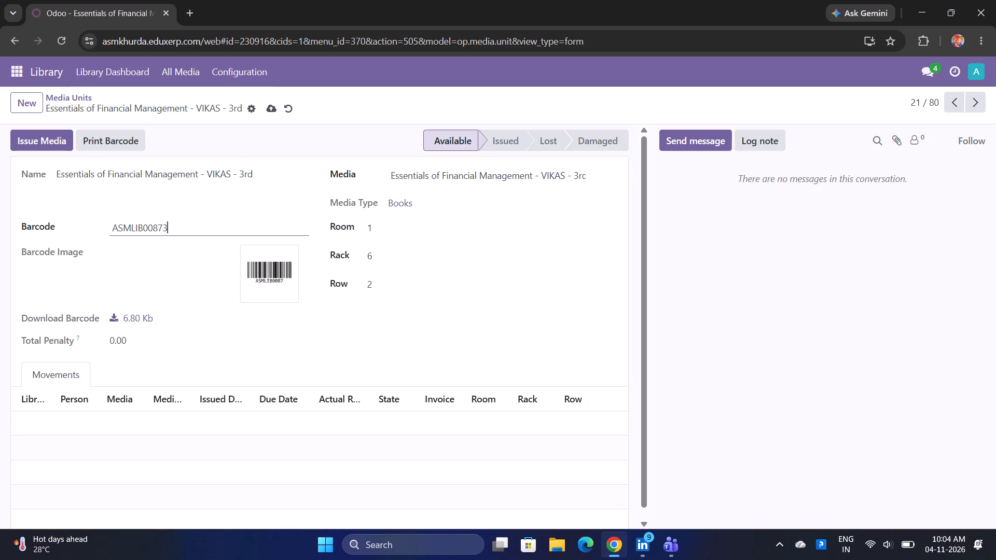
pyautogui.click(269, 108)
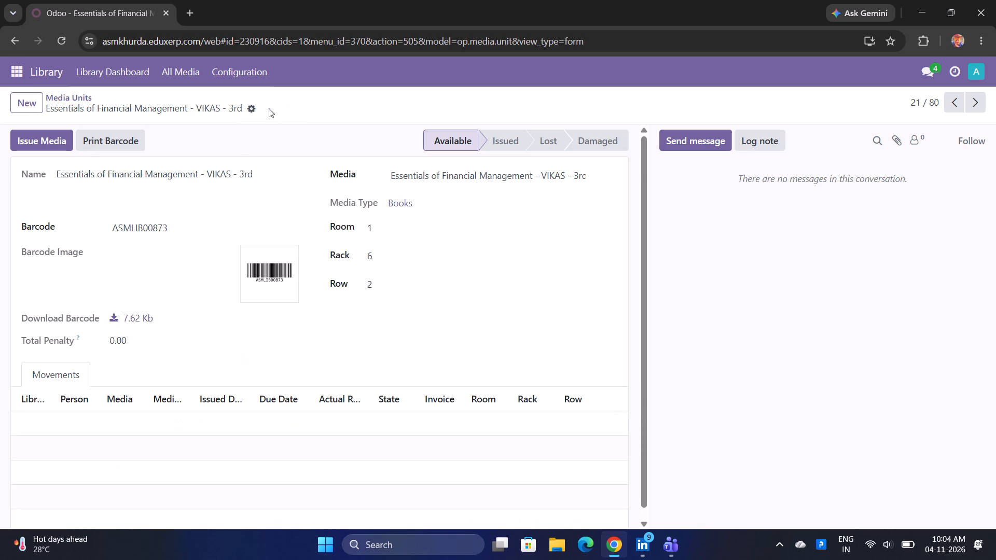
# For record 22, Essentials of Financial Services, regenerate the barcode image by saving the barcode as ASMLIB0113, and again as ASMLIB01133.
pyautogui.click(982, 99)
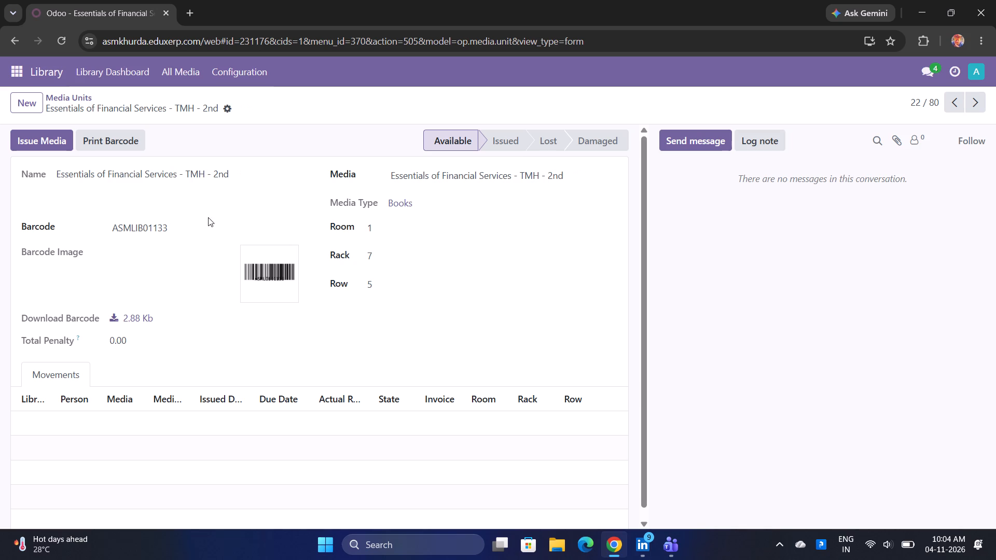
pyautogui.click(215, 228)
pyautogui.press('BackSpace')
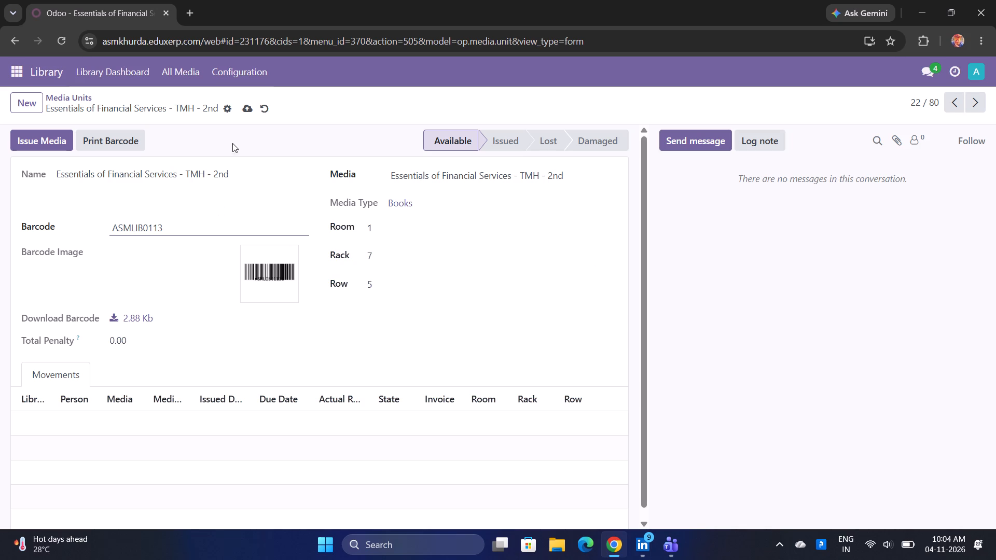
pyautogui.click(248, 103)
pyautogui.click(216, 229)
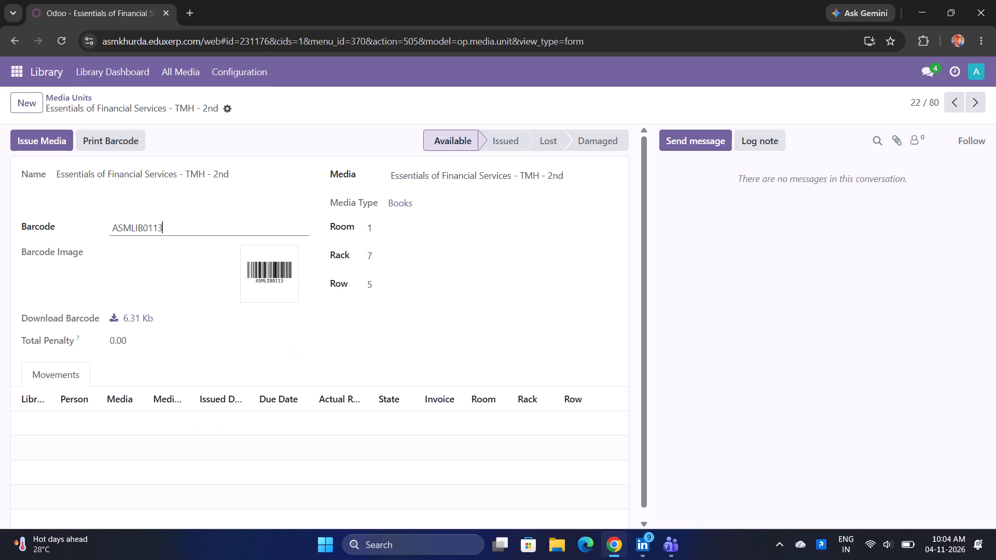
pyautogui.press('3')
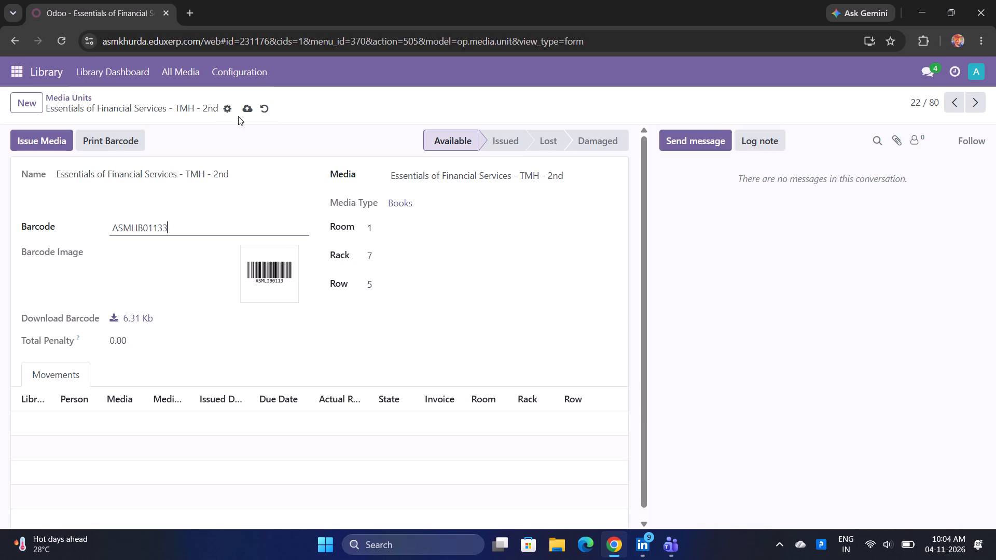
pyautogui.click(245, 107)
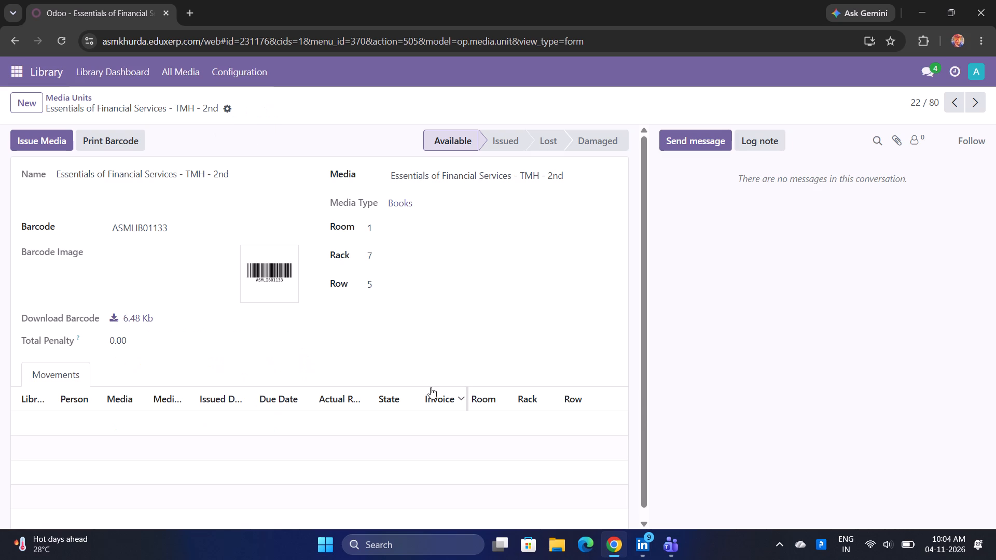
# For record 23, Essentials of International Marketing, regenerate the barcode image by saving the barcode as ASMLIB0100, and again as ASMLIB01000.
pyautogui.click(976, 99)
pyautogui.click(280, 231)
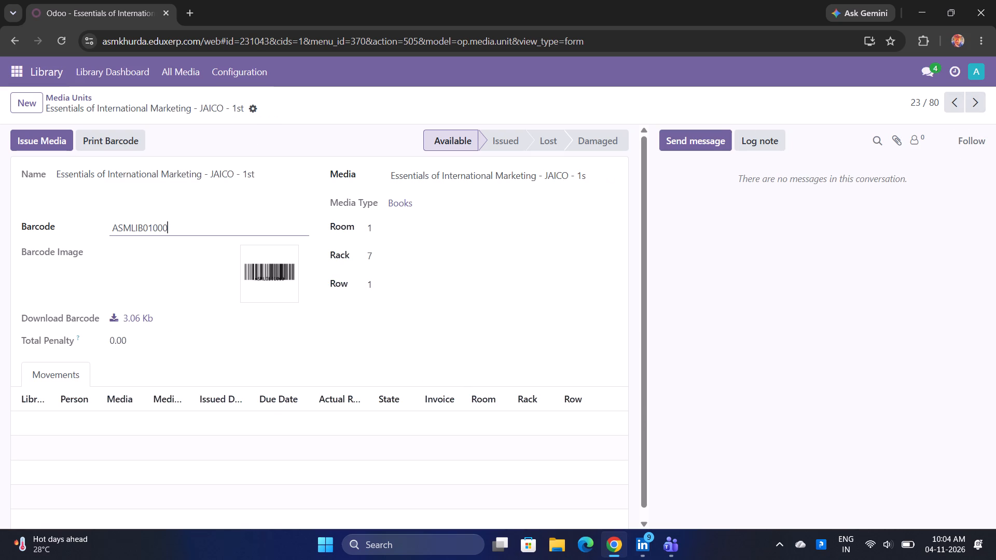
pyautogui.press('BackSpace')
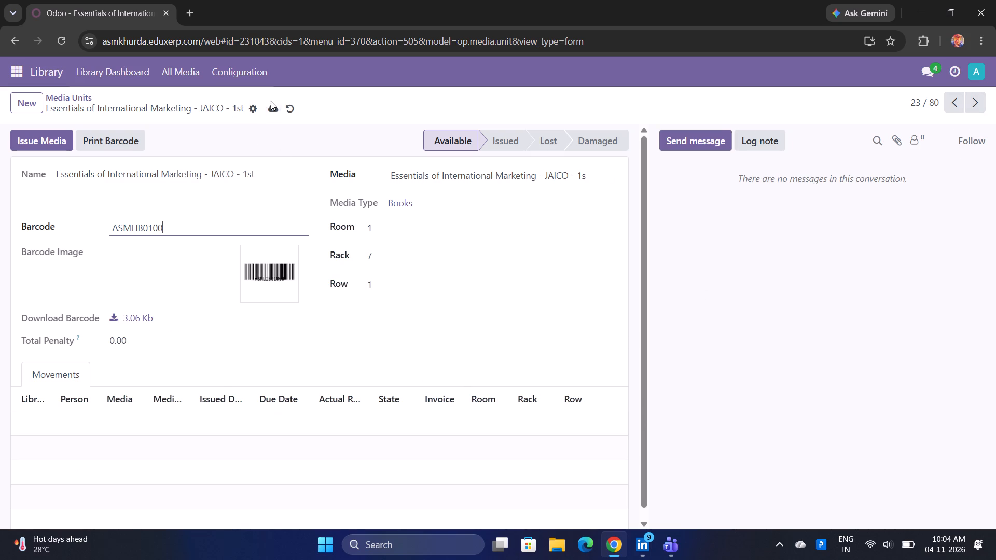
pyautogui.click(271, 102)
pyautogui.click(224, 229)
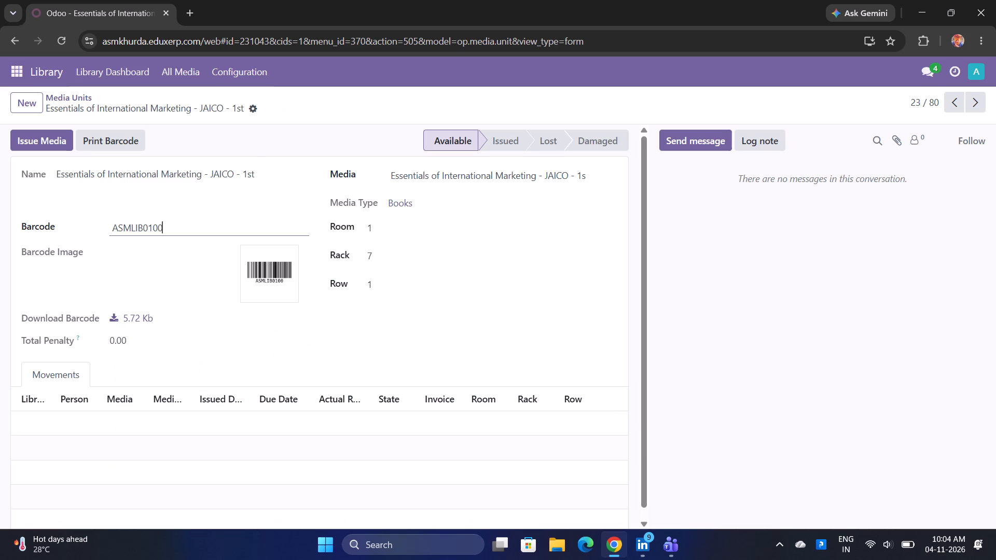
pyautogui.press('0')
pyautogui.click(270, 107)
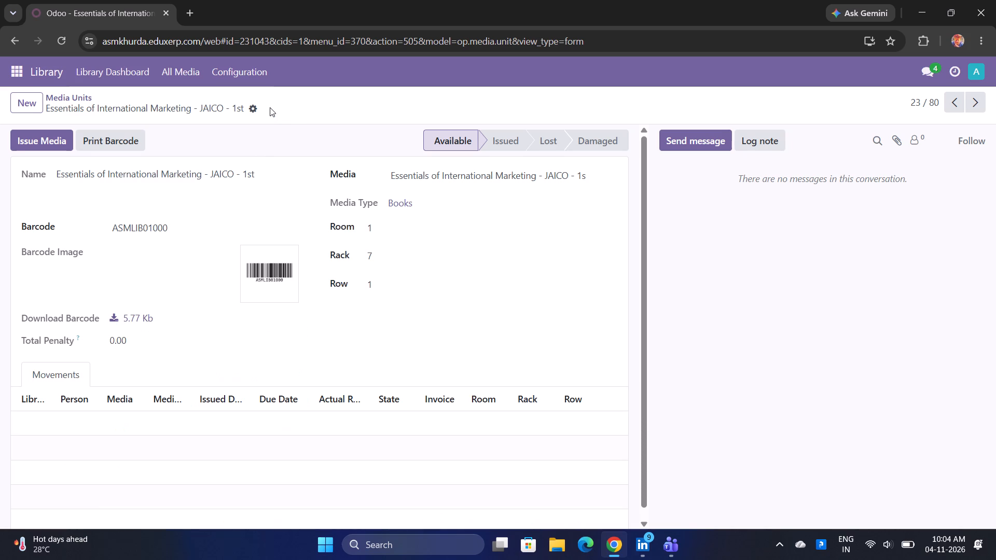
# For record 24, Essentials of Management - Pearson - 6th, regenerate the barcode image by saving the barcode as ASMLIB0053, and again as ASMLIB00536.
pyautogui.click(975, 99)
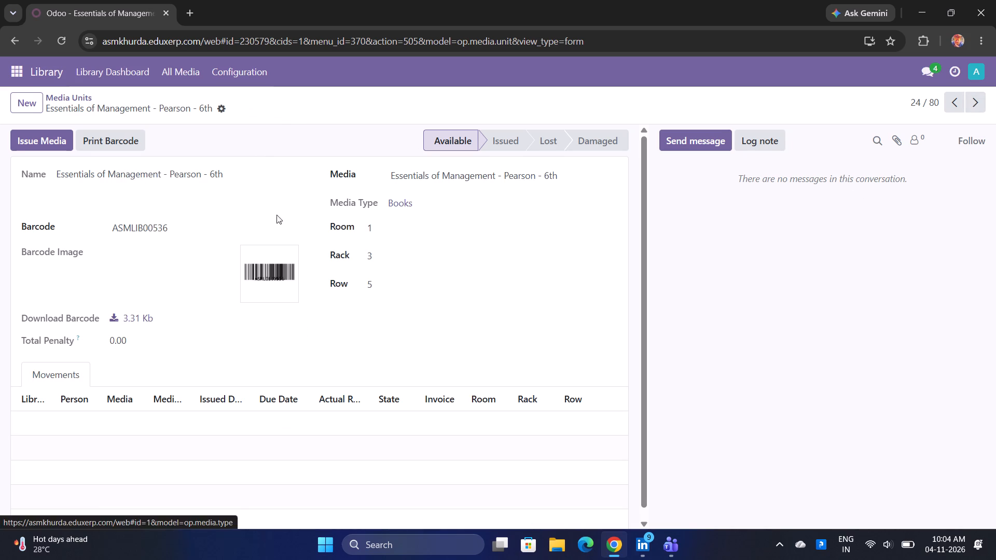
pyautogui.click(240, 222)
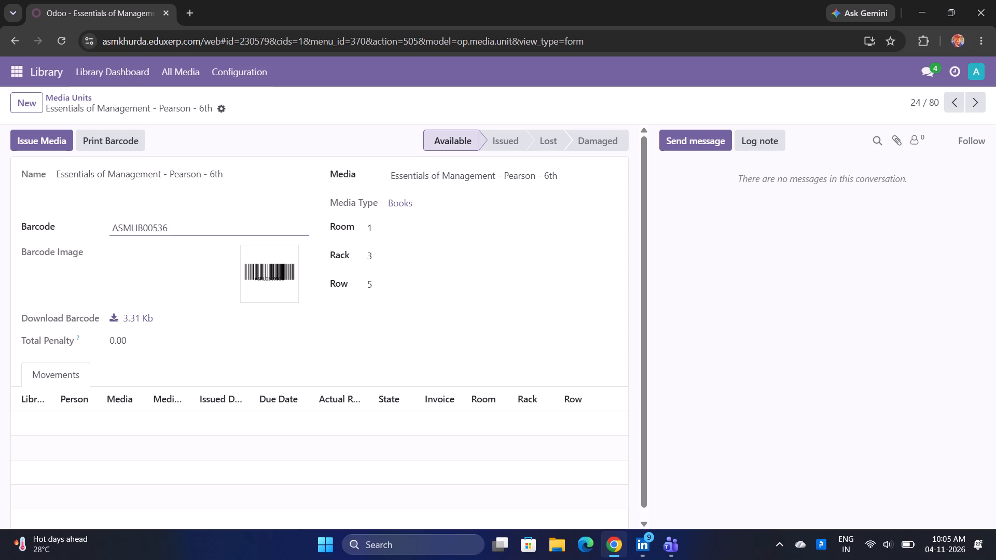
pyautogui.press('BackSpace')
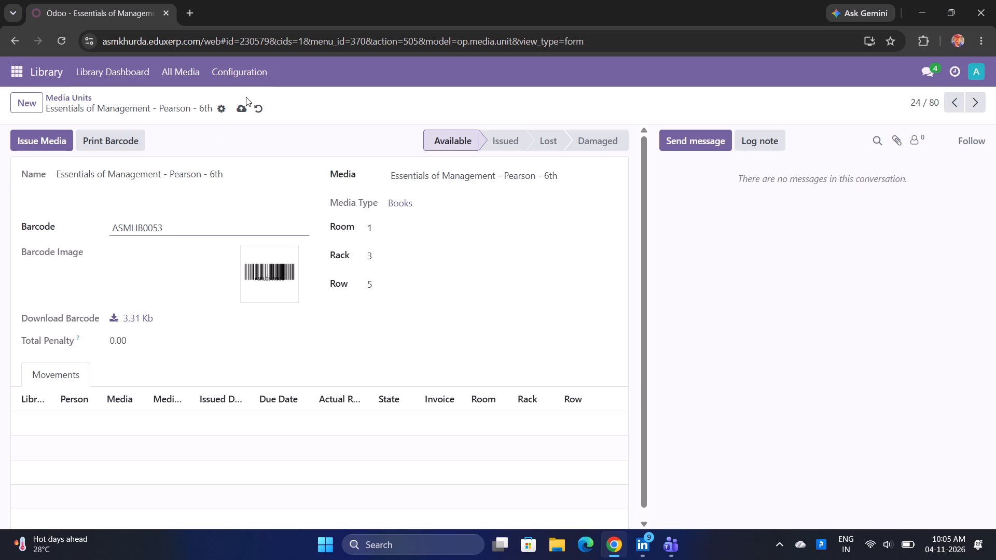
pyautogui.click(241, 108)
pyautogui.click(182, 233)
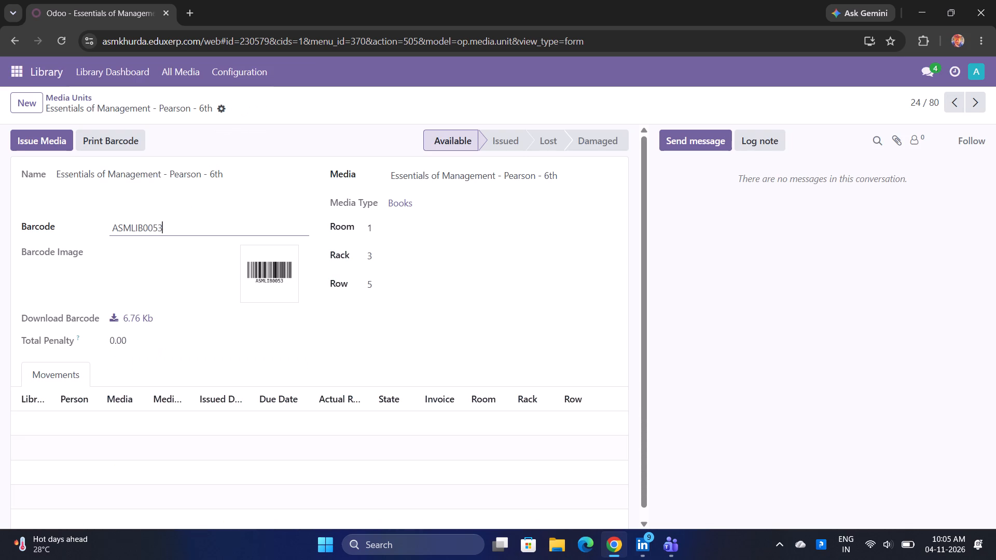
pyautogui.press('6')
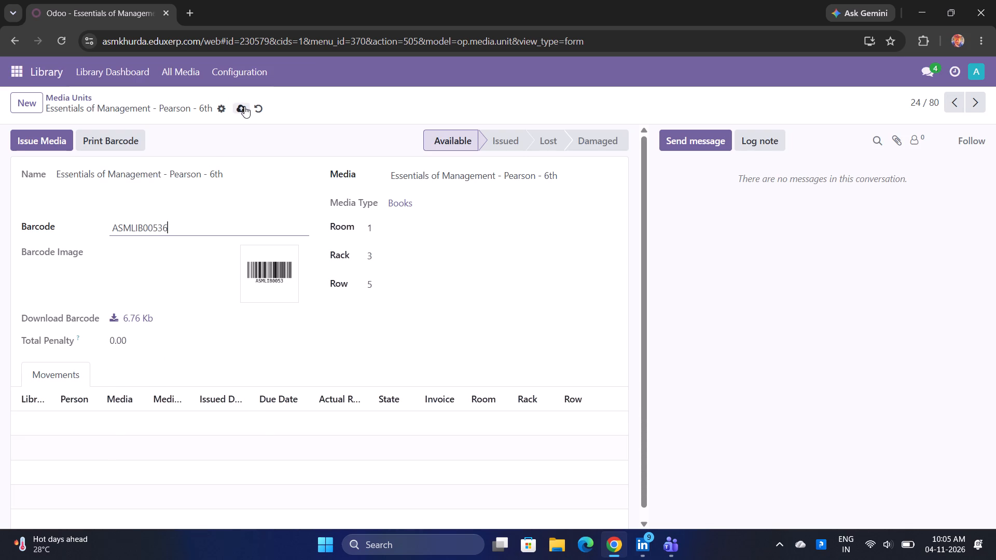
pyautogui.click(244, 106)
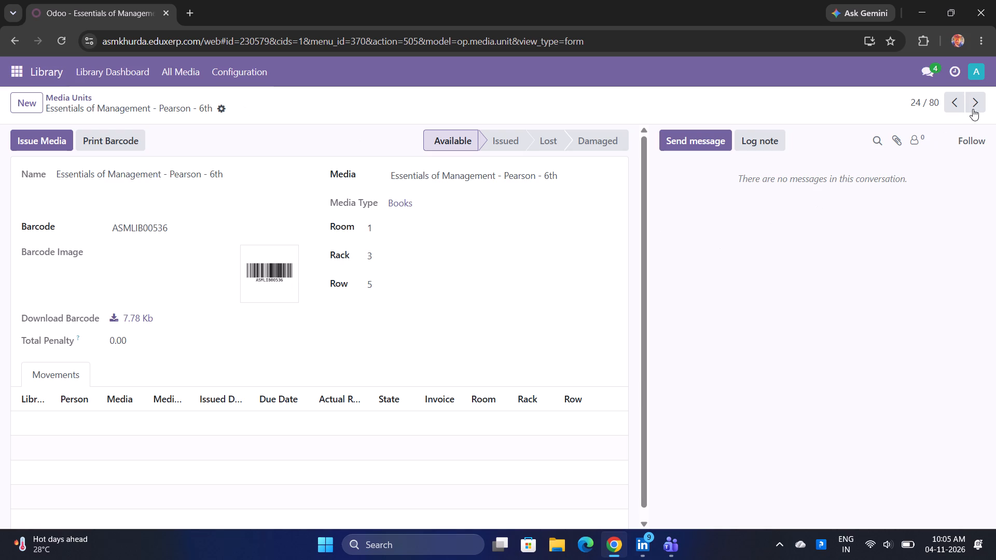
# For record 25, Essentials of Management - TMH - 8th, regenerate the barcode image by saving the barcode as ASMLIB0148, and again as ASMLIB01481.
pyautogui.click(974, 105)
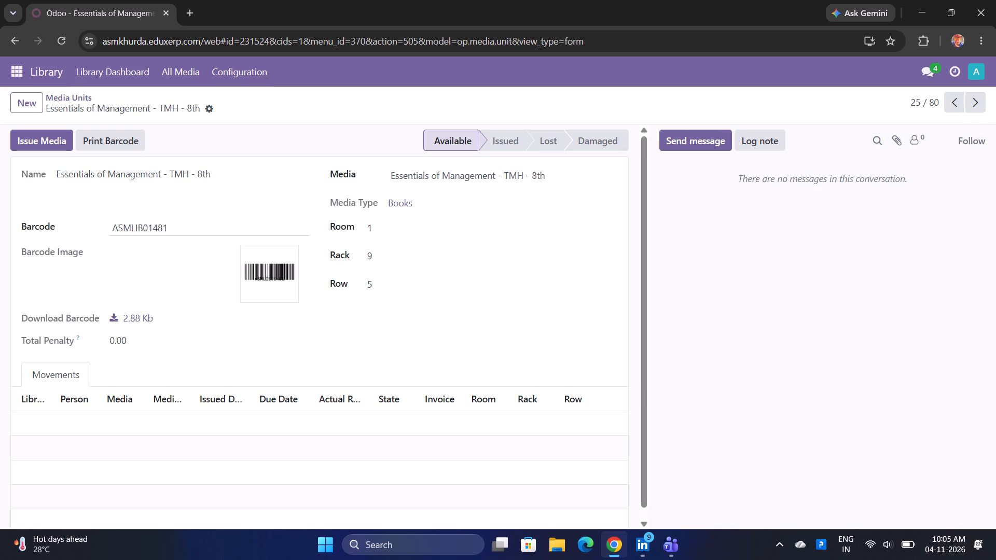
pyautogui.click(182, 223)
pyautogui.press('BackSpace')
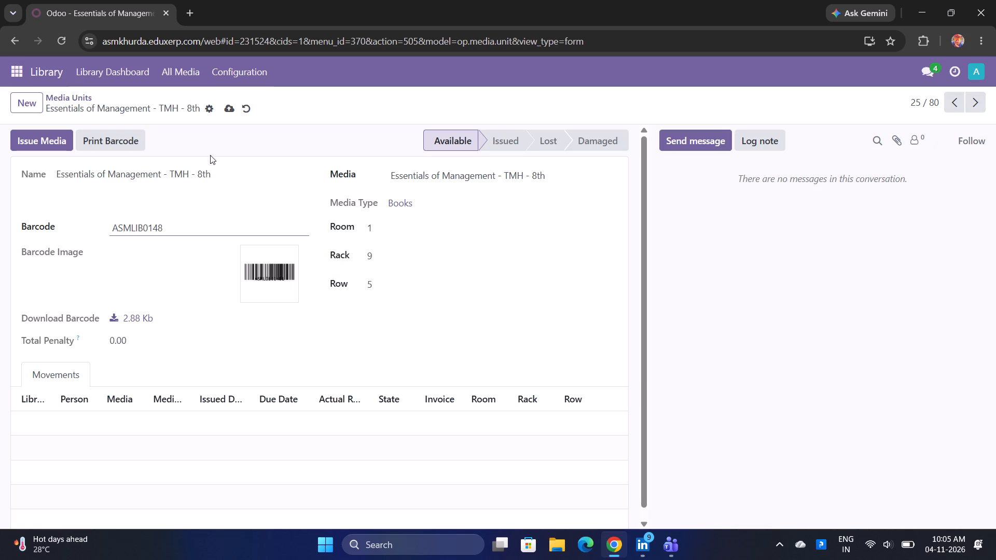
pyautogui.click(225, 106)
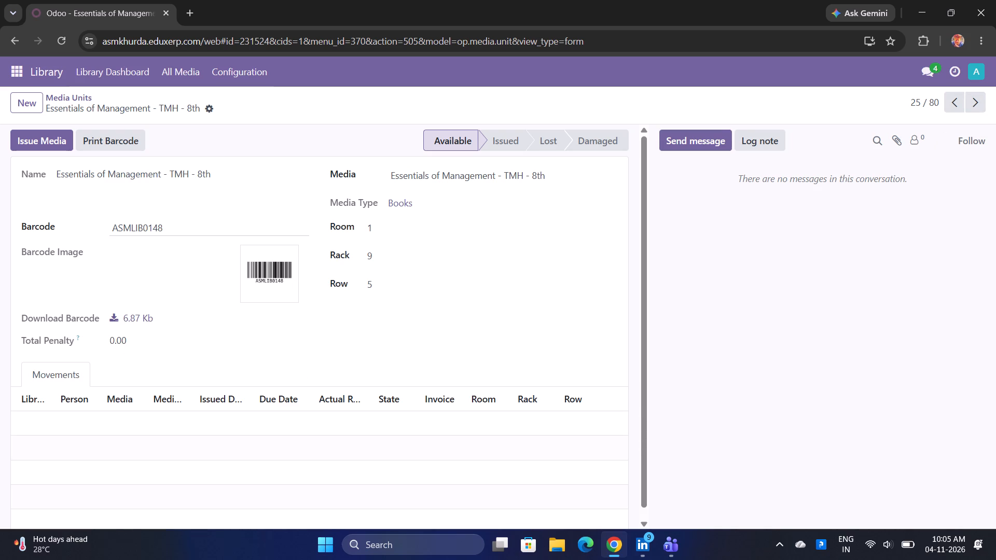
pyautogui.click(169, 225)
pyautogui.press('1')
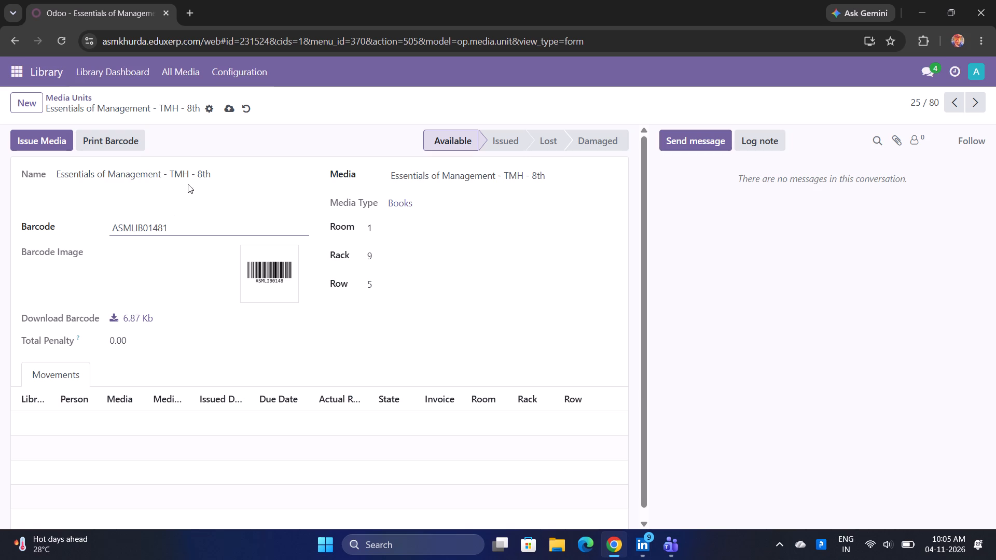
pyautogui.click(224, 106)
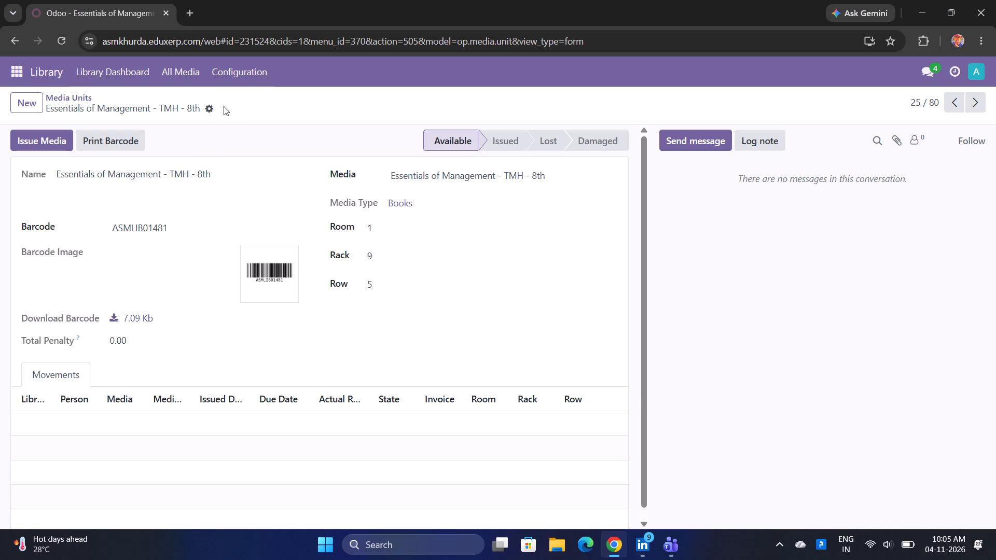
# For record 26, Essentials of Modern Marketing, generate the barcode image by saving the barcode as ASMLIB0339, and again as ASMLIB03395.
pyautogui.click(976, 103)
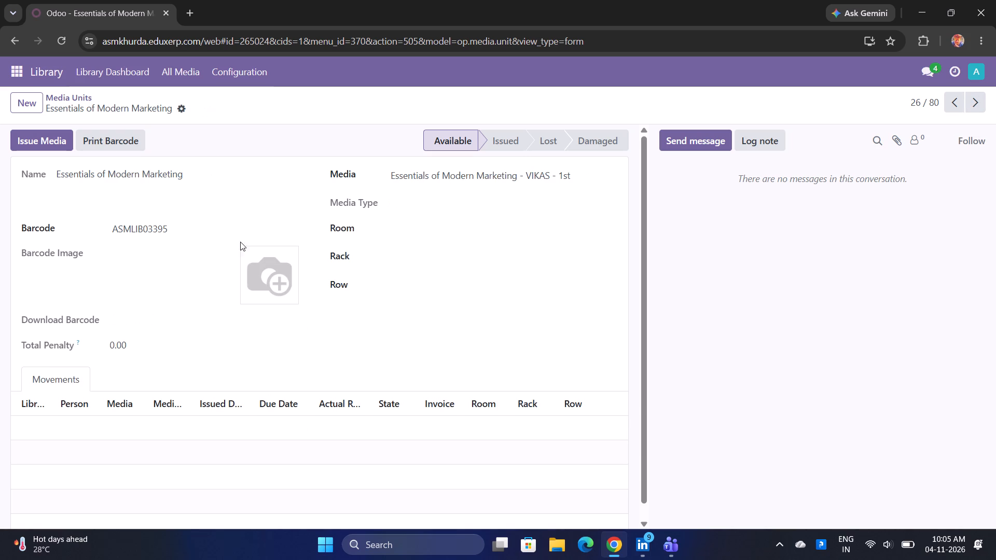
pyautogui.click(234, 233)
pyautogui.press('BackSpace')
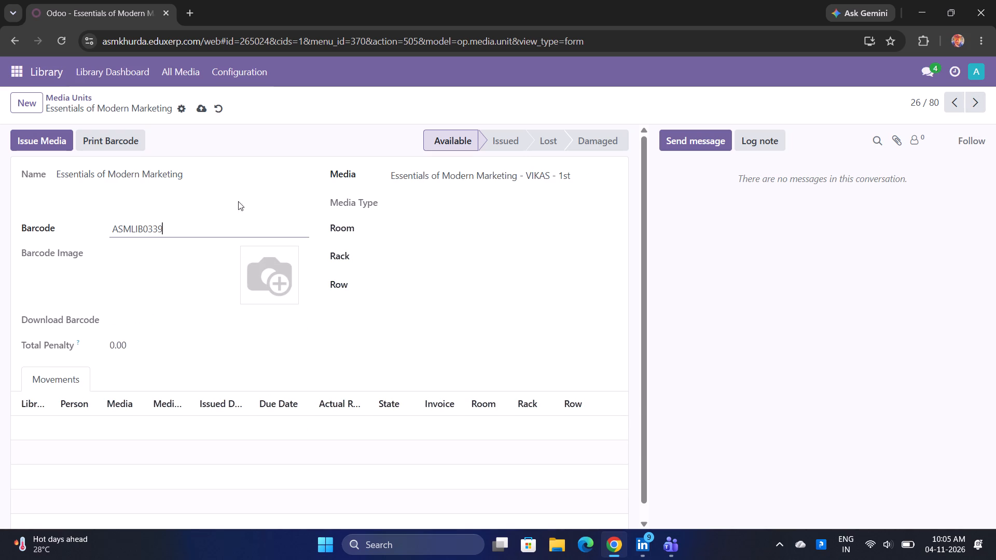
pyautogui.click(198, 105)
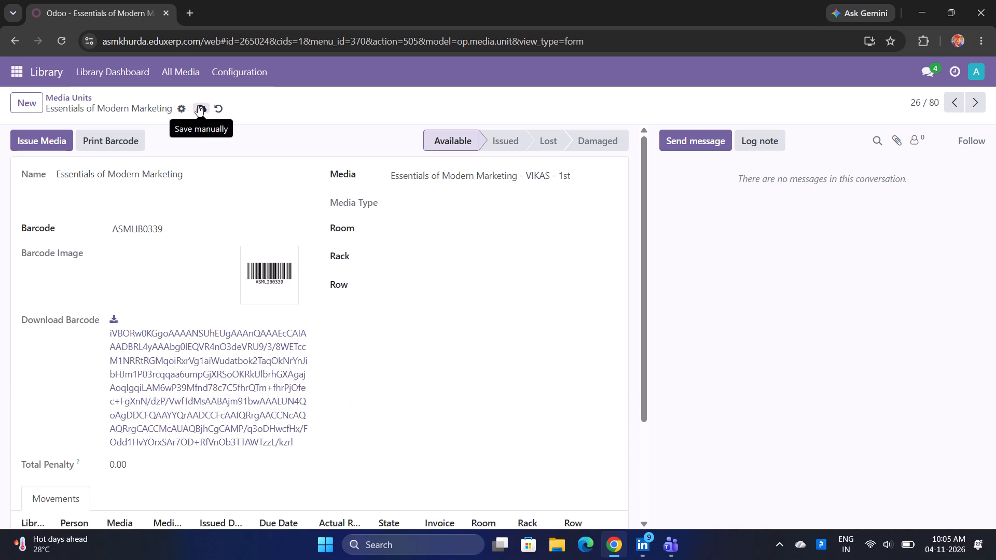
pyautogui.click(172, 234)
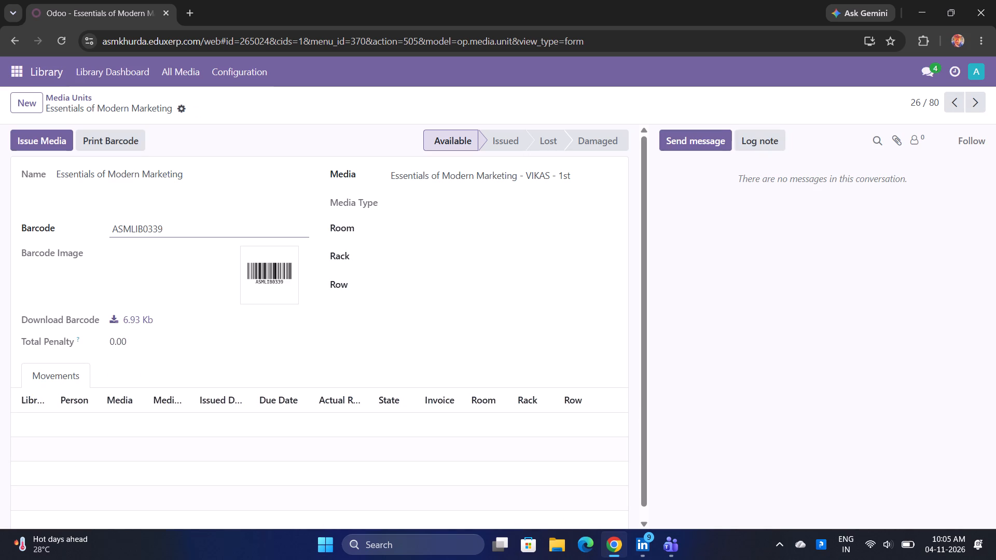
pyautogui.press('5')
pyautogui.click(199, 108)
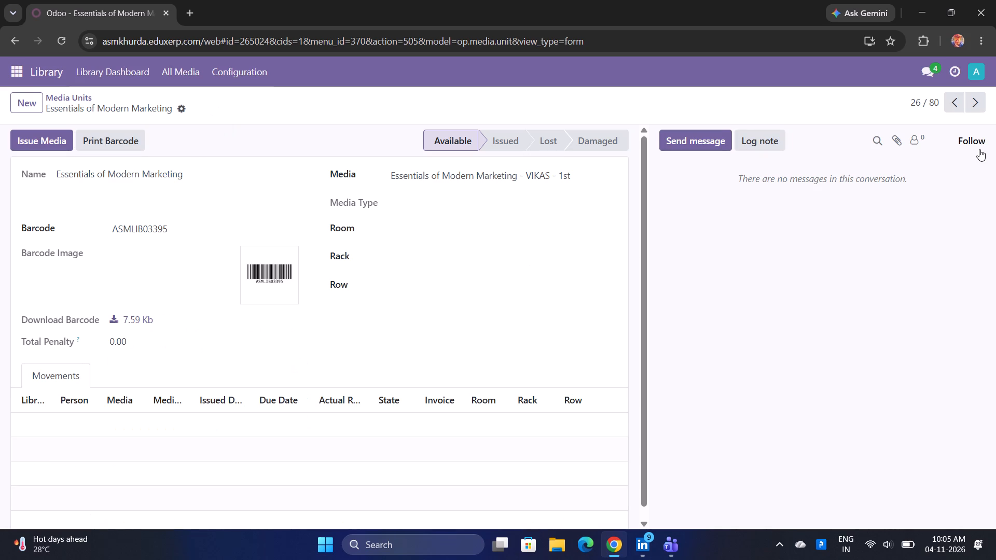
# For record 27, Essentials of Modern Marketing, generate the barcode image by saving the barcode as ASMLIB0339, and again as ASMLIB03396.
pyautogui.click(978, 100)
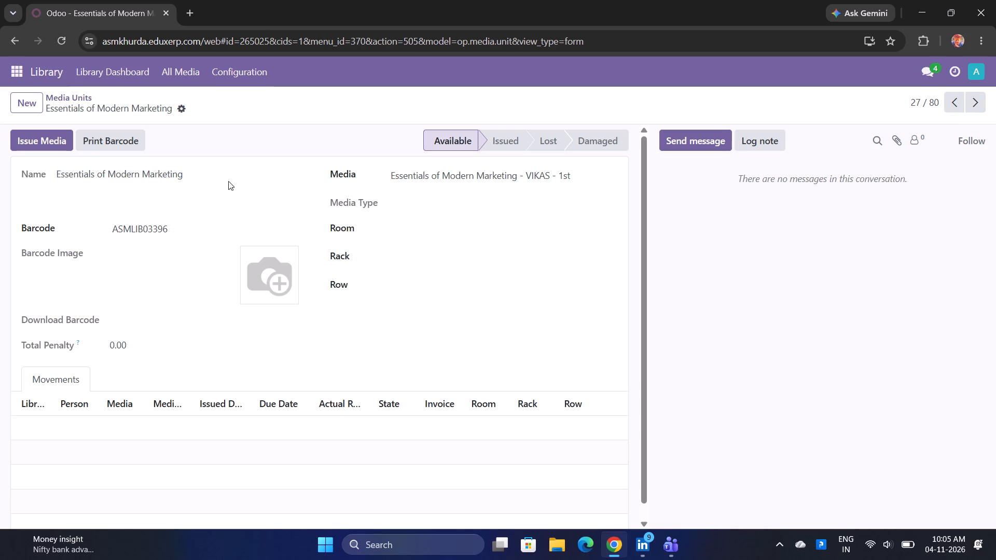
pyautogui.click(197, 226)
pyautogui.press('BackSpace')
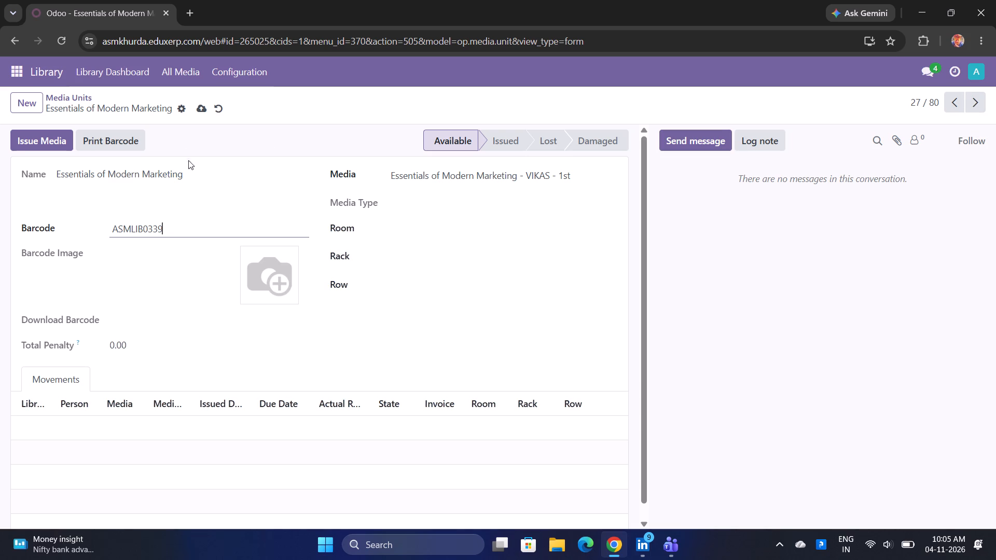
pyautogui.click(201, 109)
pyautogui.click(184, 226)
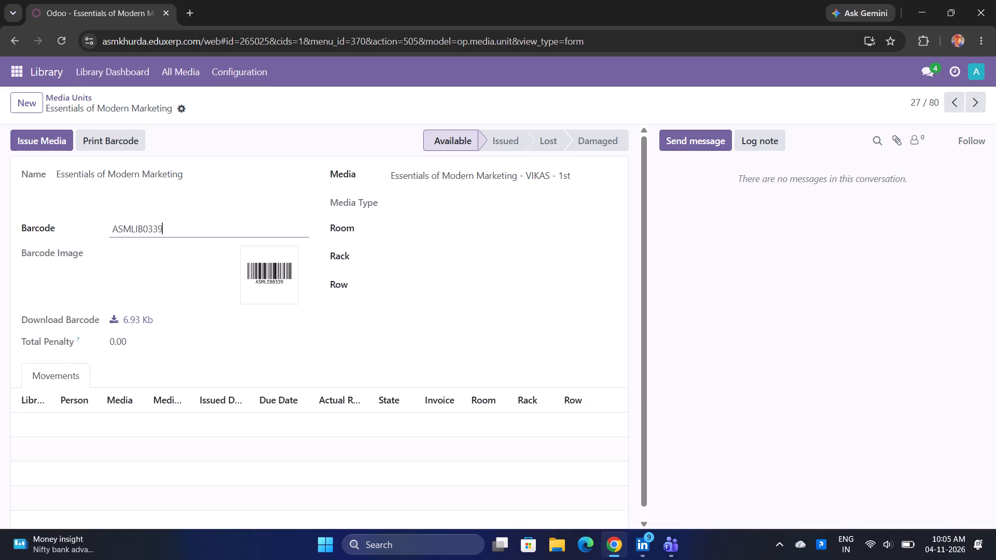
pyautogui.press('6')
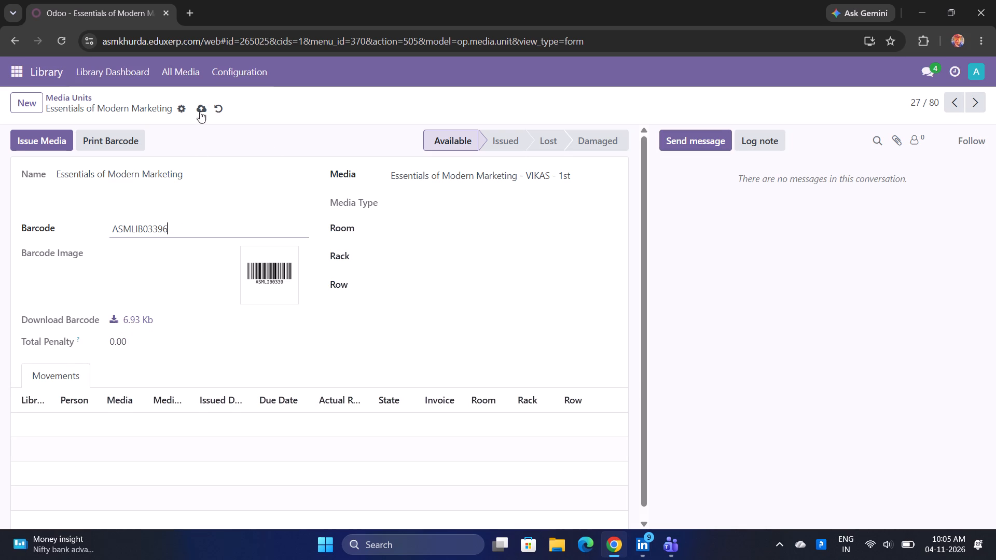
pyautogui.click(200, 108)
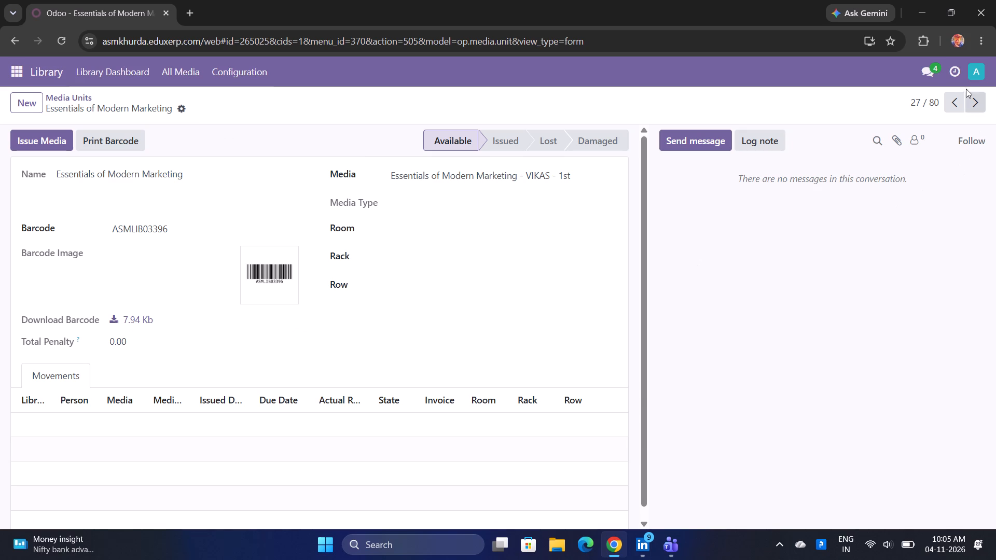
# For record 28, Essentials of Modern Marketing, generate the barcode image by saving the barcode as ASMLIB0339, and again as ASMLIB03397.
pyautogui.click(979, 98)
pyautogui.click(204, 219)
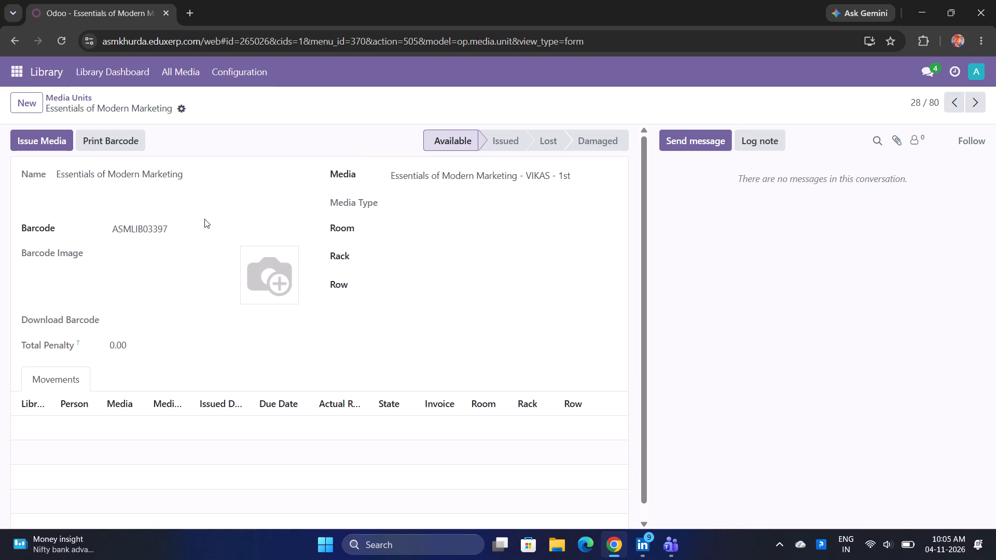
pyautogui.click(204, 221)
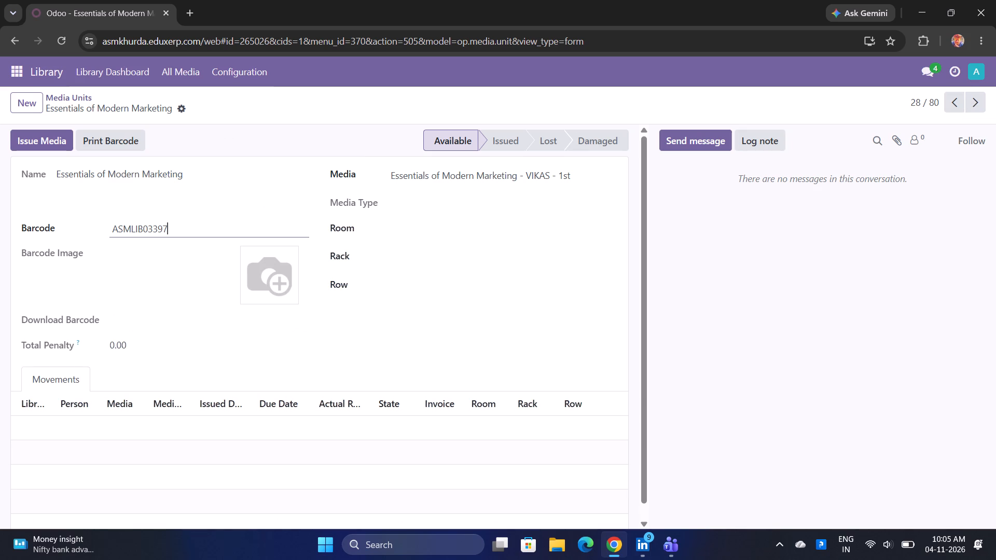
pyautogui.press('BackSpace')
pyautogui.click(201, 107)
pyautogui.moveTo(201, 107); pyautogui.dragTo(188, 225)
pyautogui.click(188, 225)
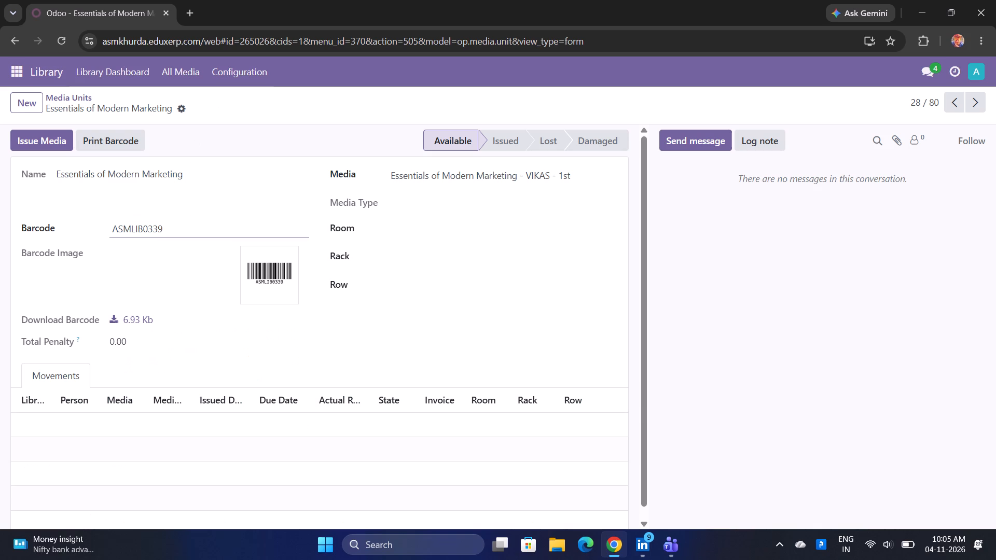
pyautogui.press('7')
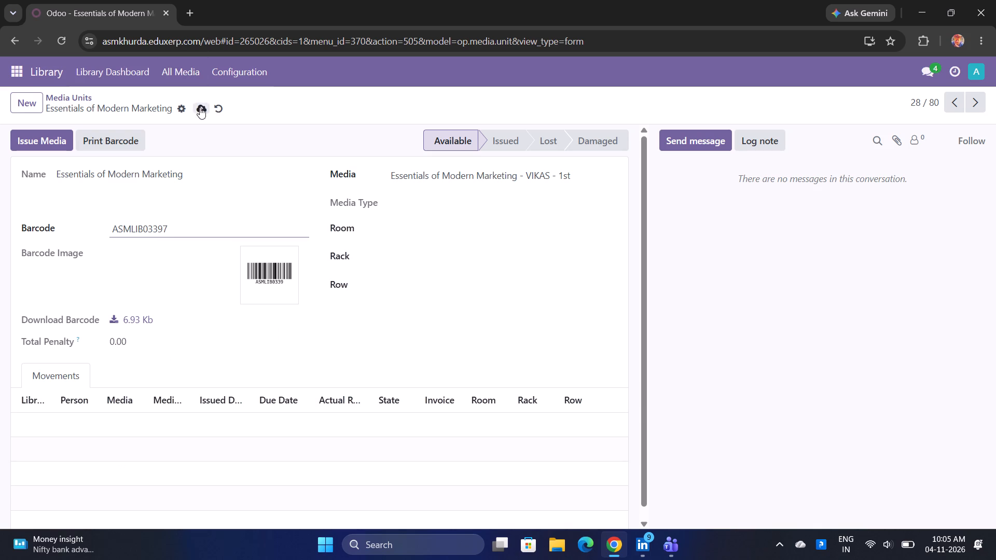
pyautogui.click(200, 107)
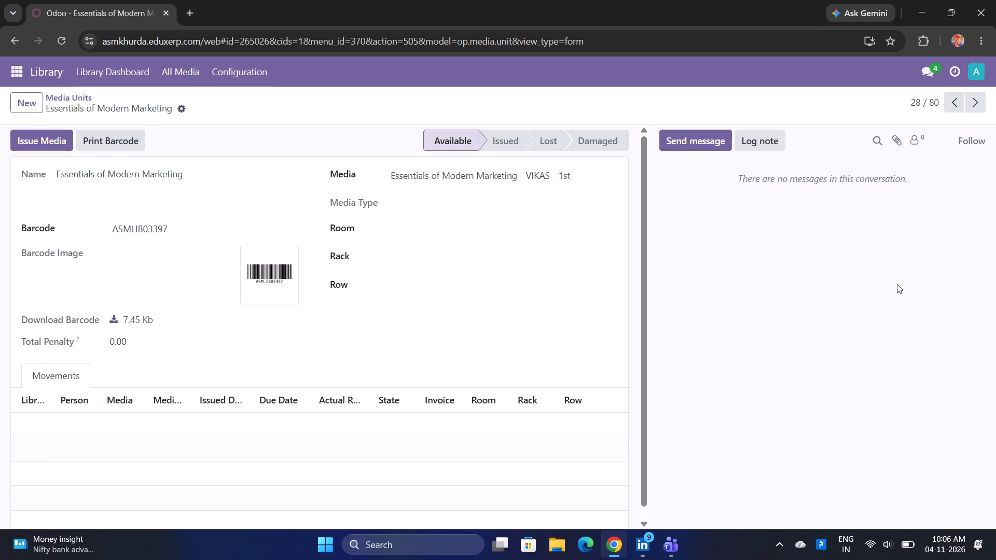
# For record 29, Essentials of Modern Marketing, generate the barcode image by saving the barcode as ASMLIB0339, and again as ASMLIB03398.
pyautogui.click(978, 92)
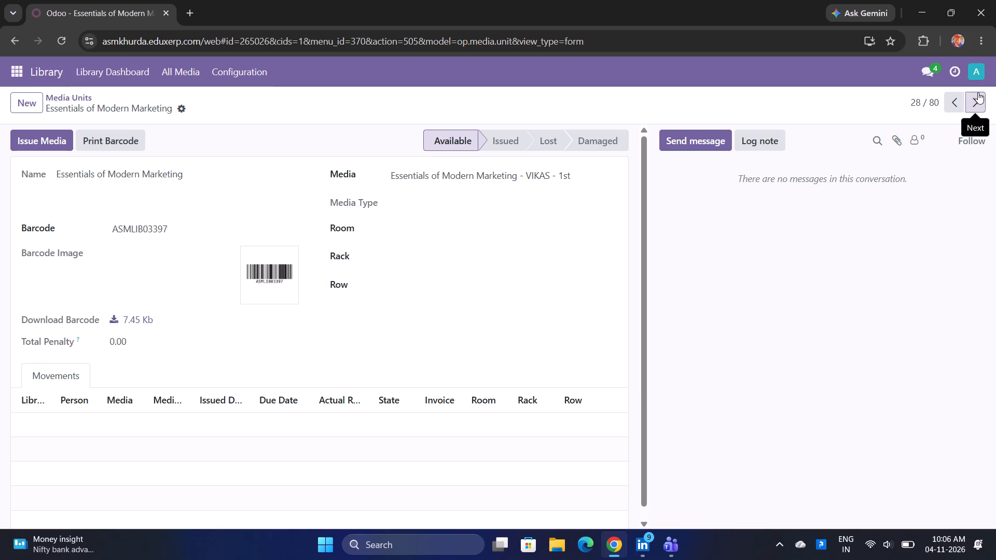
pyautogui.click(214, 235)
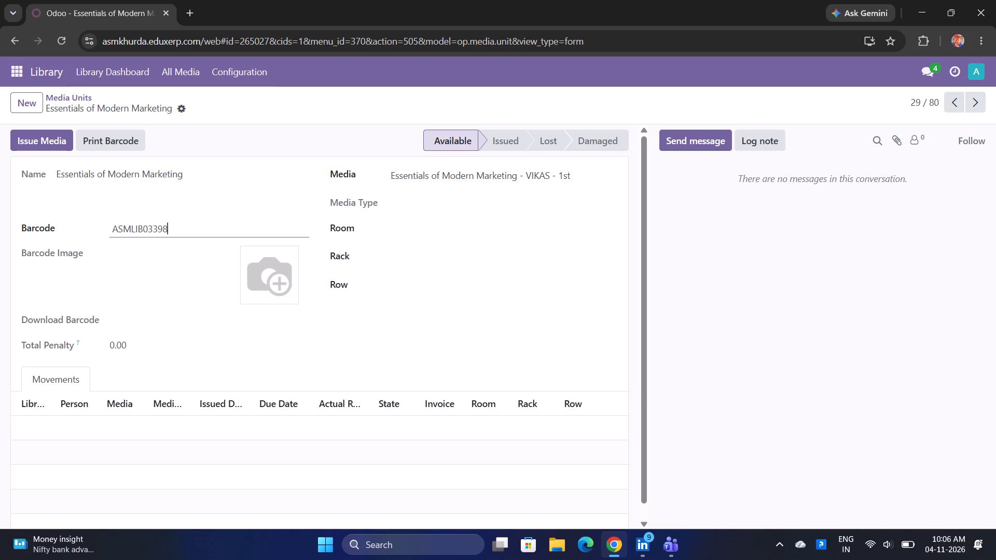
pyautogui.press('BackSpace')
pyautogui.click(198, 107)
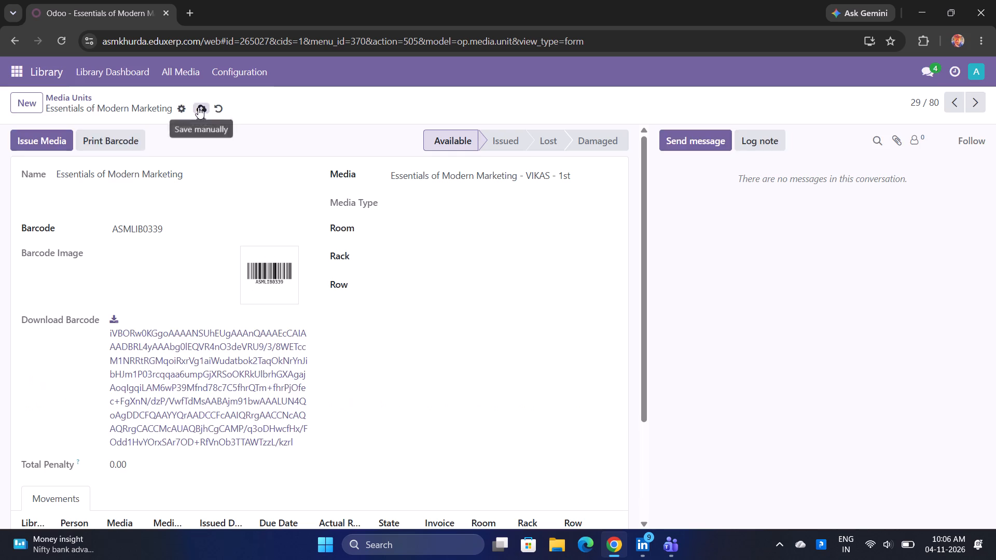
pyautogui.click(174, 232)
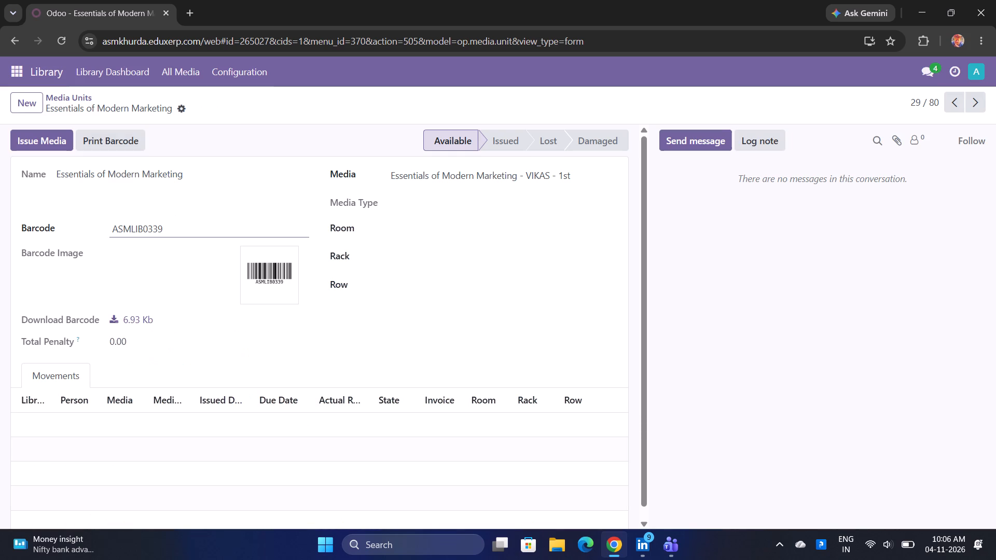
pyautogui.press('8')
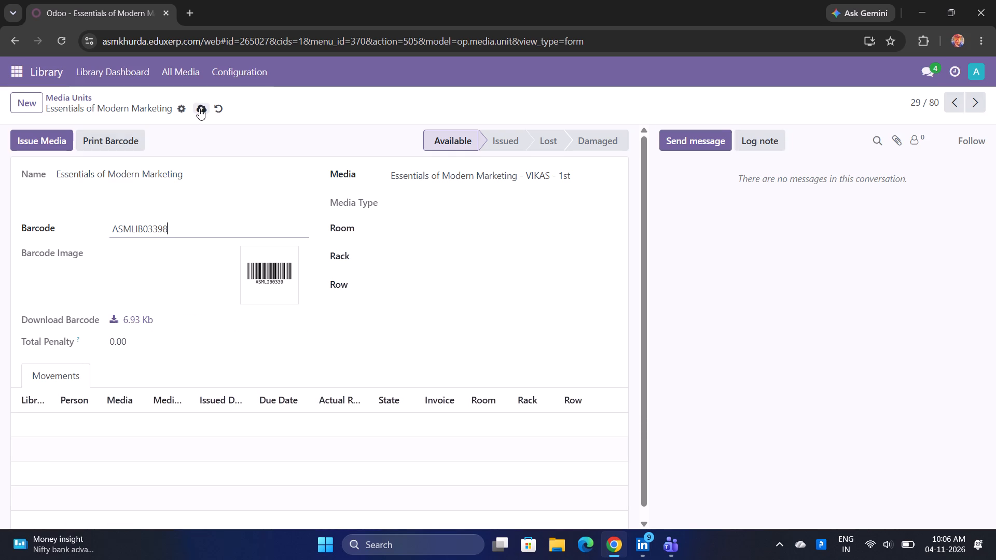
pyautogui.click(199, 108)
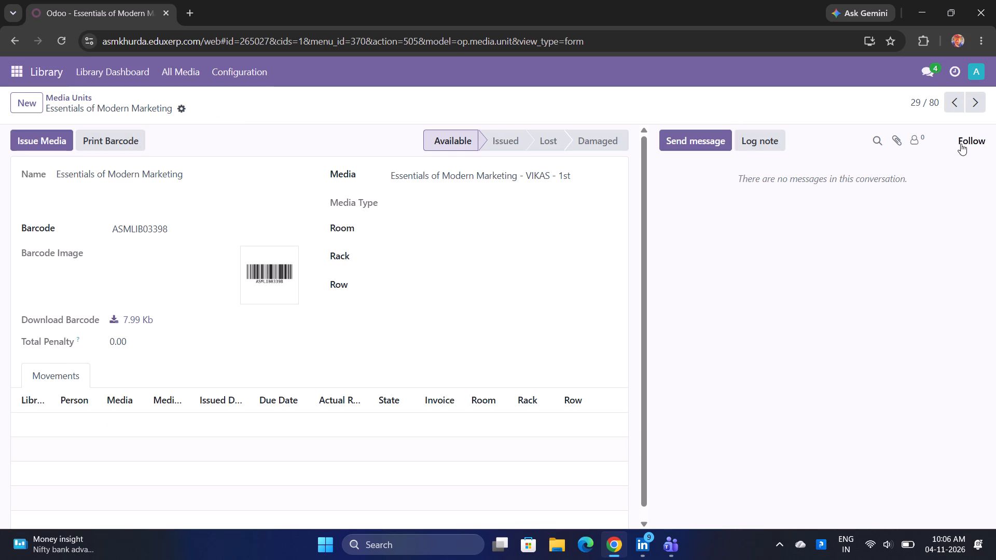
# For record 30, Essentials of Modern Marketing, generate the barcode image by saving the barcode as ASMLIB0339, and again as ASMLIB03399.
pyautogui.click(976, 101)
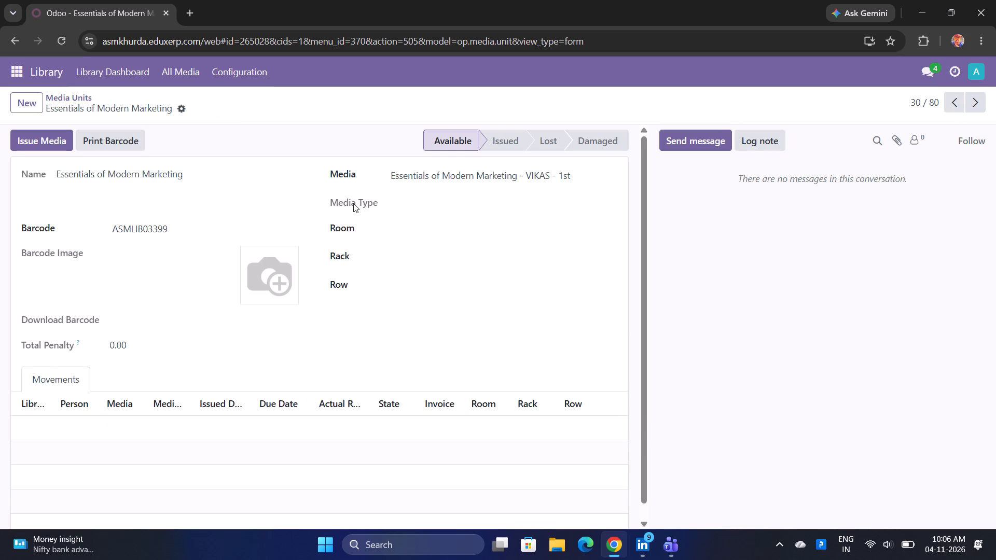
pyautogui.click(227, 228)
pyautogui.press('BackSpace')
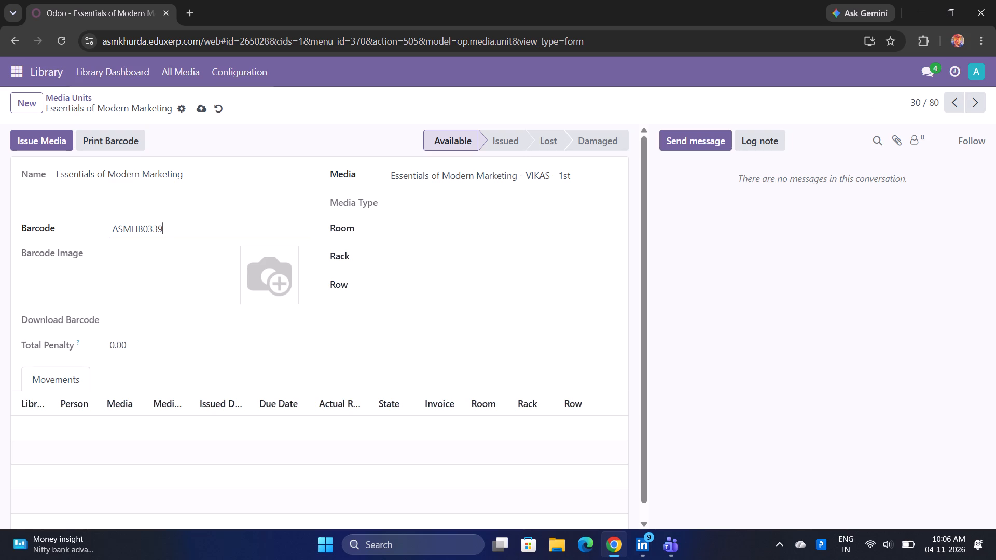
pyautogui.click(201, 104)
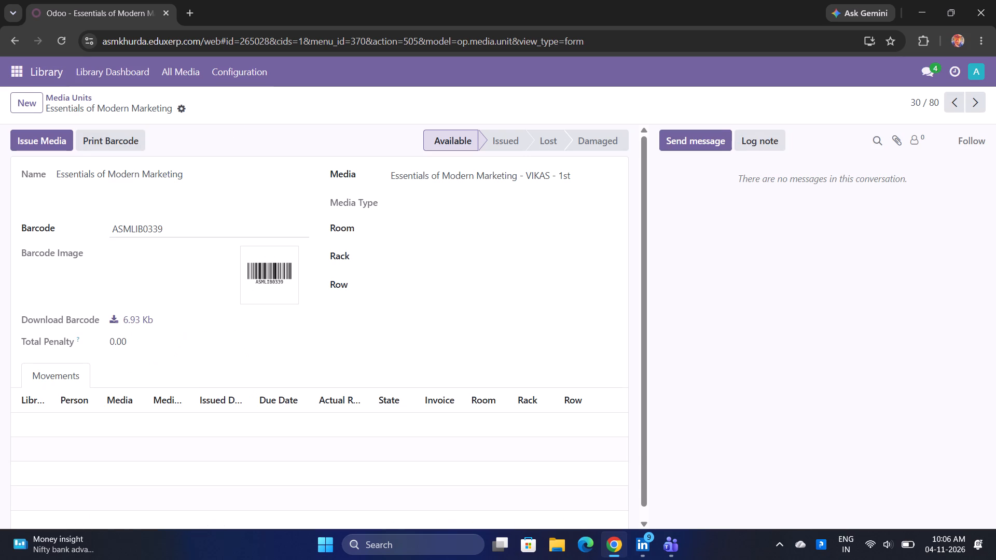
pyautogui.click(185, 230)
pyautogui.press('9')
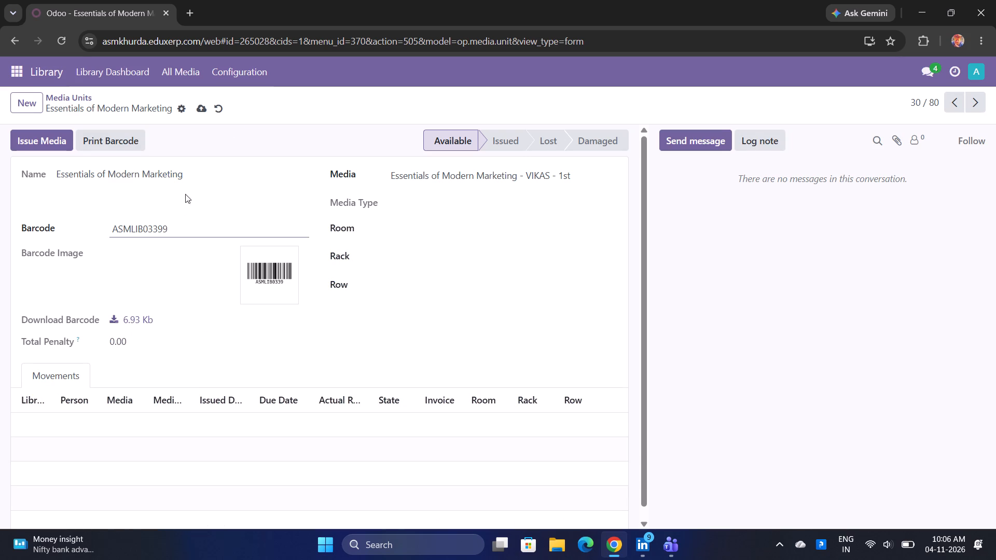
pyautogui.click(204, 108)
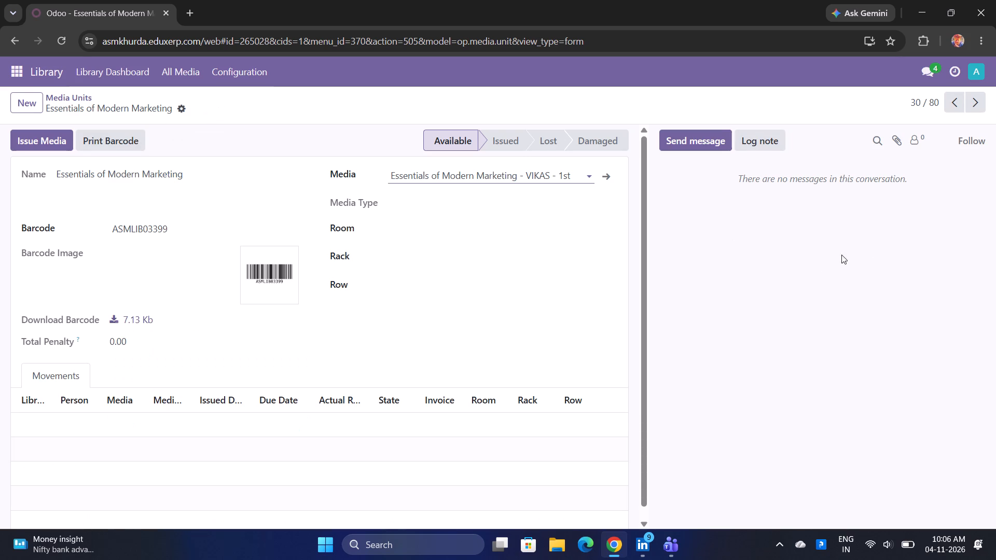
# For record 31, Essentials of Organizational Behavior, generate the barcode image by saving the barcode as ASMLIB0217, and again as ASMLIB02170.
pyautogui.click(976, 102)
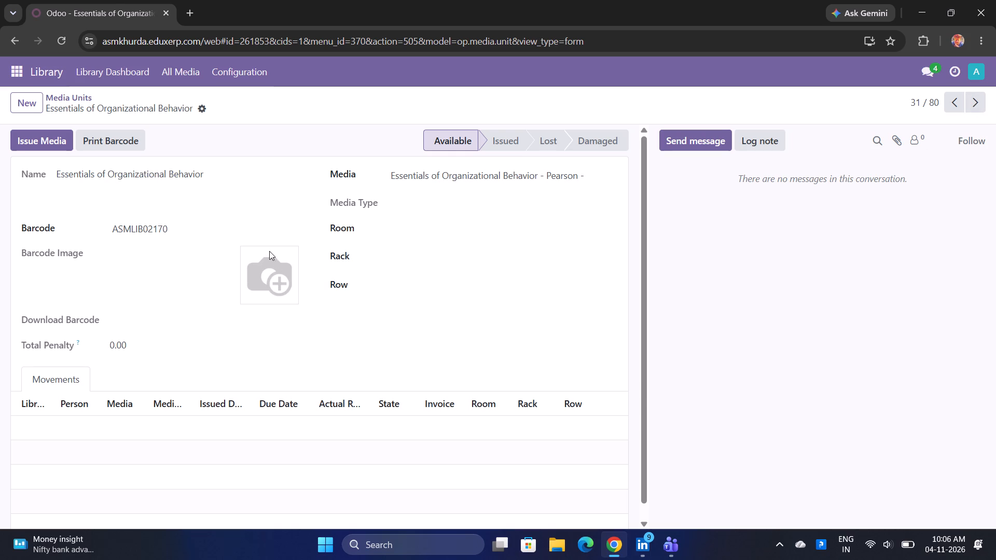
pyautogui.click(253, 233)
pyautogui.press('BackSpace')
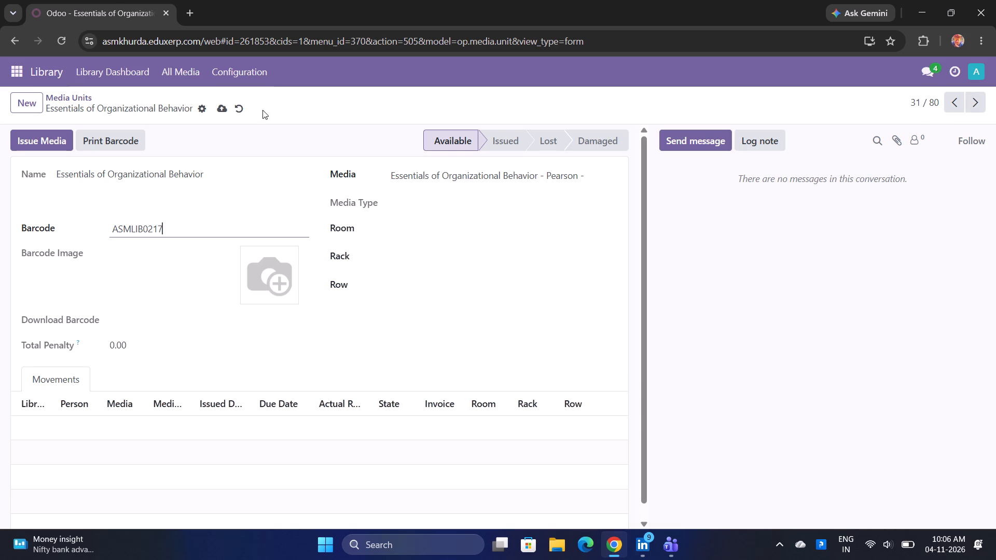
pyautogui.click(217, 111)
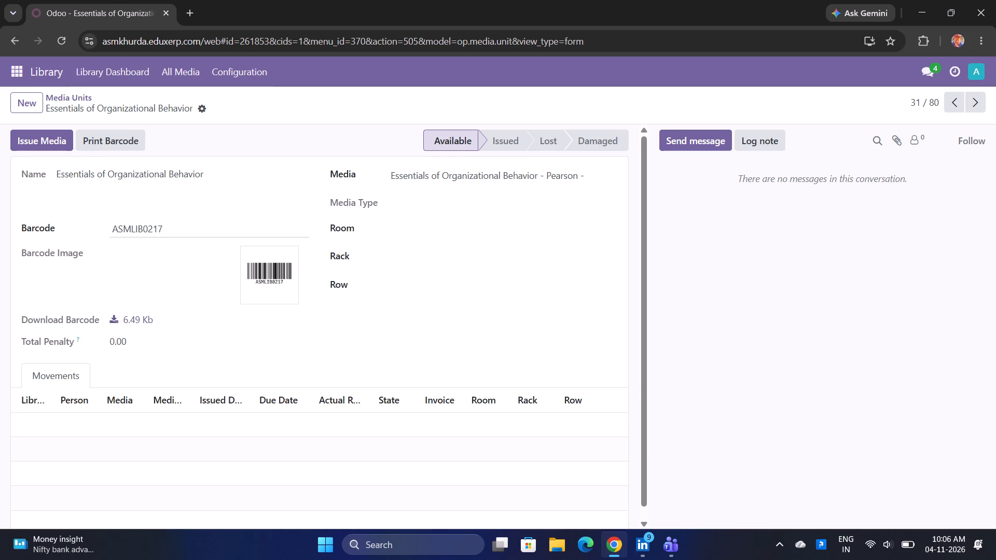
pyautogui.click(199, 230)
pyautogui.press('0')
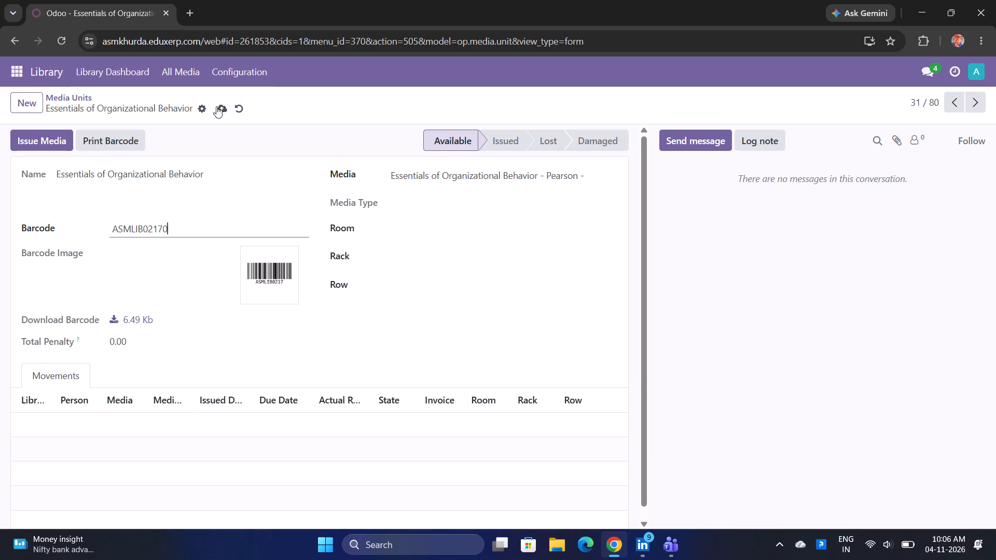
pyautogui.moveTo(222, 100); pyautogui.dragTo(221, 107)
pyautogui.click(221, 107)
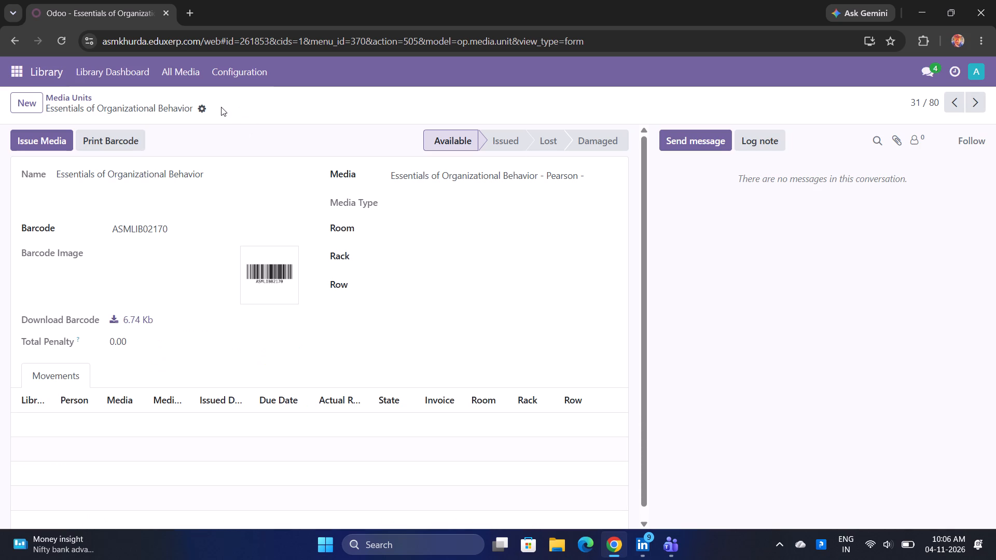
# For record 32, Essentials of Organizational Behavior, generate the barcode image by saving the barcode as ASMLIB0217, and again as ASMLIB02171.
pyautogui.click(975, 97)
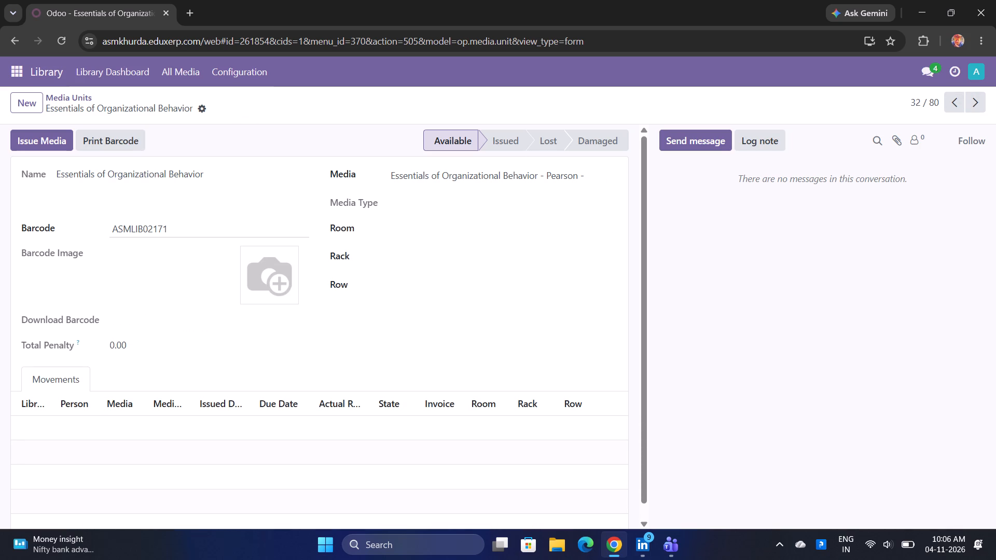
pyautogui.click(295, 226)
pyautogui.press('BackSpace')
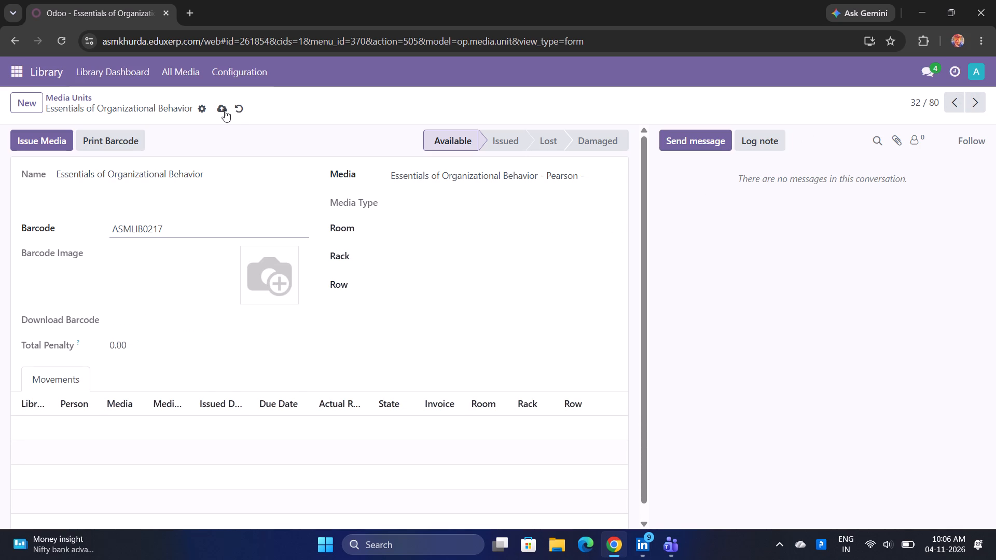
pyautogui.click(221, 108)
pyautogui.click(186, 228)
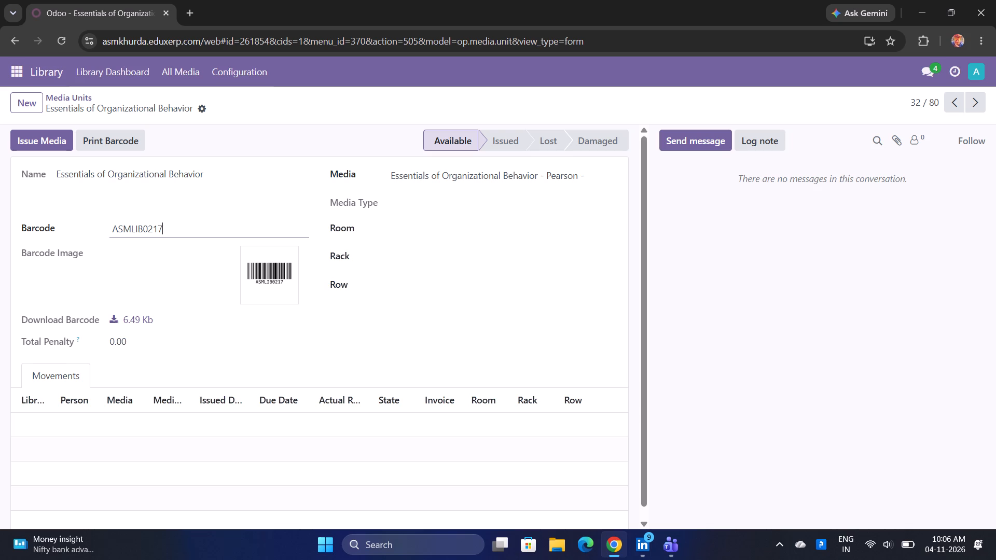
pyautogui.press('1')
pyautogui.click(219, 107)
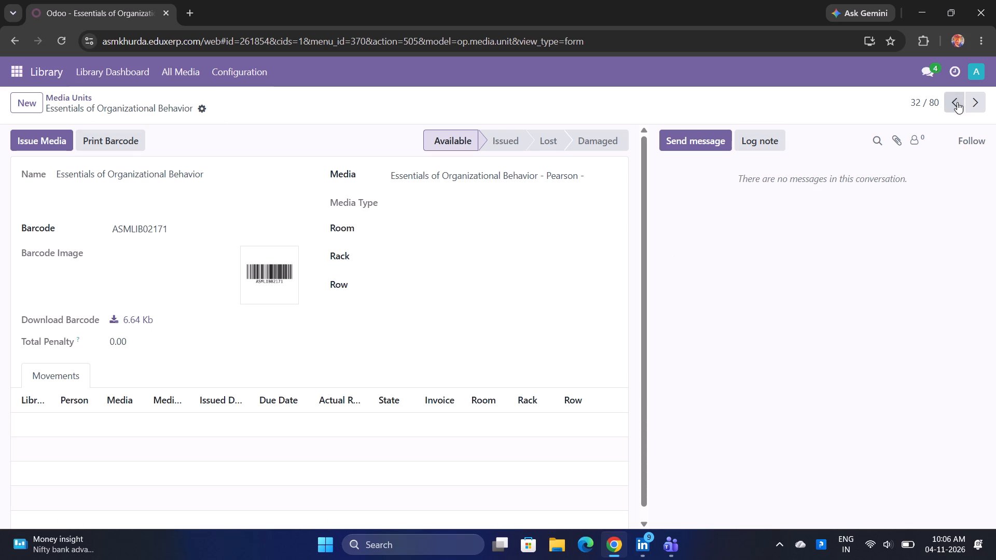
# For record 33, Essentials of Organizational Behavior, generate the barcode image by saving the barcode as ASMLIB0218, and again as ASMLIB02189.
pyautogui.click(973, 104)
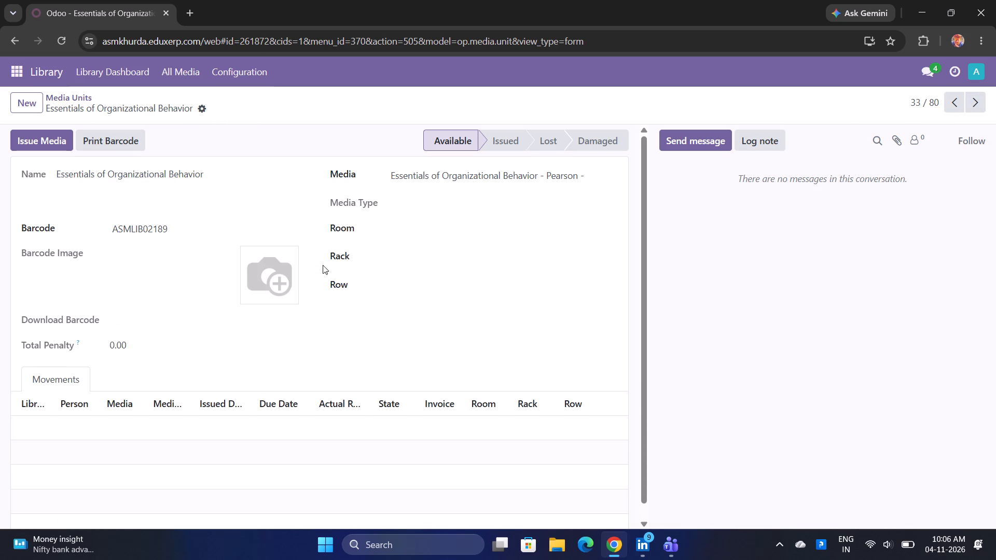
pyautogui.click(292, 234)
pyautogui.press('BackSpace')
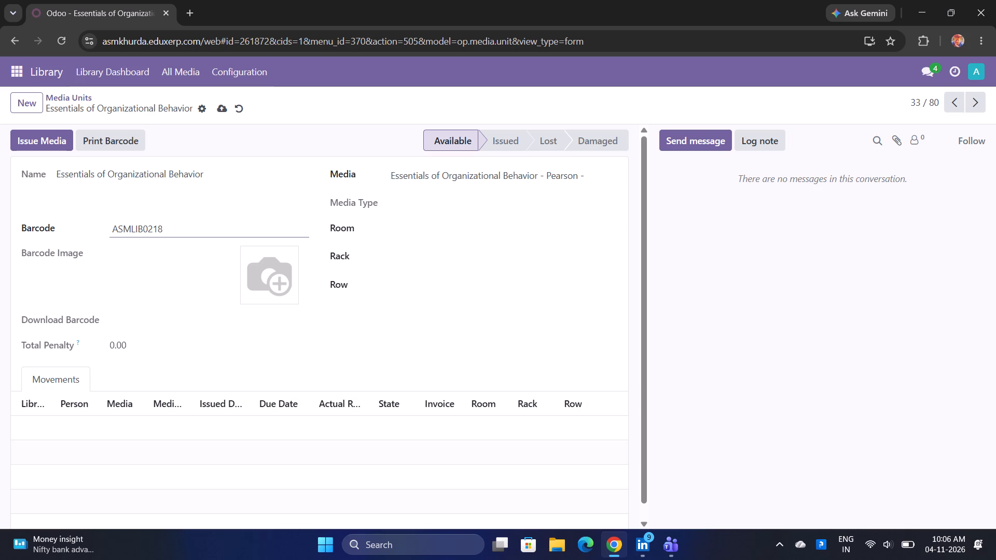
pyautogui.click(216, 101)
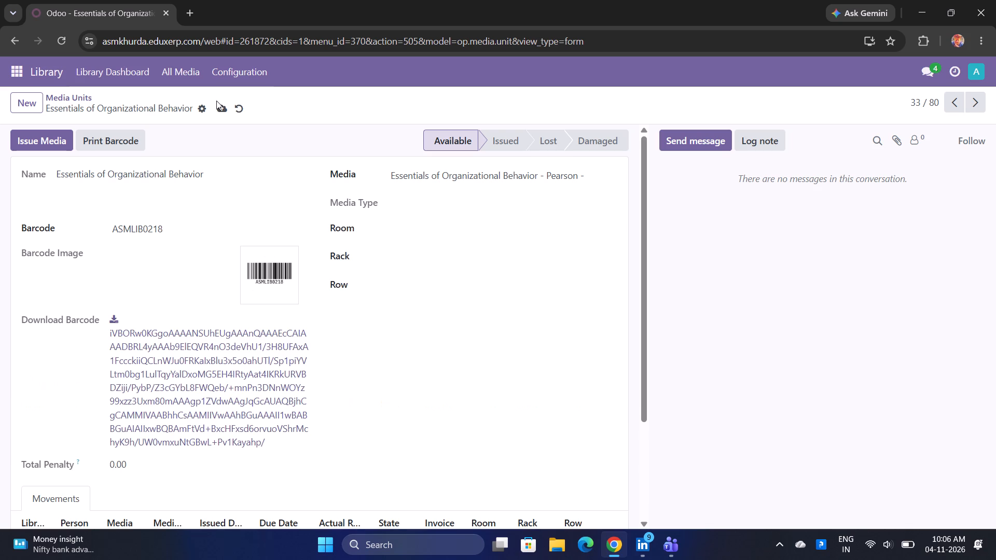
pyautogui.click(218, 105)
pyautogui.click(213, 224)
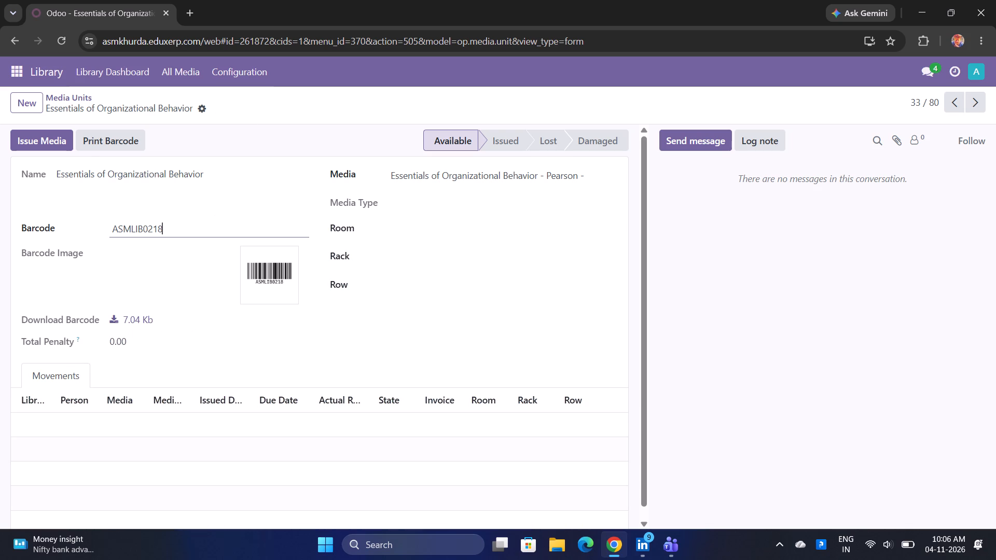
pyautogui.press('9')
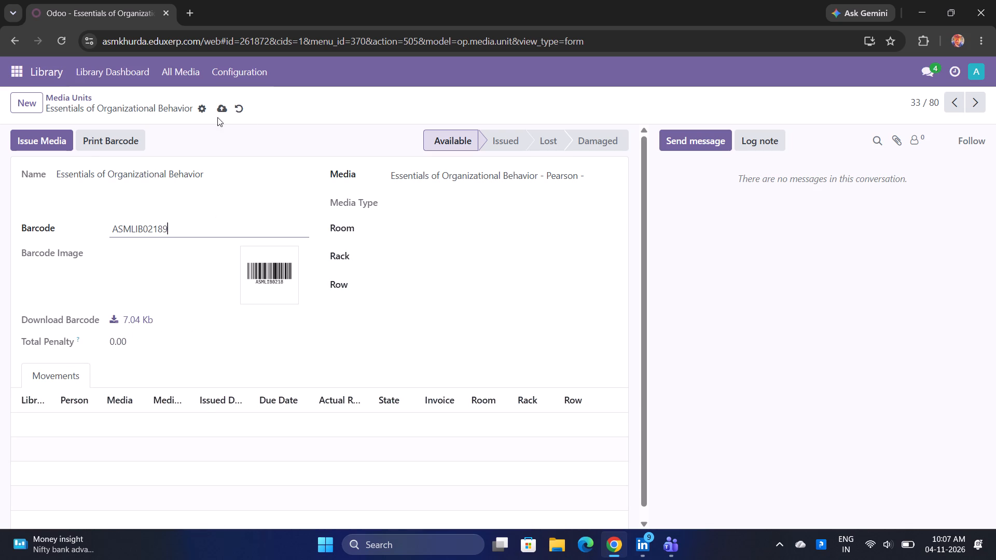
pyautogui.click(217, 108)
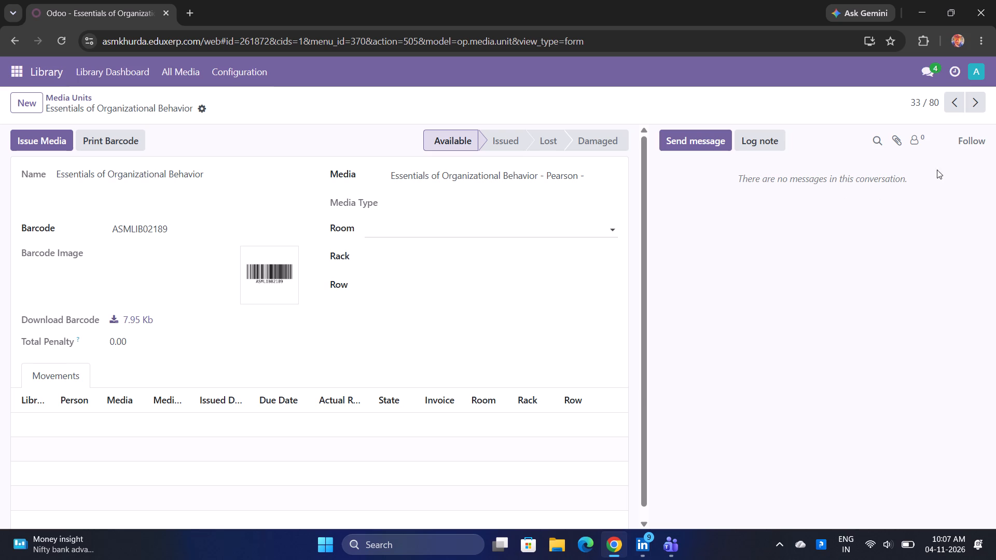
# For record 34, Essentials of Organizational Behavior, generate the barcode image by saving the barcode as ASMLIB0218, and again as ASMLIB02186.
pyautogui.click(977, 99)
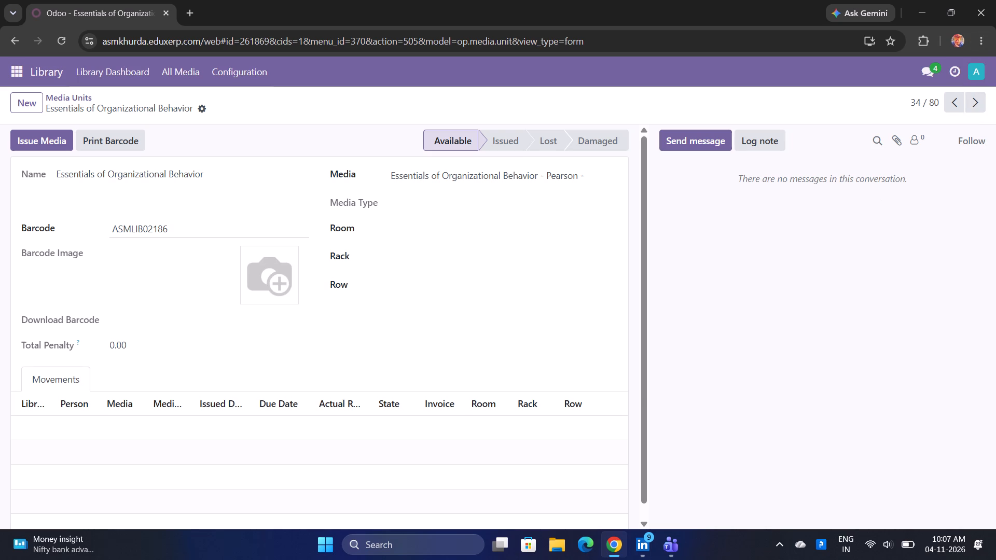
pyautogui.click(244, 233)
pyautogui.press('BackSpace')
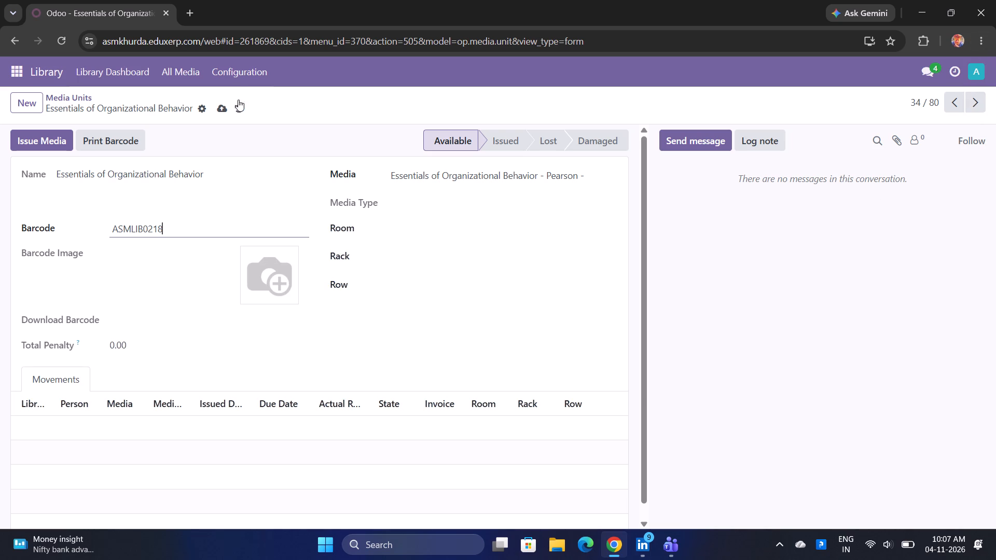
pyautogui.click(219, 106)
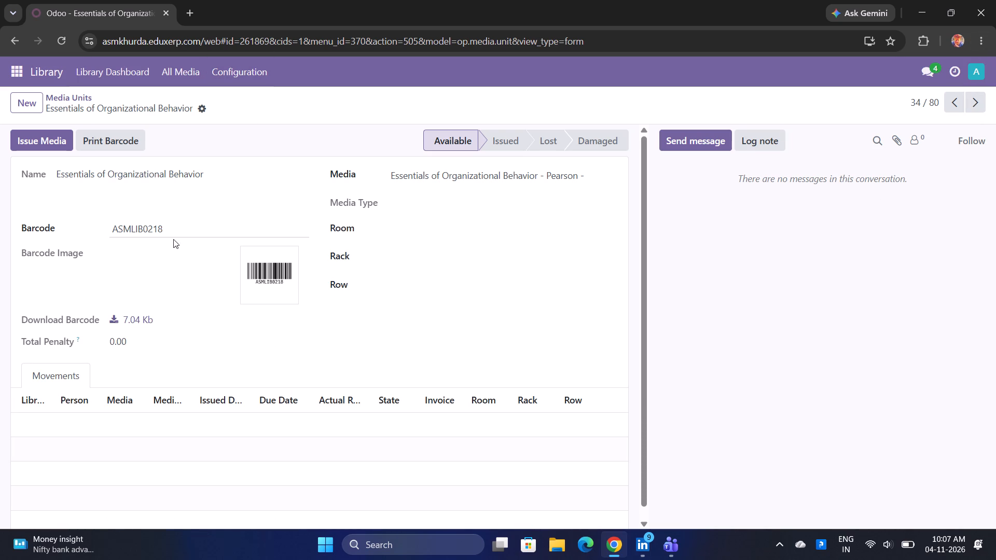
pyautogui.click(177, 230)
pyautogui.press('6')
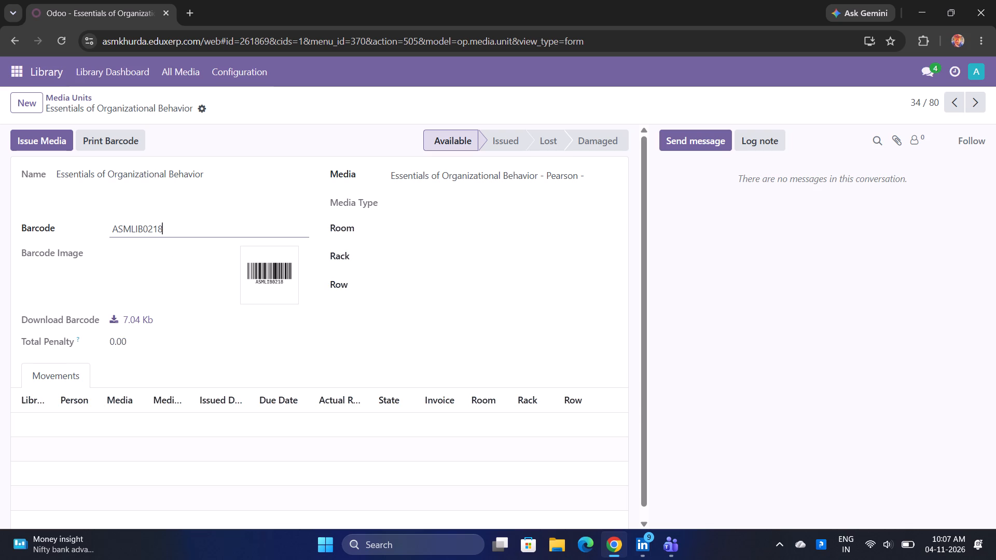
pyautogui.click(220, 106)
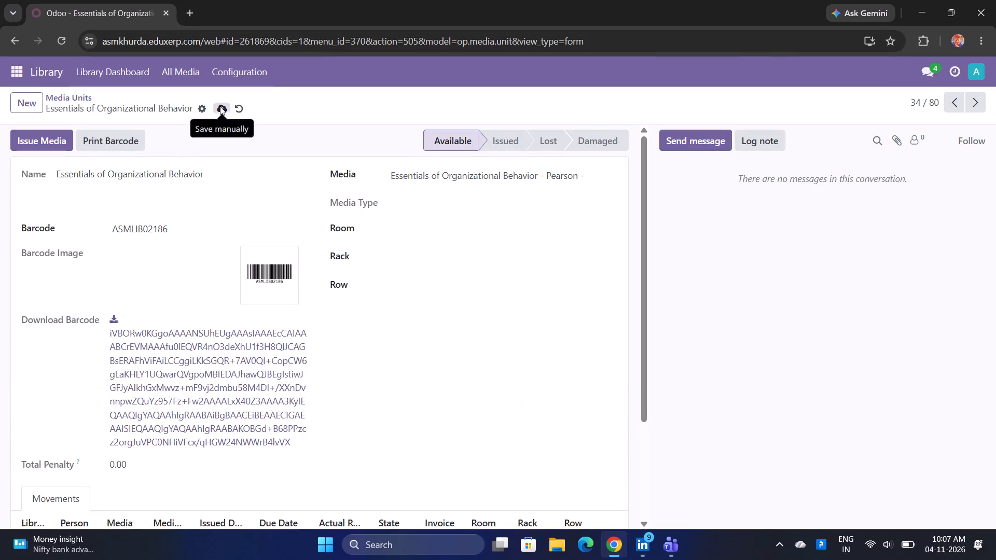
# For record 35, Essentials of Organizational Behavior, generate the barcode image by saving the barcode as ASMLIB0218, and again as ASMLIB02185.
pyautogui.click(973, 97)
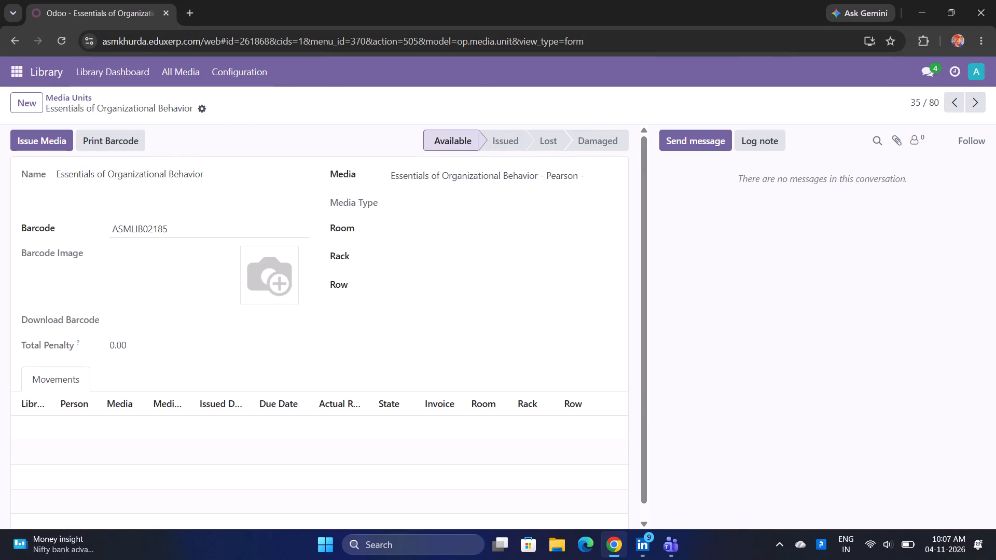
pyautogui.click(243, 228)
pyautogui.press('BackSpace')
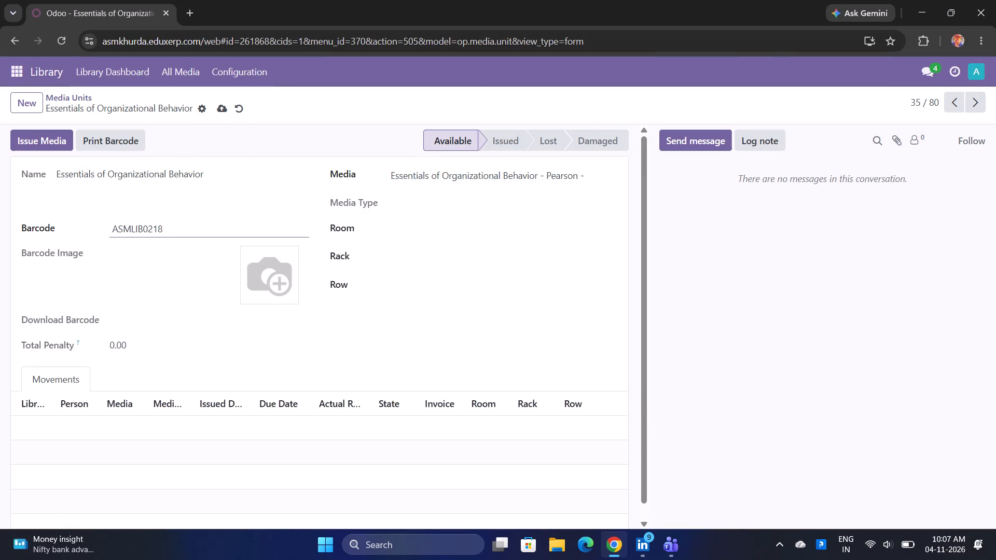
pyautogui.click(222, 107)
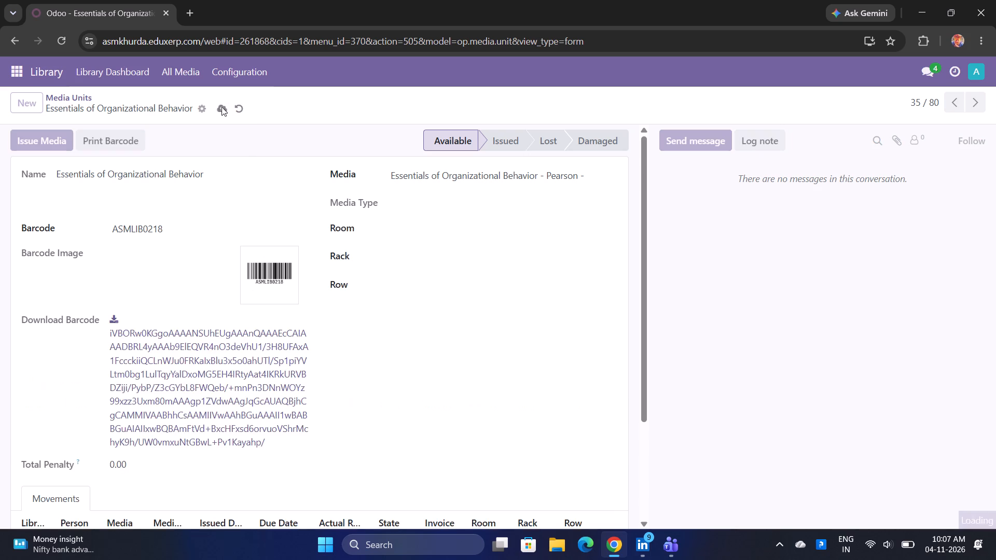
pyautogui.click(202, 226)
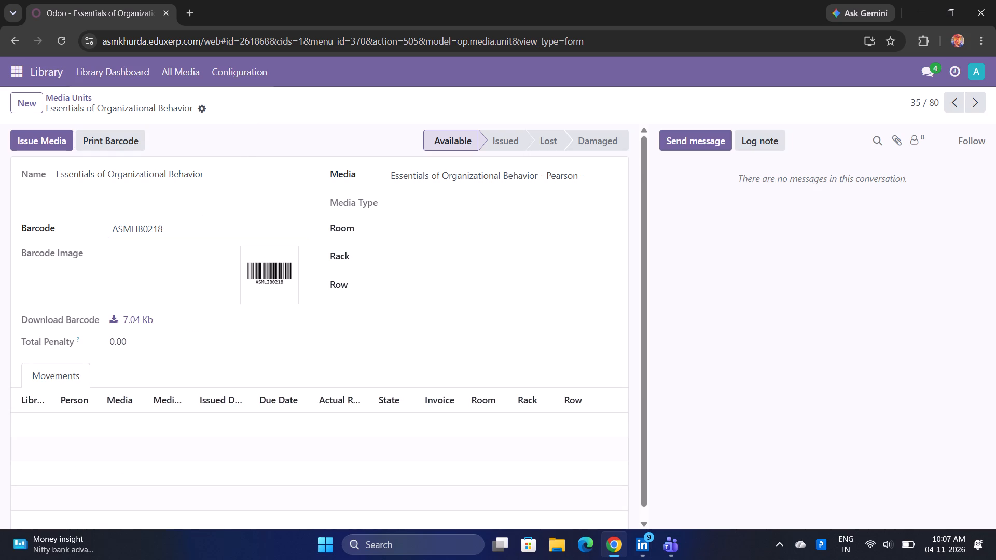
pyautogui.press('5')
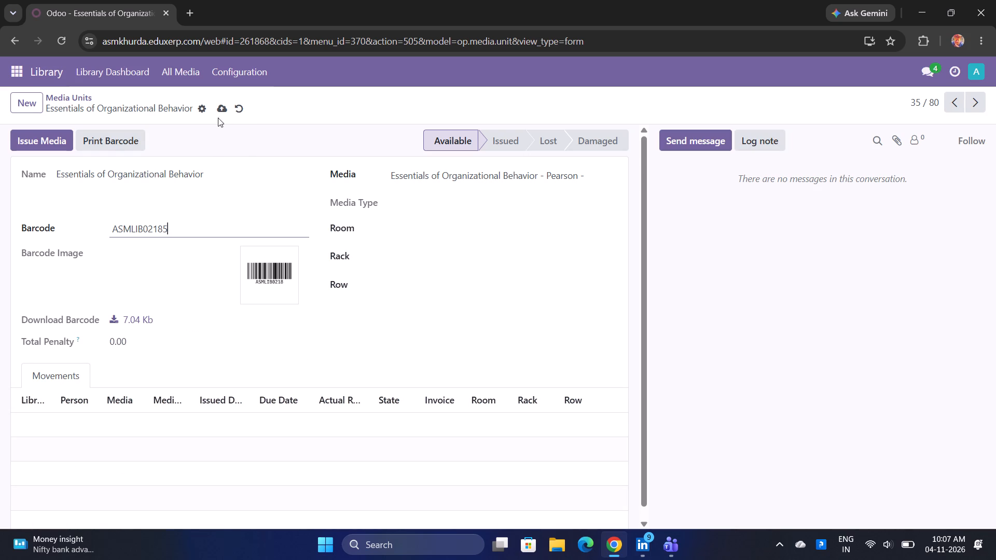
pyautogui.click(220, 107)
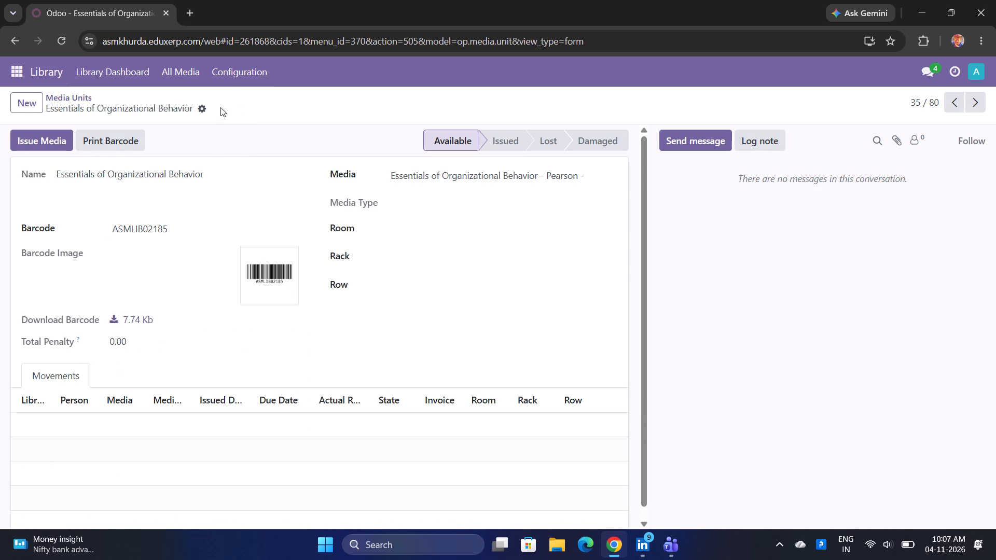
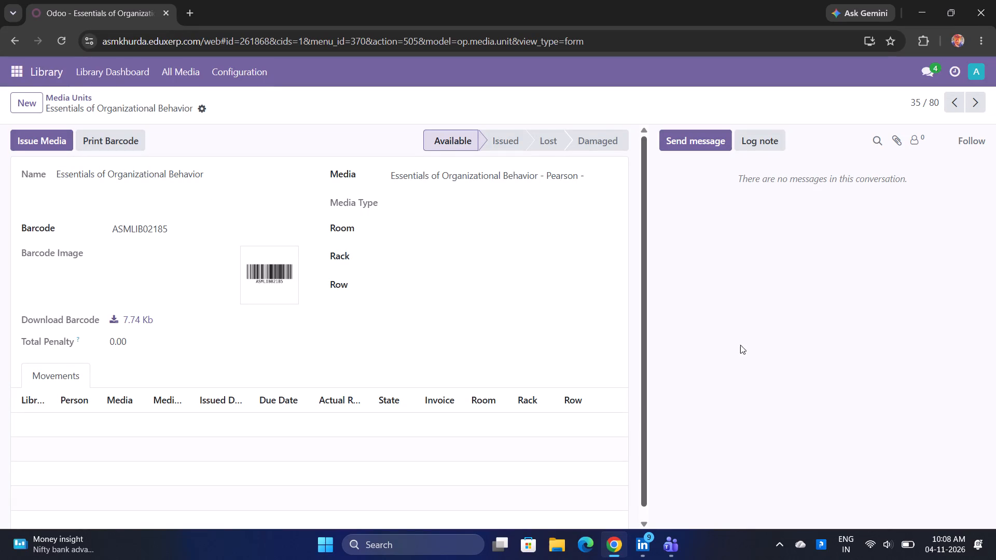
# For record 36, Essentials of Organizational Behavior, generate the barcode image by saving the barcode as ASMLIB0218, and again as ASMLIB02187.
pyautogui.click(976, 101)
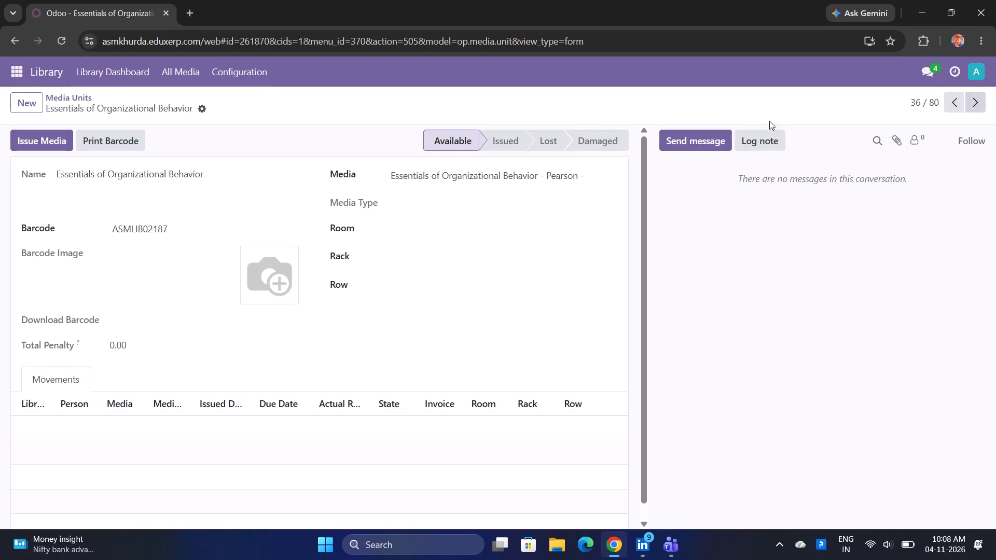
pyautogui.click(212, 236)
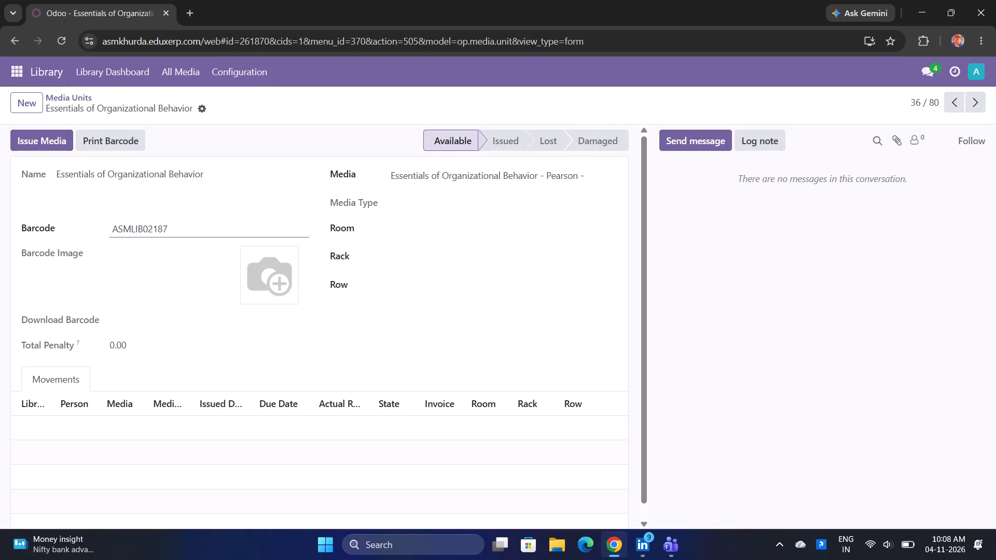
pyautogui.press('BackSpace')
pyautogui.click(217, 104)
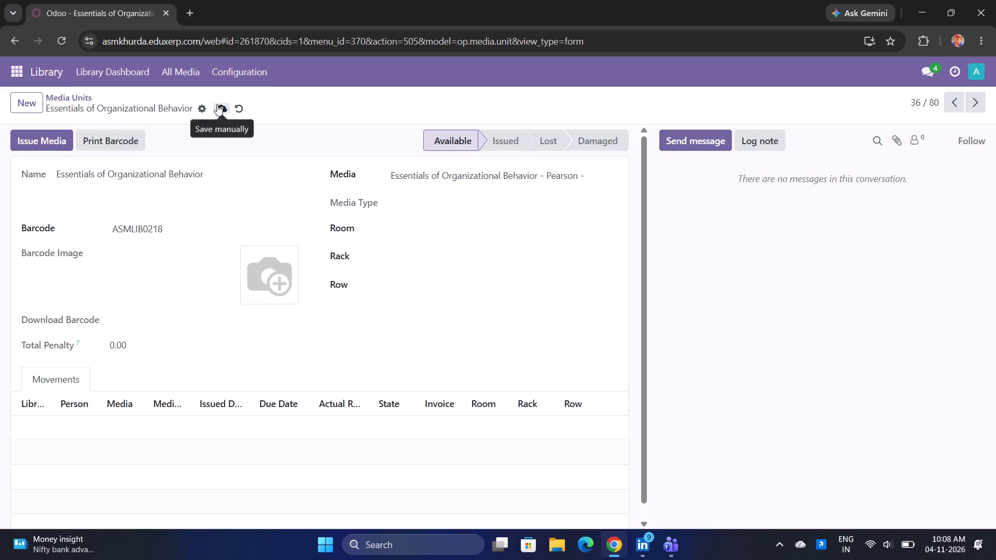
pyautogui.click(185, 227)
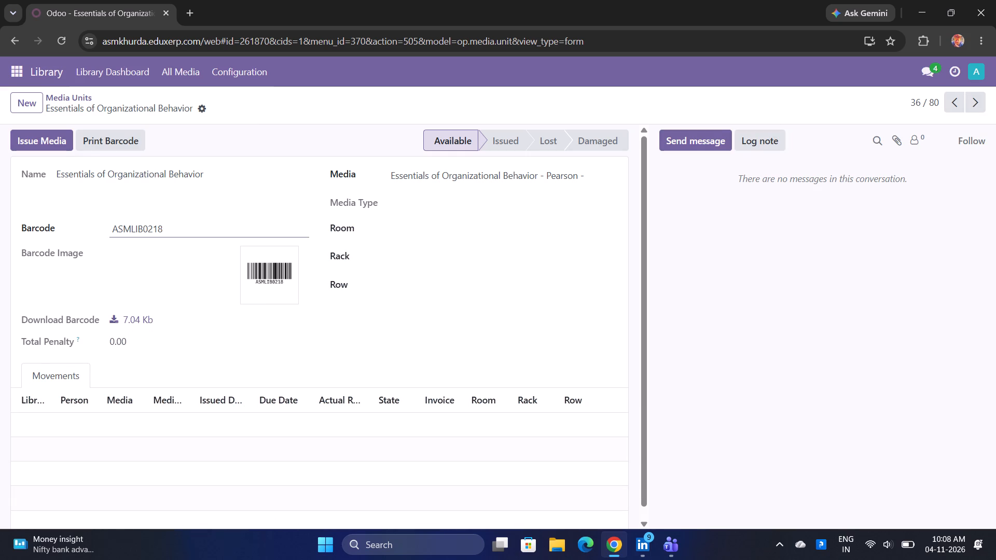
pyautogui.press('7')
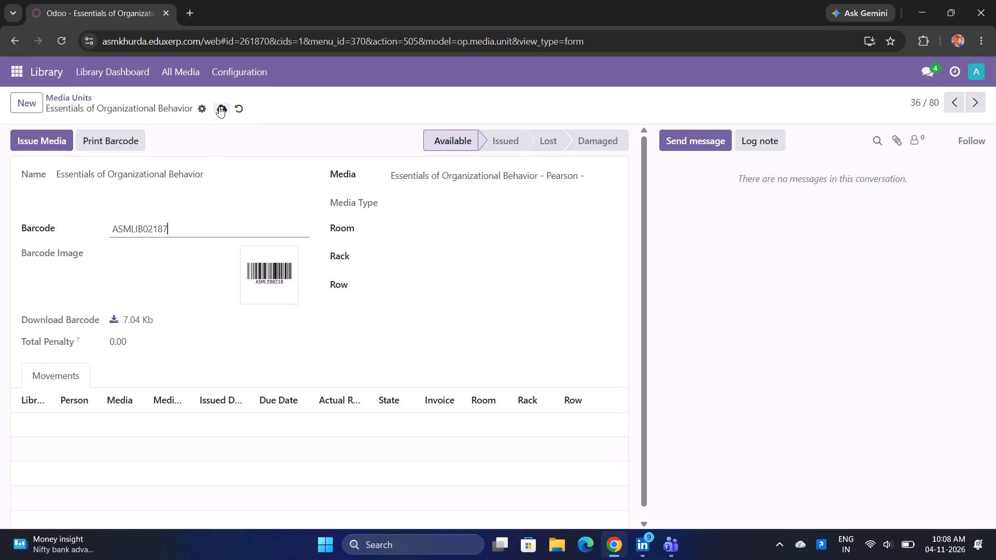
pyautogui.click(219, 106)
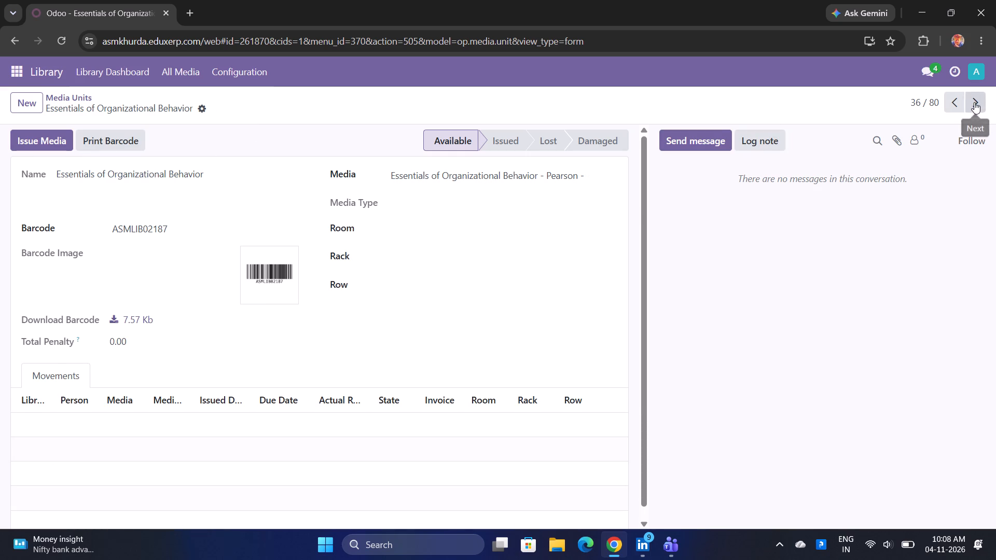
# For record 37, Essentials of Organizational Behavior, generate the barcode image by saving the barcode as ASMLIB0218, and again as ASMLIB02184.
pyautogui.click(974, 102)
pyautogui.click(273, 230)
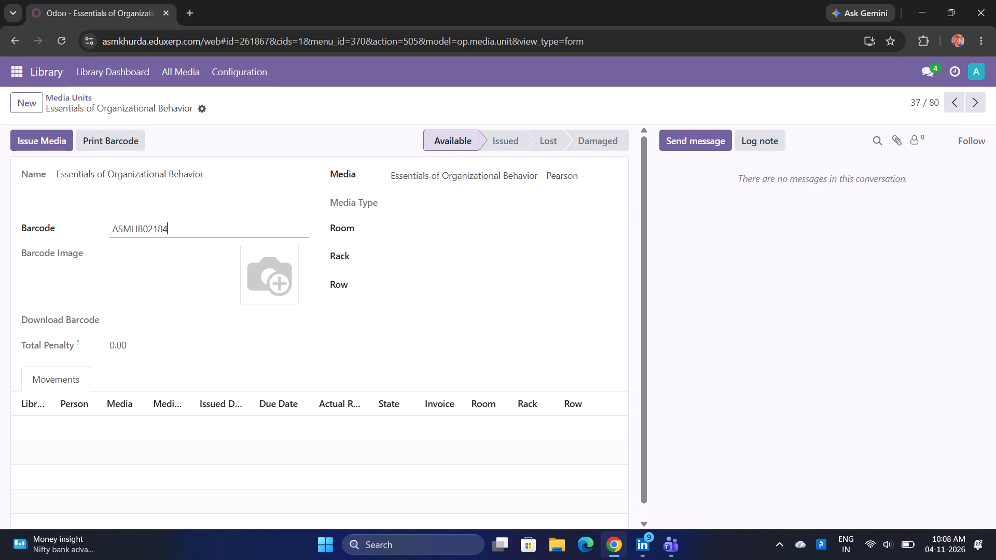
pyautogui.press('BackSpace')
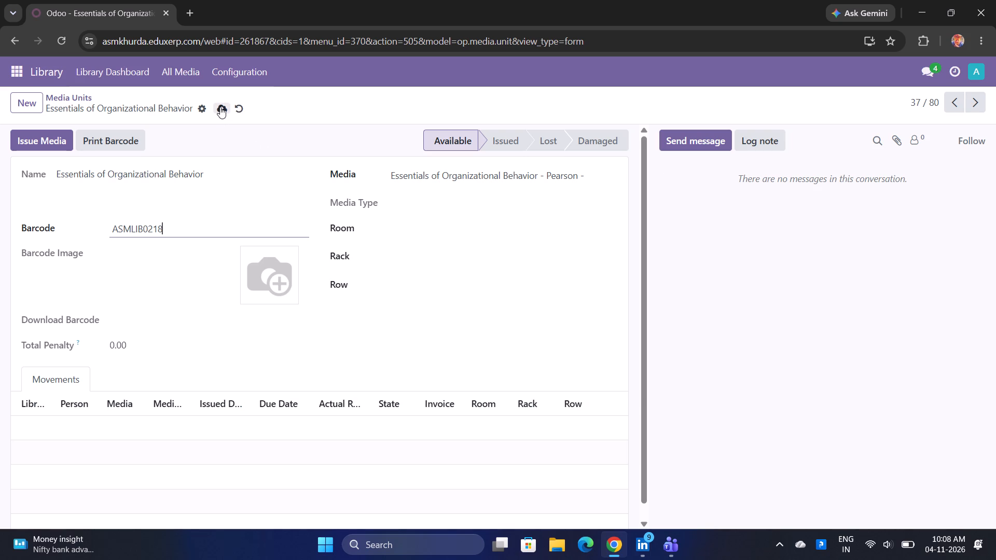
pyautogui.click(220, 107)
pyautogui.click(197, 227)
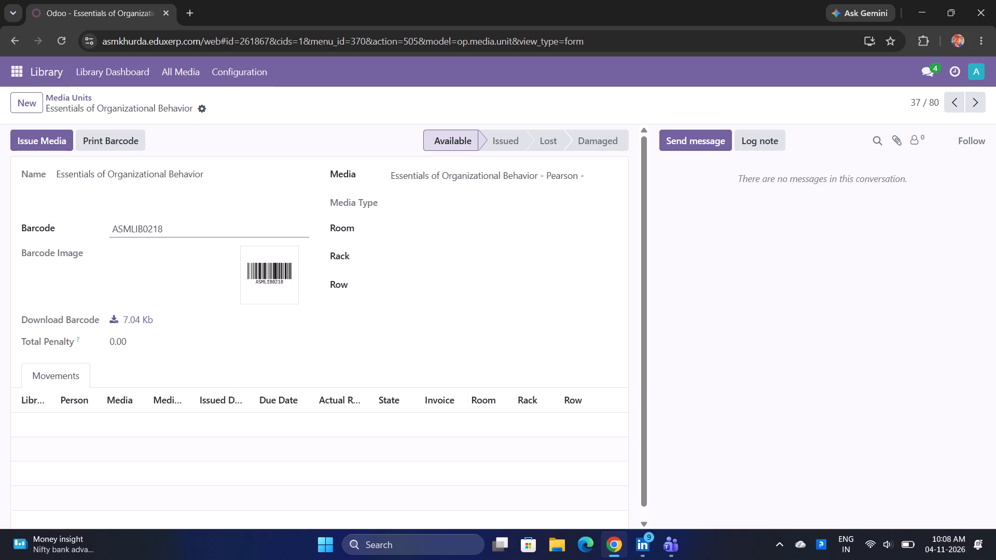
pyautogui.press('4')
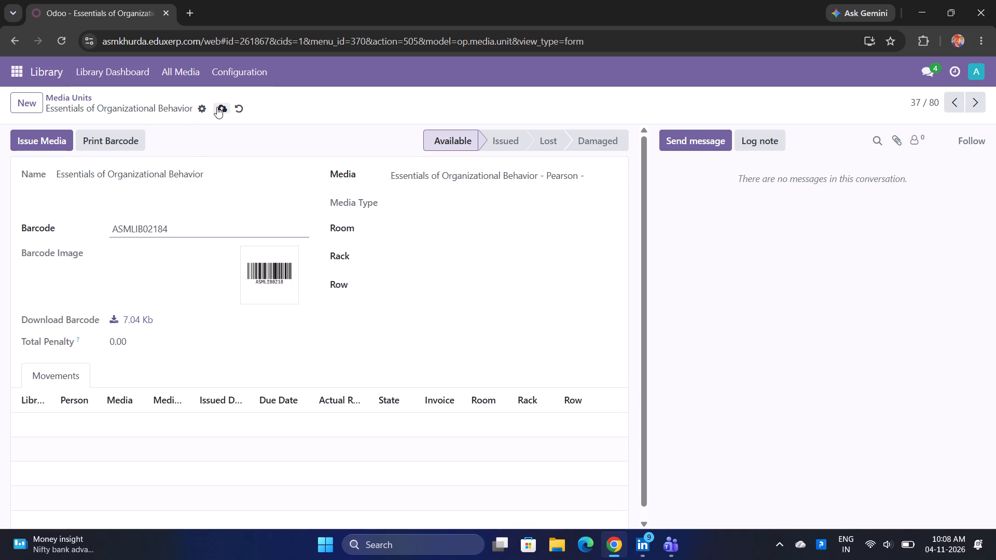
pyautogui.click(217, 106)
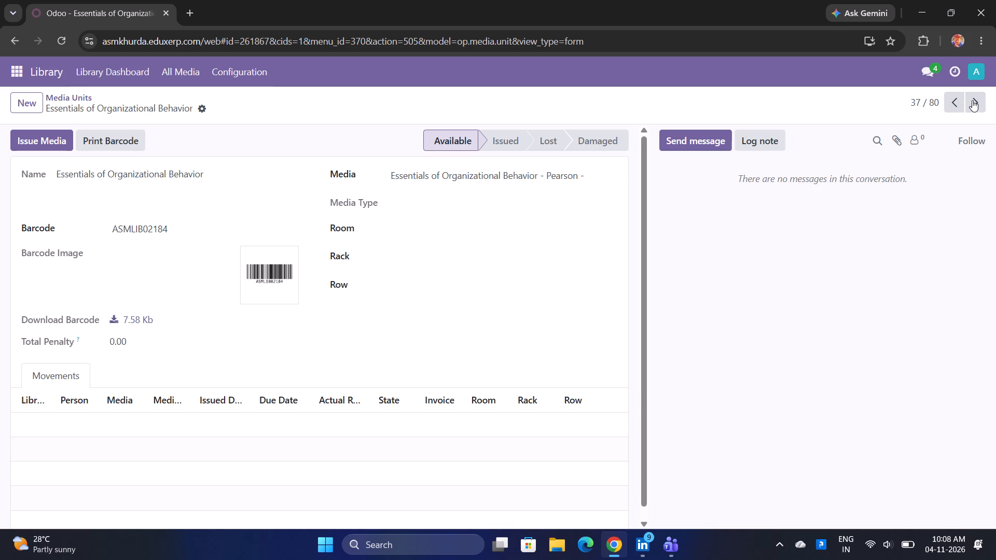
# For record 38, Essentials of Organizational Behavior, generate the barcode image by saving the barcode as ASMLIB0218, and again as ASMLIB02188.
pyautogui.click(975, 99)
pyautogui.click(259, 237)
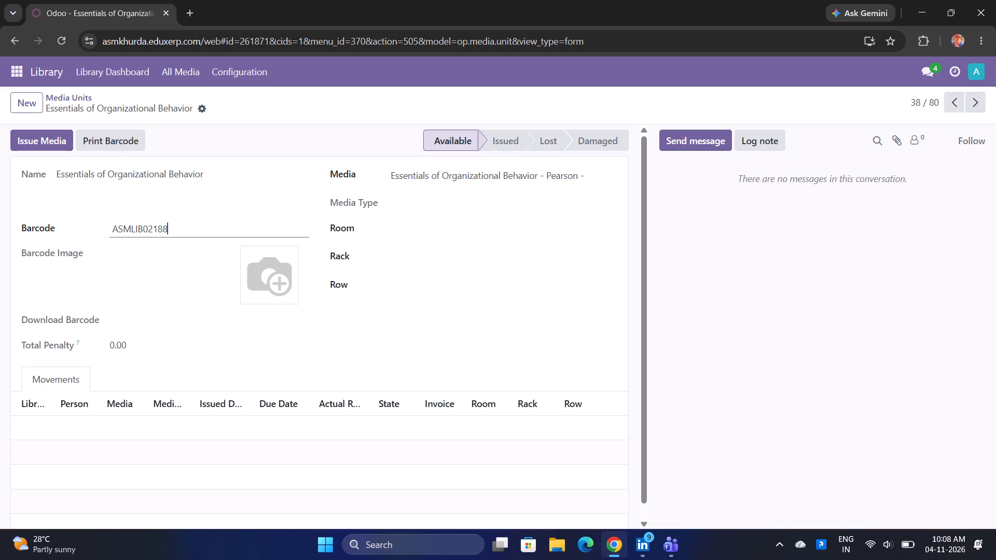
pyautogui.press('BackSpace')
pyautogui.click(222, 106)
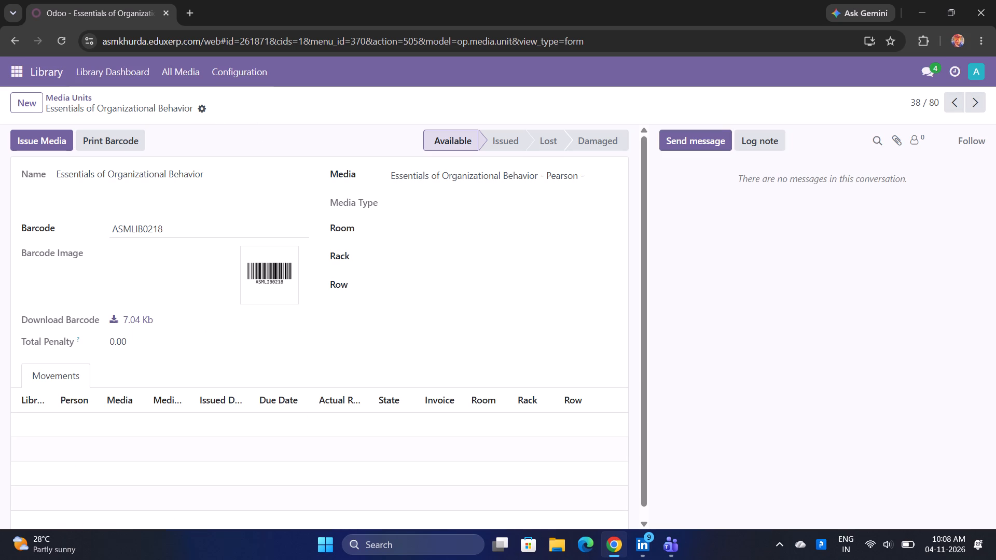
pyautogui.click(196, 229)
pyautogui.press('8')
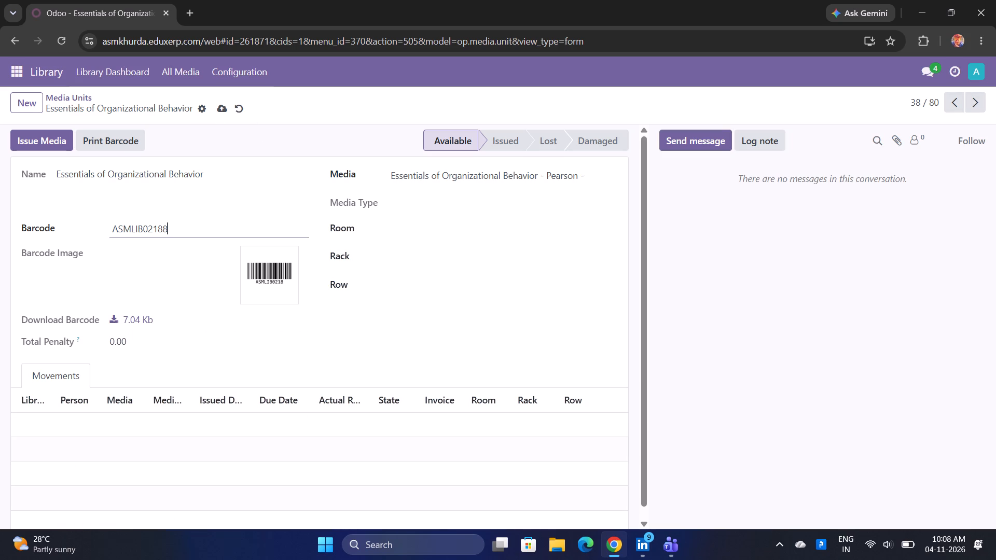
pyautogui.click(218, 107)
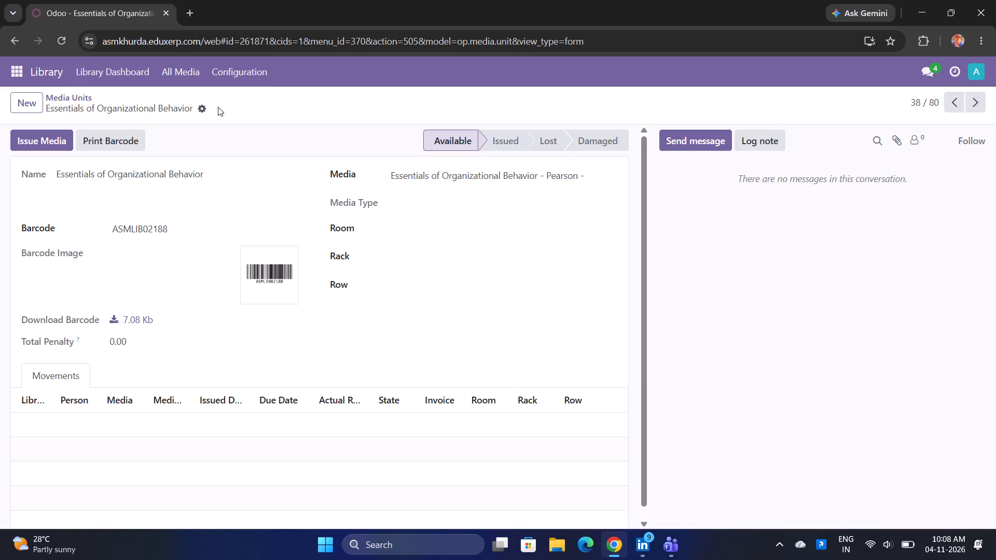
# For record 39, Essentials of Organizational Behavior, generate the barcode image by saving the barcode as ASMLIB0218, and again as ASMLIB02180.
pyautogui.click(977, 100)
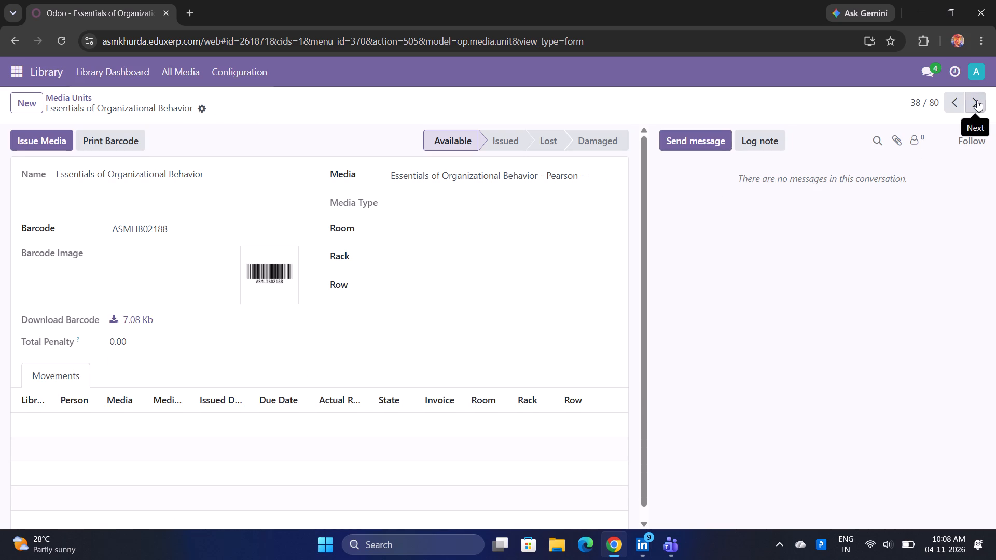
pyautogui.moveTo(252, 220); pyautogui.dragTo(252, 222)
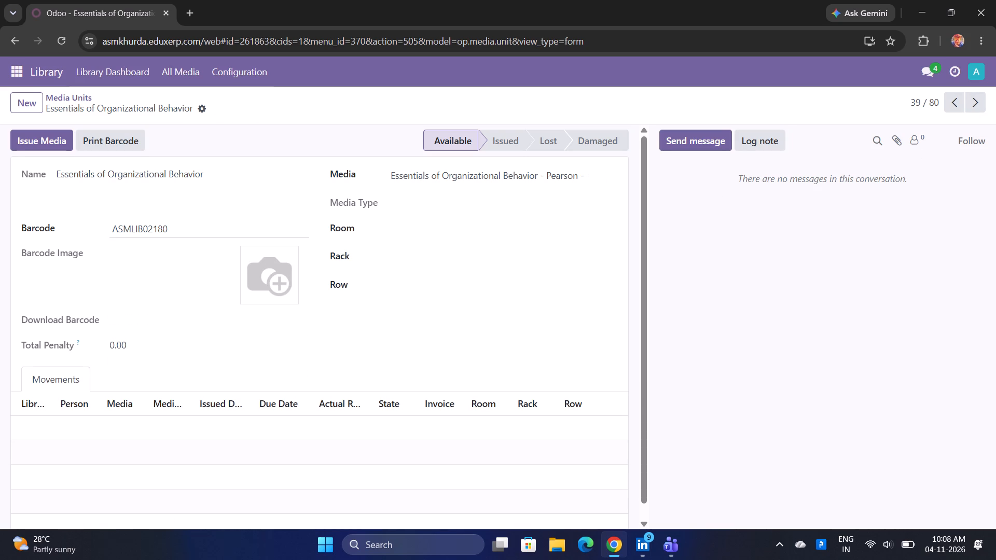
pyautogui.moveTo(252, 222); pyautogui.dragTo(252, 227)
pyautogui.click(252, 227)
pyautogui.press('BackSpace')
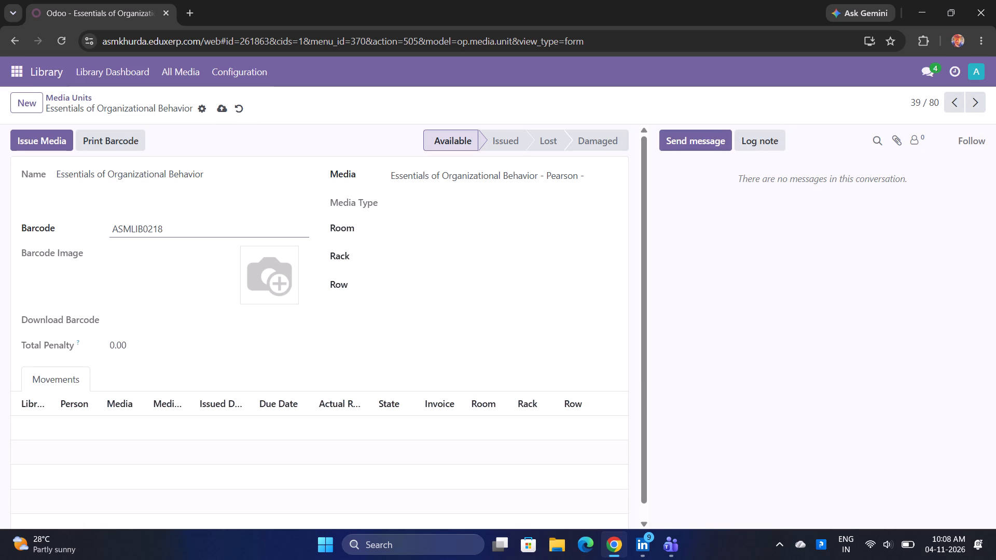
pyautogui.click(220, 107)
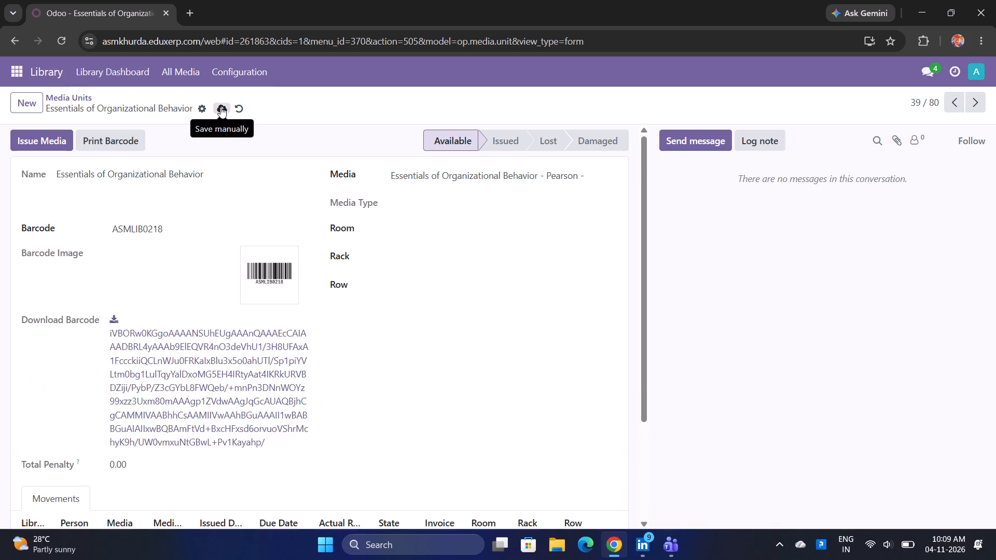
pyautogui.click(201, 230)
pyautogui.press('0')
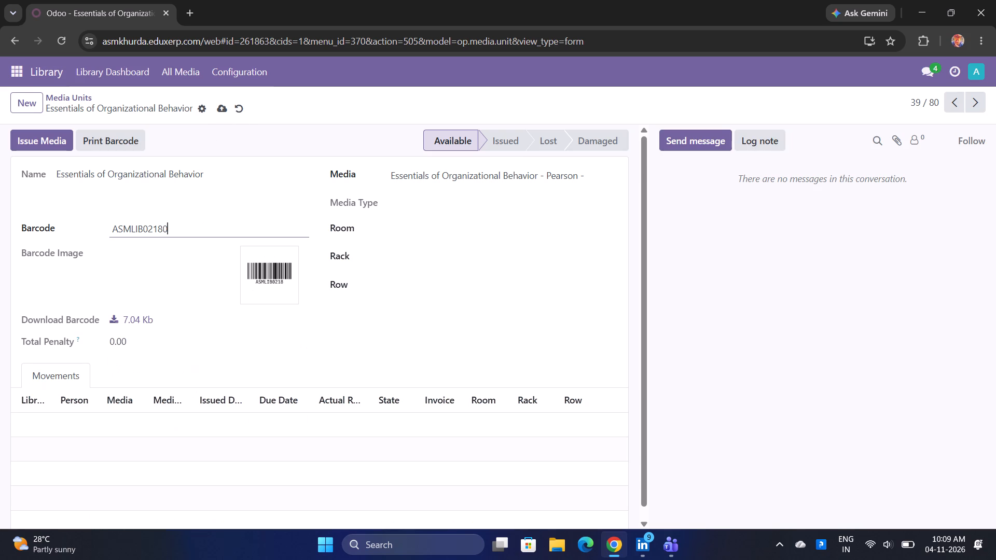
pyautogui.click(219, 106)
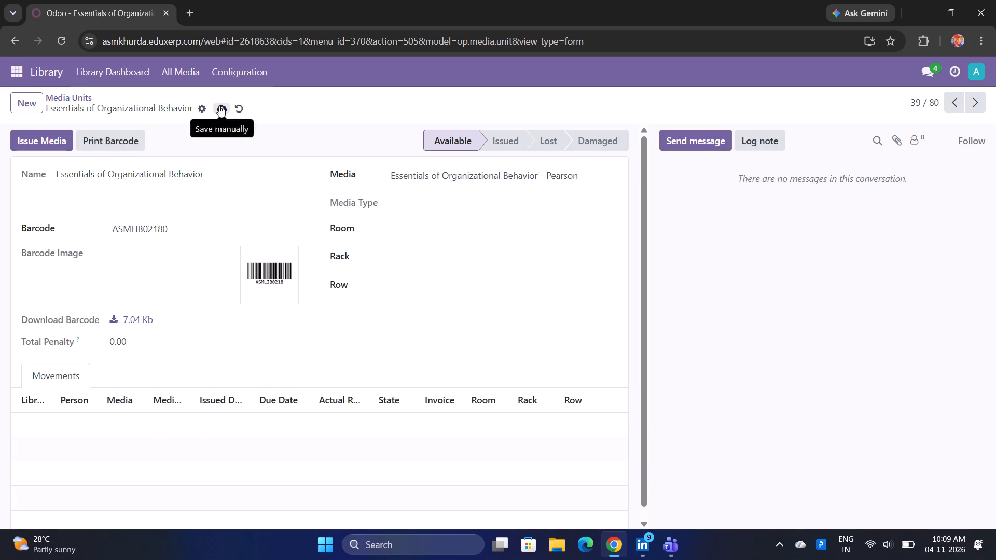
# For record 40, Essentials of Organizational Behavior, generate the barcode image by saving the barcode as ASMLIB0218, and again as ASMLIB02181.
pyautogui.click(973, 99)
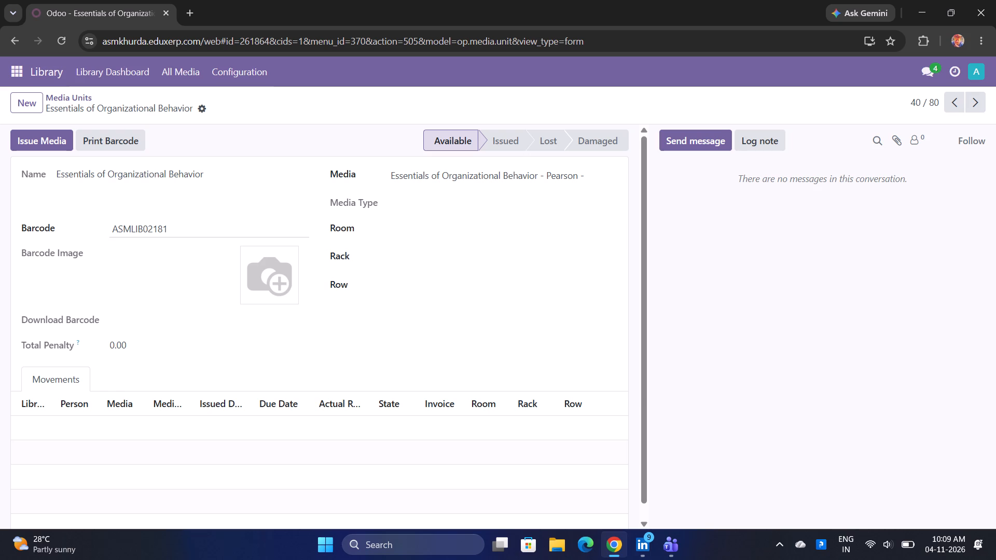
pyautogui.click(231, 222)
pyautogui.press('BackSpace')
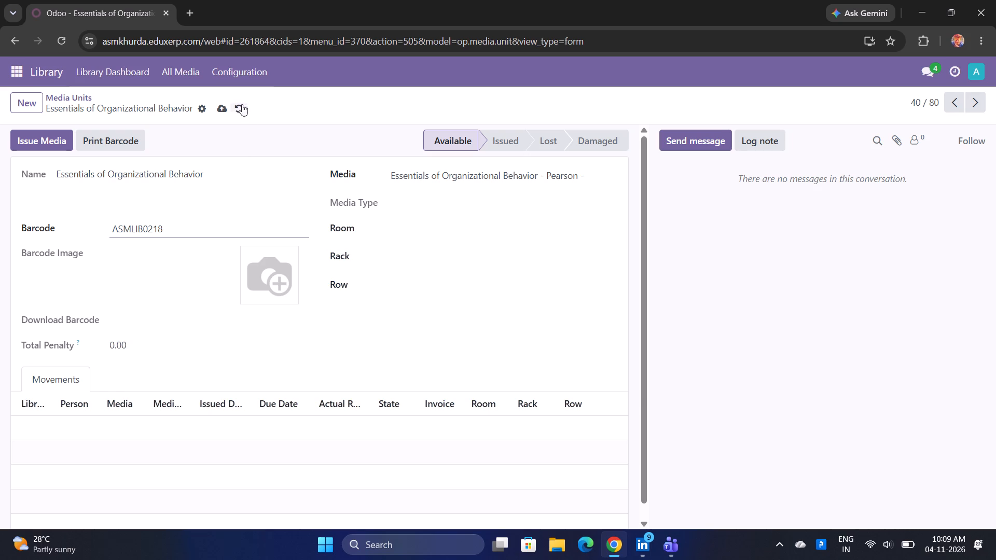
pyautogui.click(223, 107)
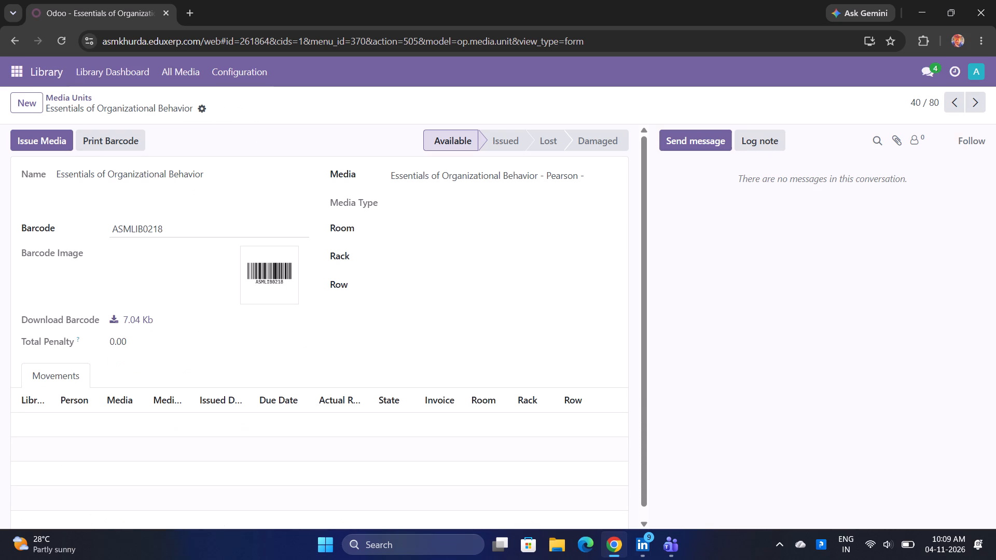
pyautogui.click(192, 226)
pyautogui.press('1')
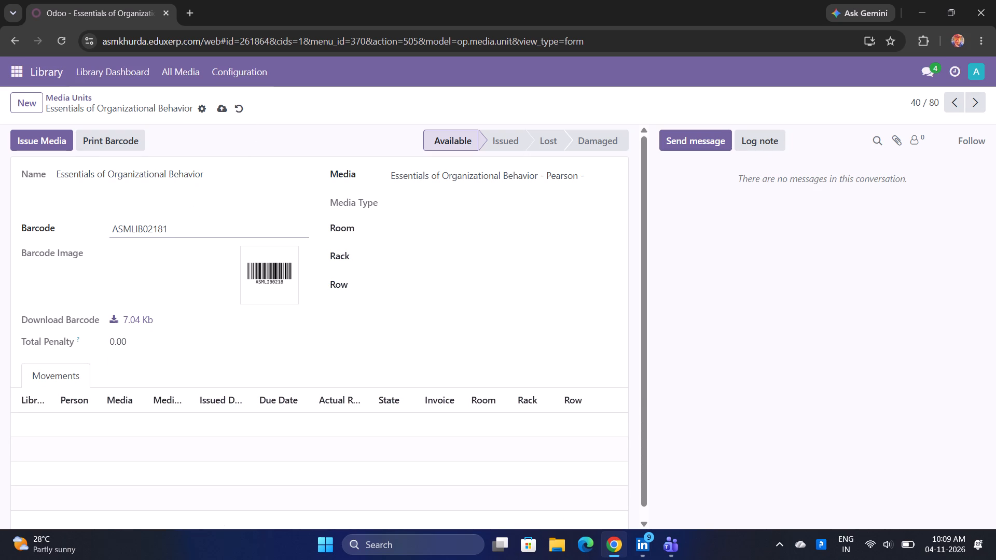
pyautogui.click(222, 105)
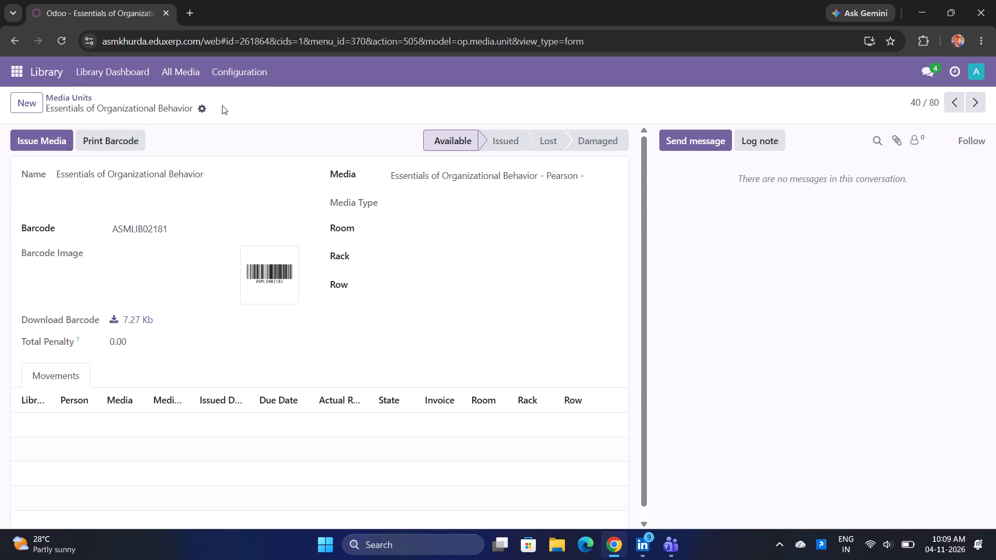
# For record 41, Essentials of Organizational Behavior, generate the barcode image by saving the barcode as ASMLIB0218, and again as ASMLIB02182.
pyautogui.click(976, 97)
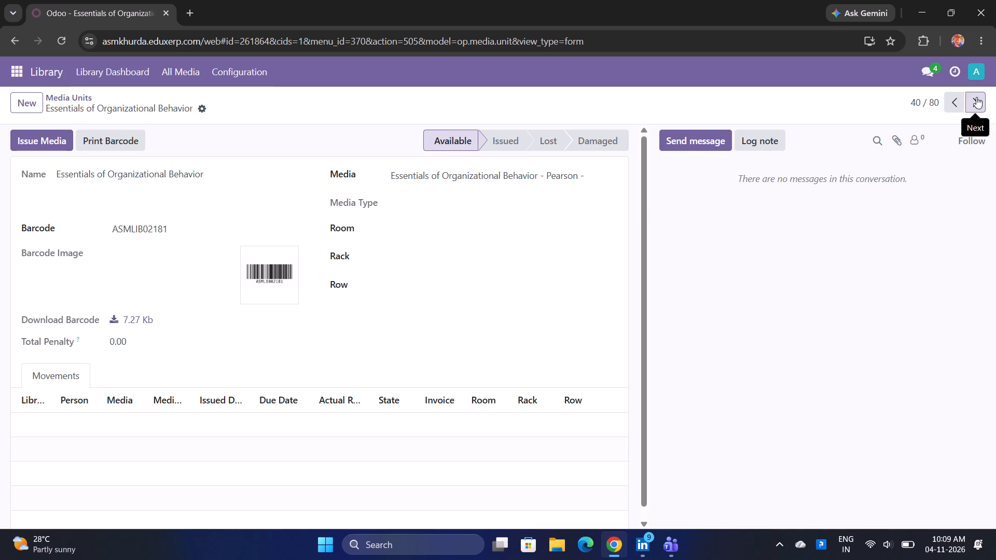
pyautogui.click(257, 231)
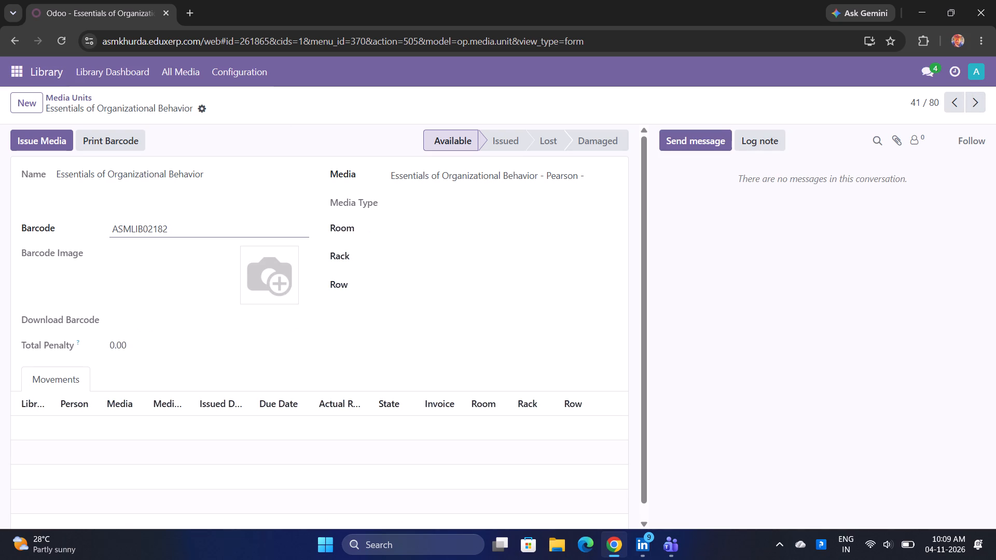
pyautogui.press('BackSpace')
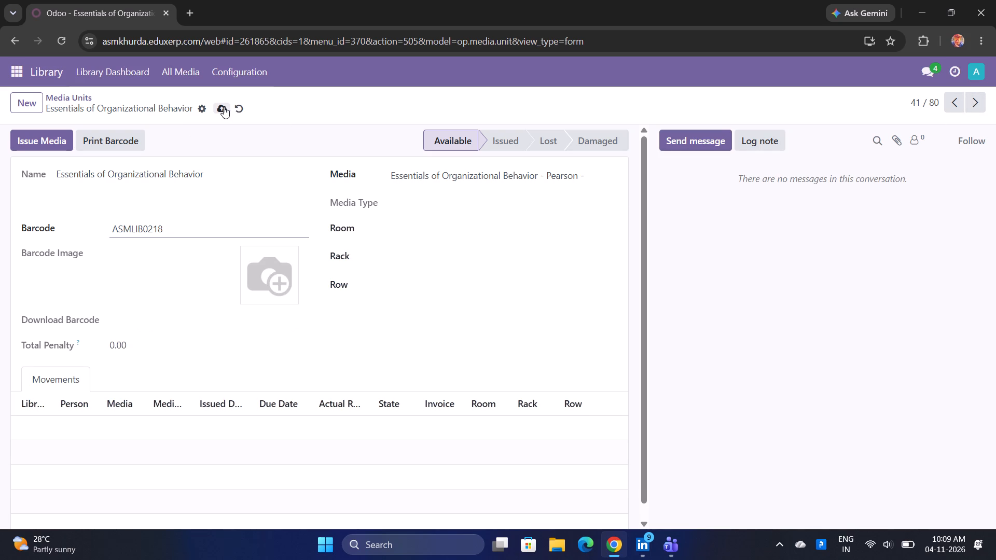
pyautogui.click(222, 106)
pyautogui.click(197, 227)
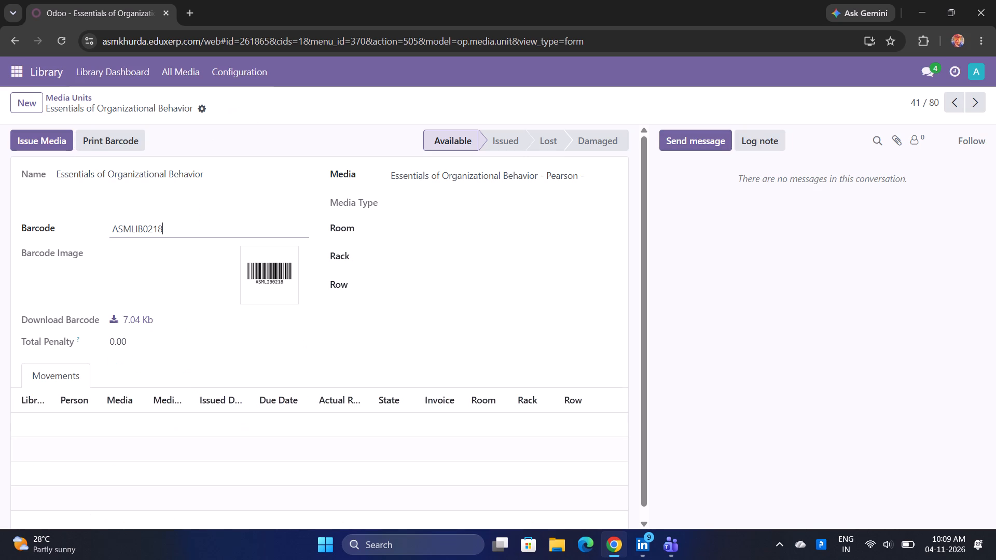
pyautogui.press('2')
pyautogui.click(216, 105)
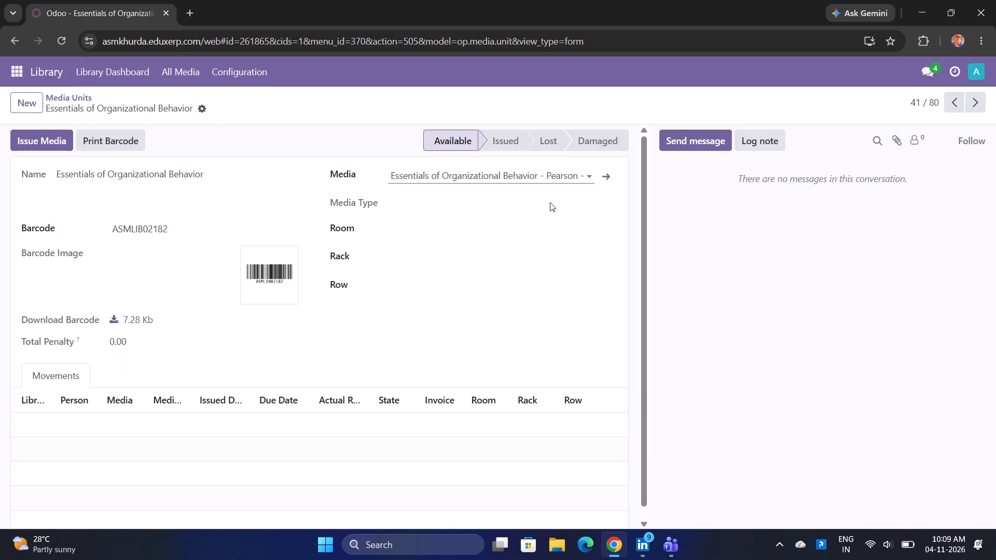
# For record 42, Essentials of Organizational Behavior, generate the barcode image by saving the barcode as ASMLIB0217, and again as ASMLIB02178.
pyautogui.click(977, 94)
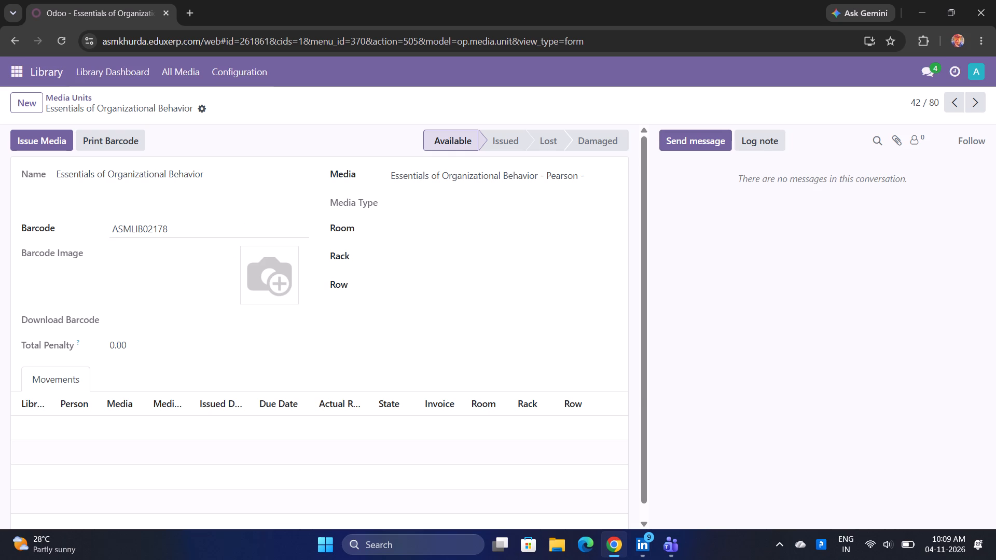
pyautogui.click(242, 226)
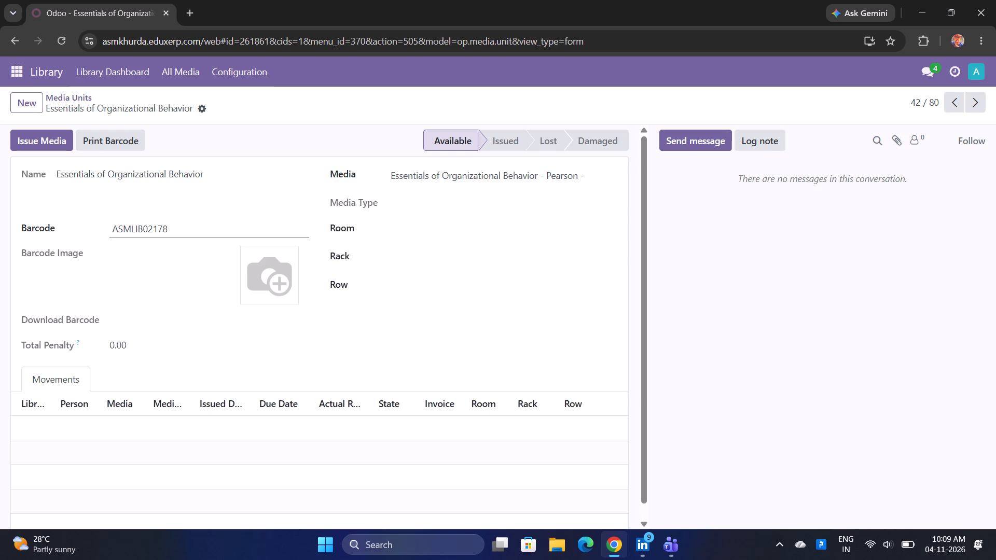
pyautogui.press('BackSpace')
pyautogui.click(217, 107)
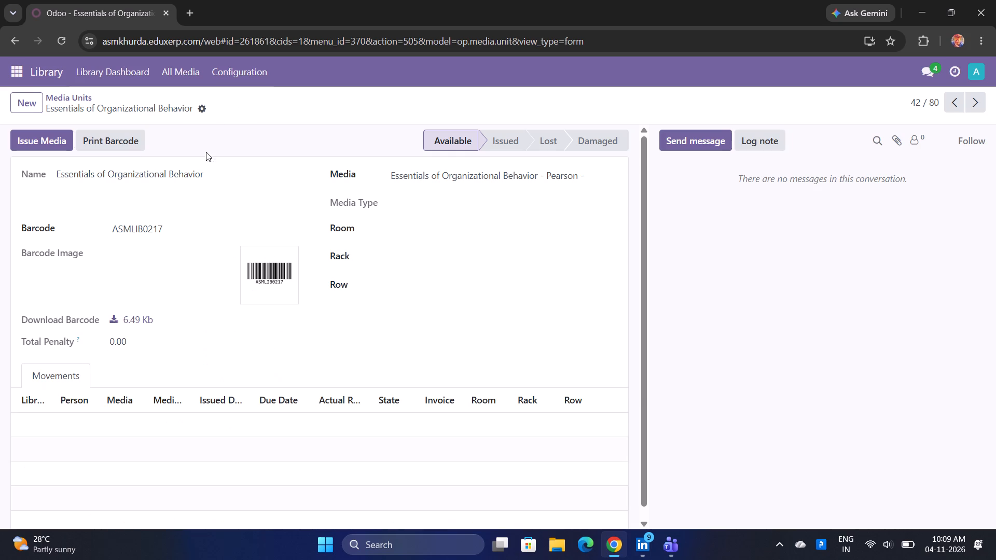
pyautogui.click(191, 228)
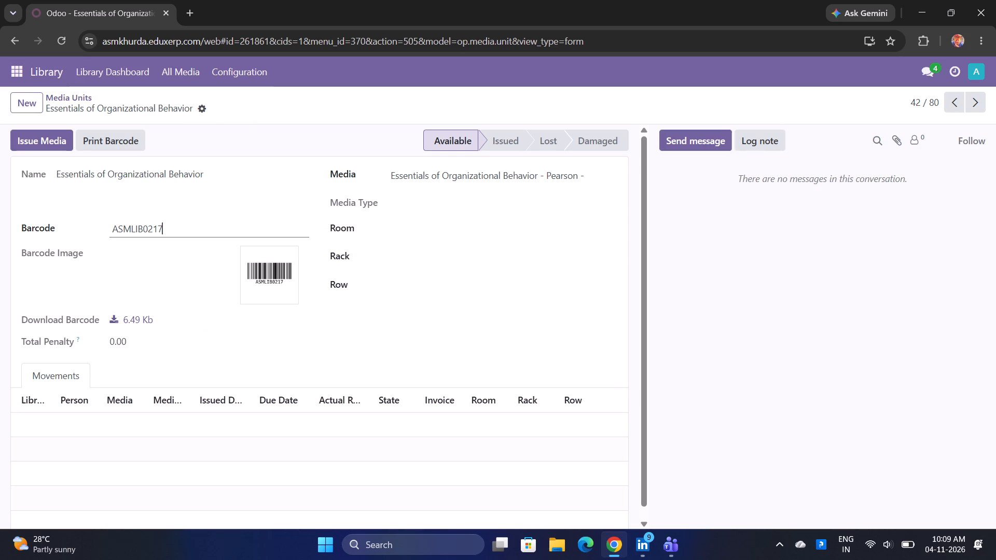
pyautogui.press('8')
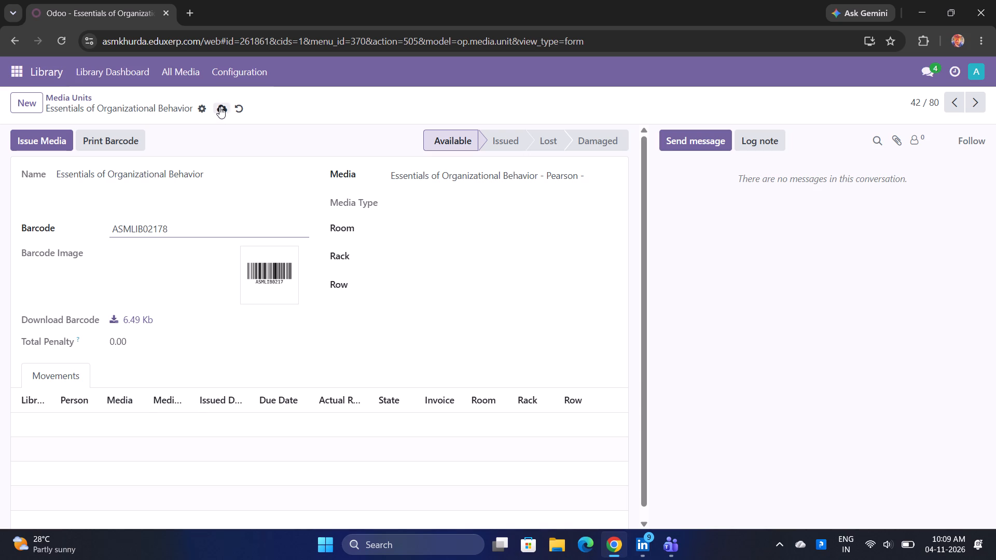
pyautogui.click(220, 106)
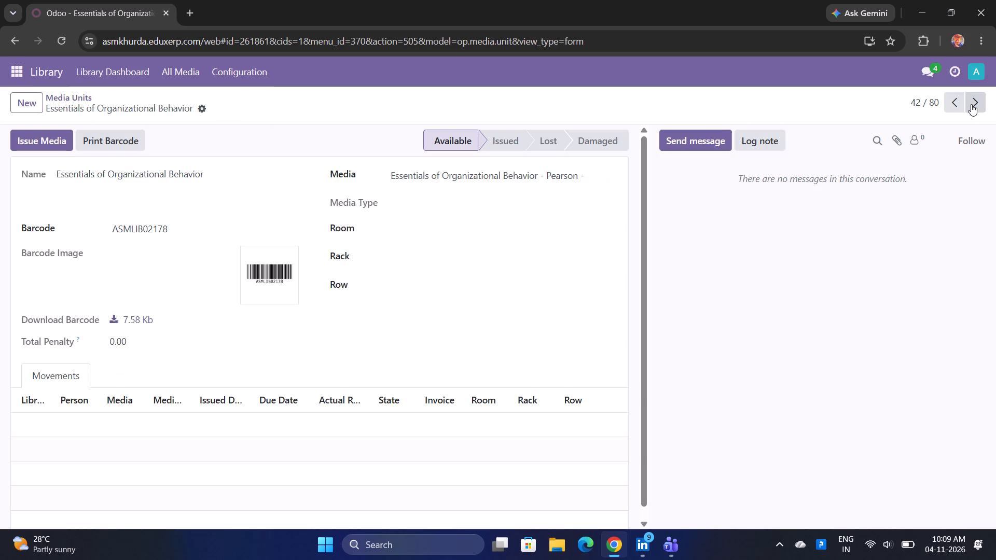
# For record 43, Essentials of Organizational Behavior, generate the barcode image by saving the barcode as ASMLIB0217, and again as ASMLIB02179.
pyautogui.click(971, 102)
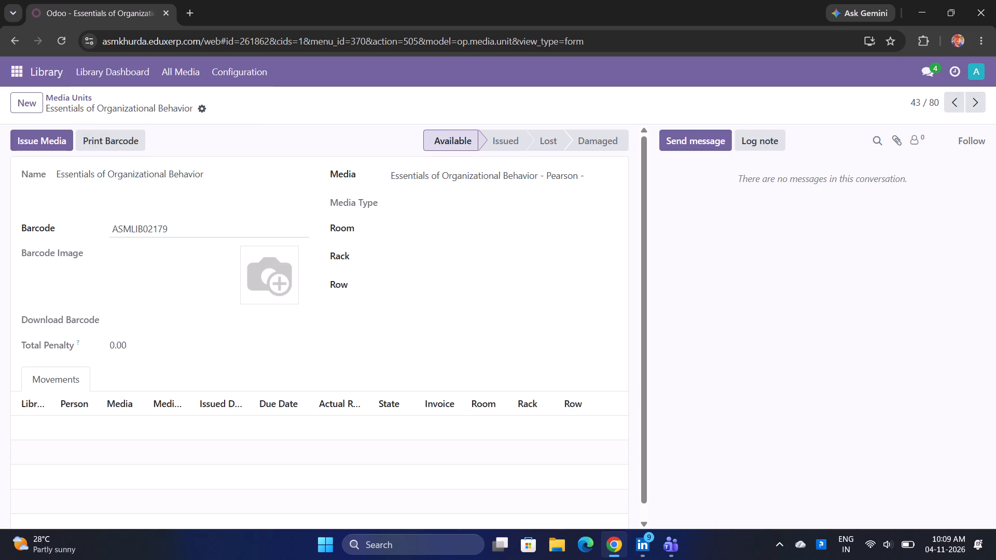
pyautogui.click(270, 231)
pyautogui.press('BackSpace')
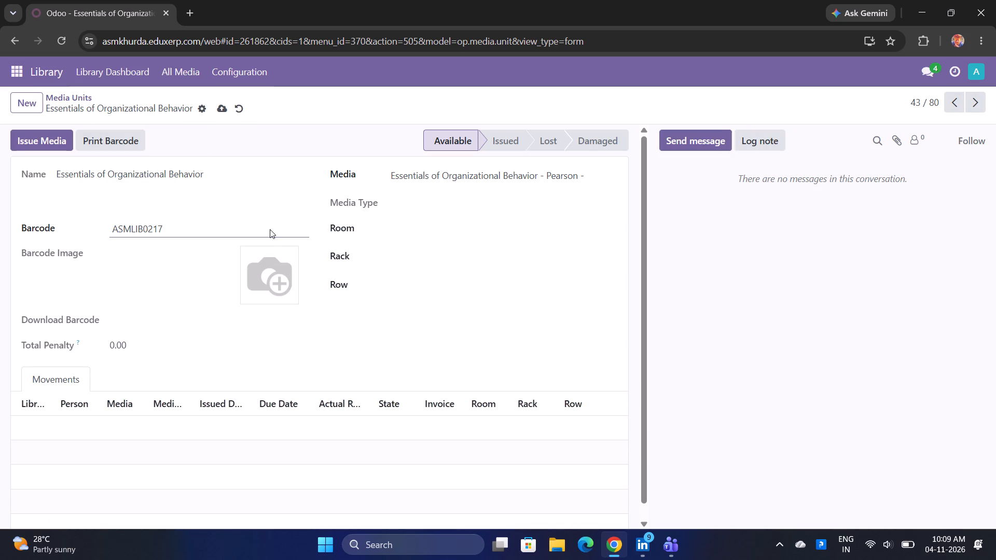
pyautogui.click(219, 106)
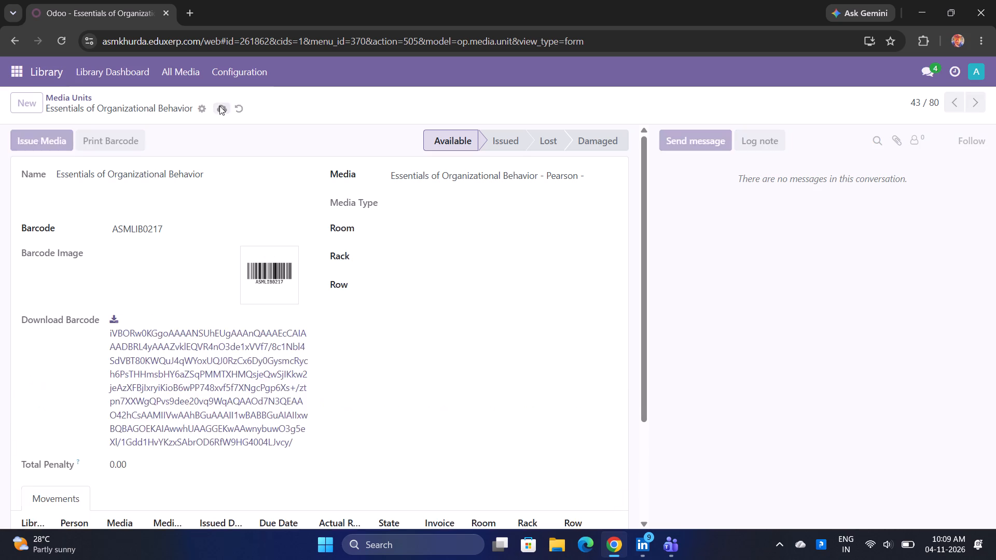
pyautogui.click(204, 230)
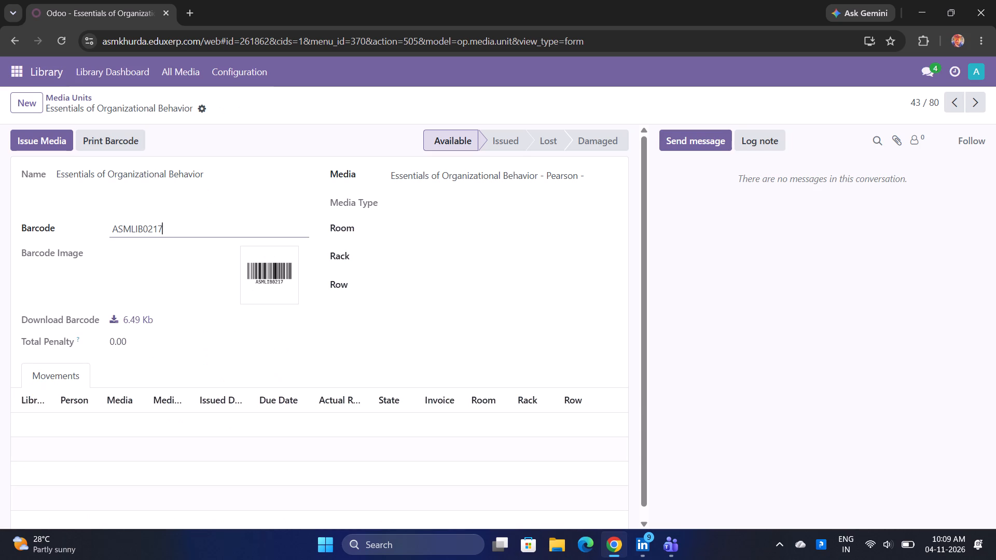
pyautogui.press('9')
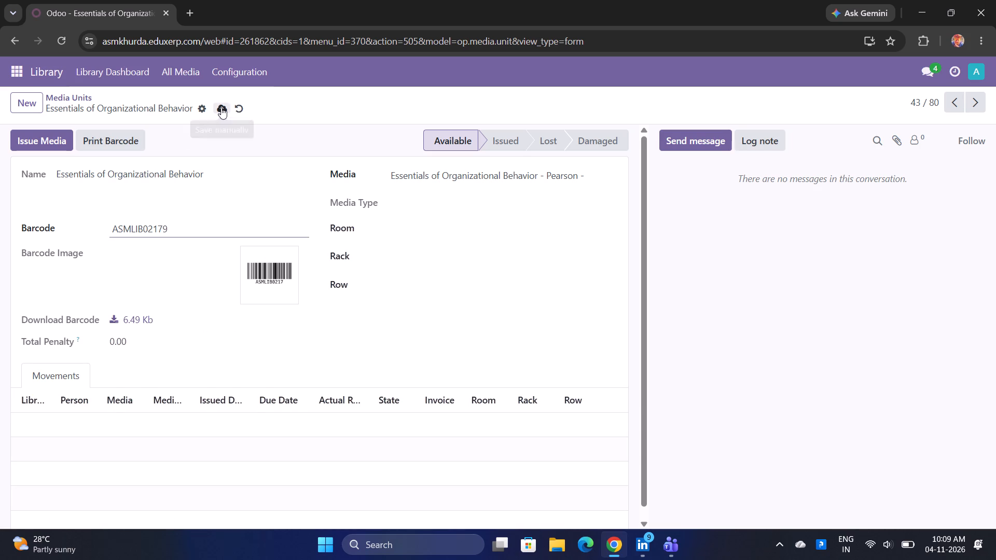
pyautogui.click(221, 107)
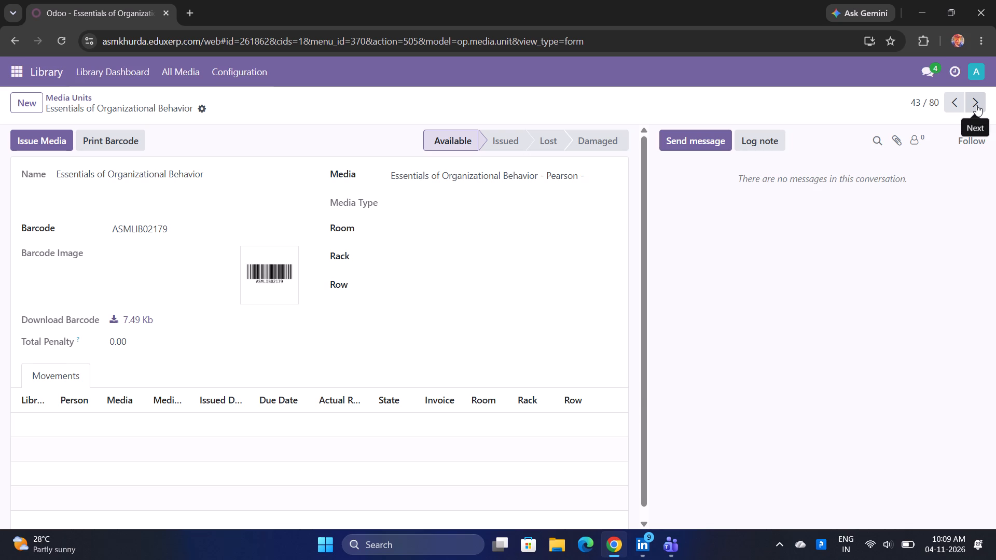
# For record 44, Essentials of Organizational Behavior, generate the barcode image by saving the barcode as ASMLIB0217, and again as ASMLIB02175.
pyautogui.click(976, 105)
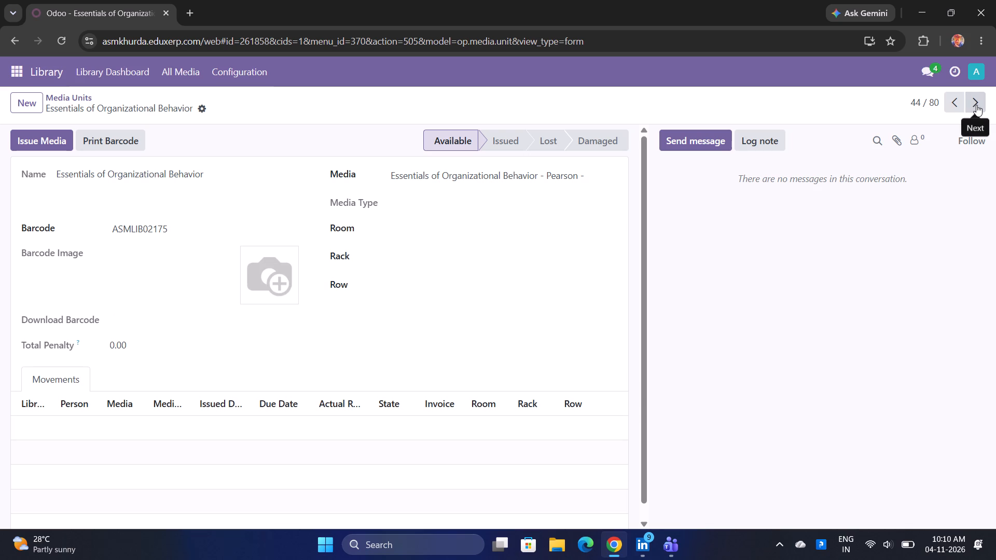
pyautogui.click(185, 232)
pyautogui.press('BackSpace')
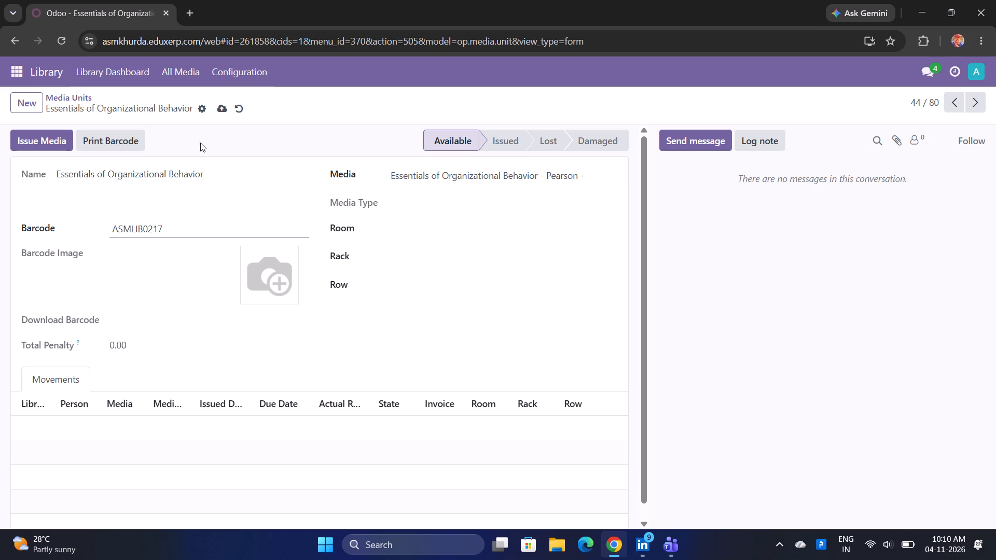
pyautogui.click(215, 105)
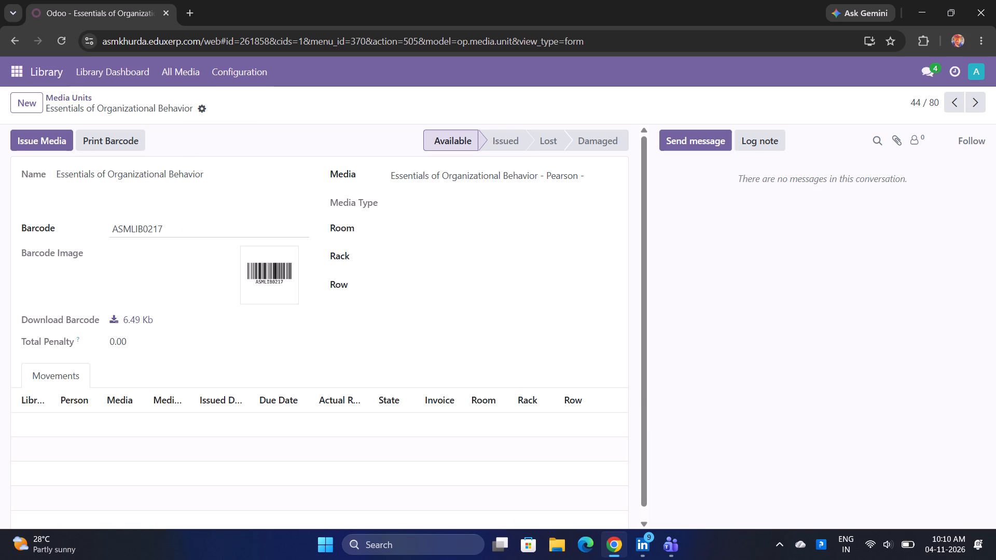
pyautogui.click(180, 223)
pyautogui.press('5')
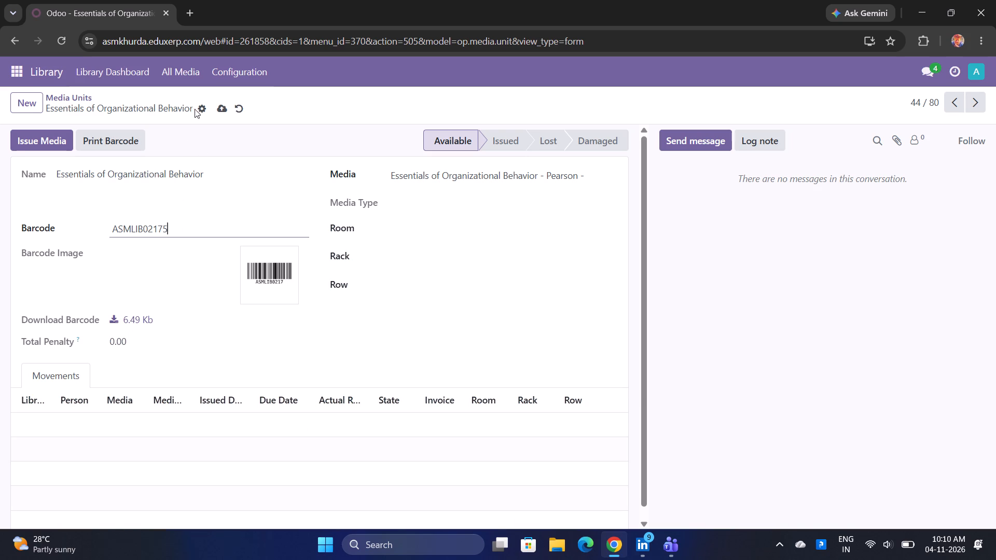
pyautogui.click(220, 104)
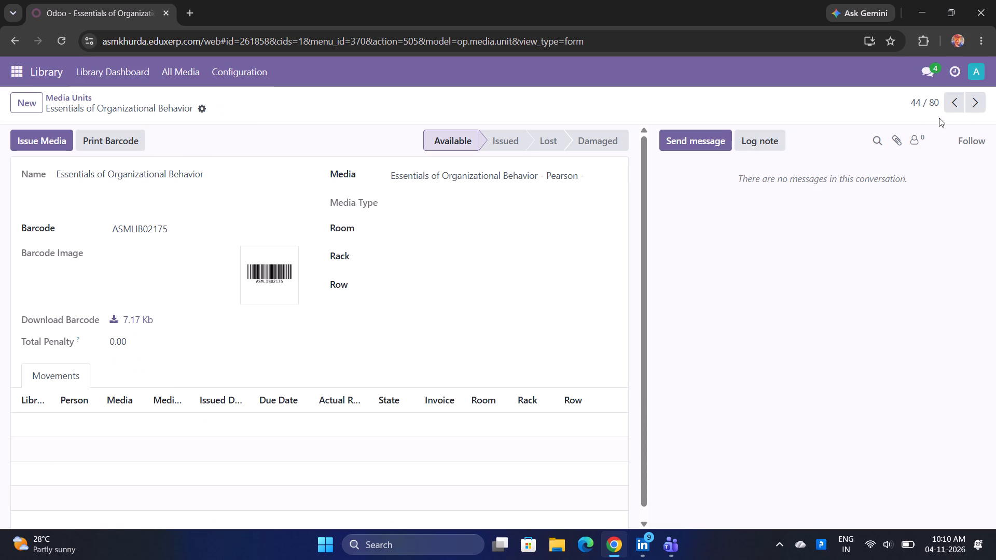
# For record 45, Essentials of Organizational Behavior, generate the barcode image by saving the barcode as ASMLIB0217, and again as ASMLIB02176.
pyautogui.click(976, 104)
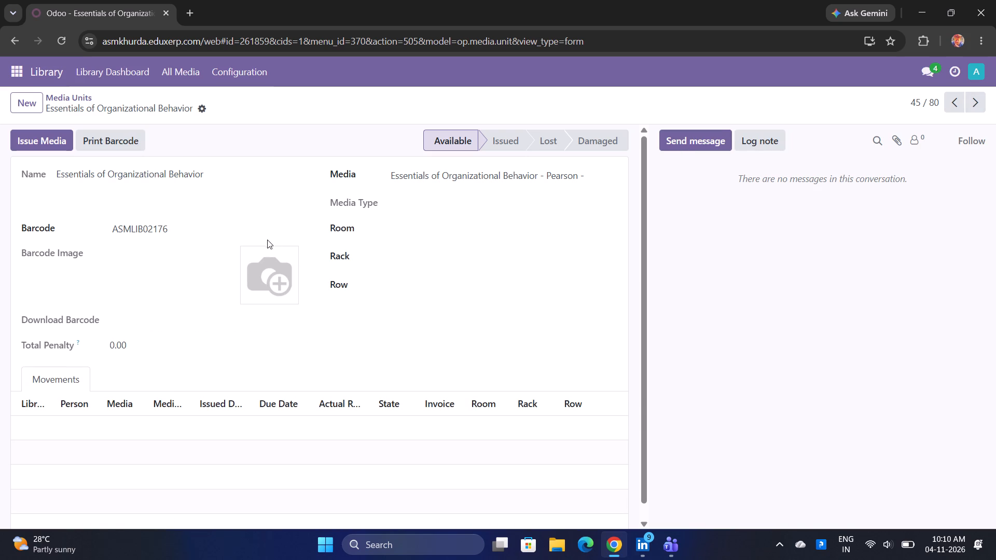
pyautogui.click(260, 231)
pyautogui.press('BackSpace')
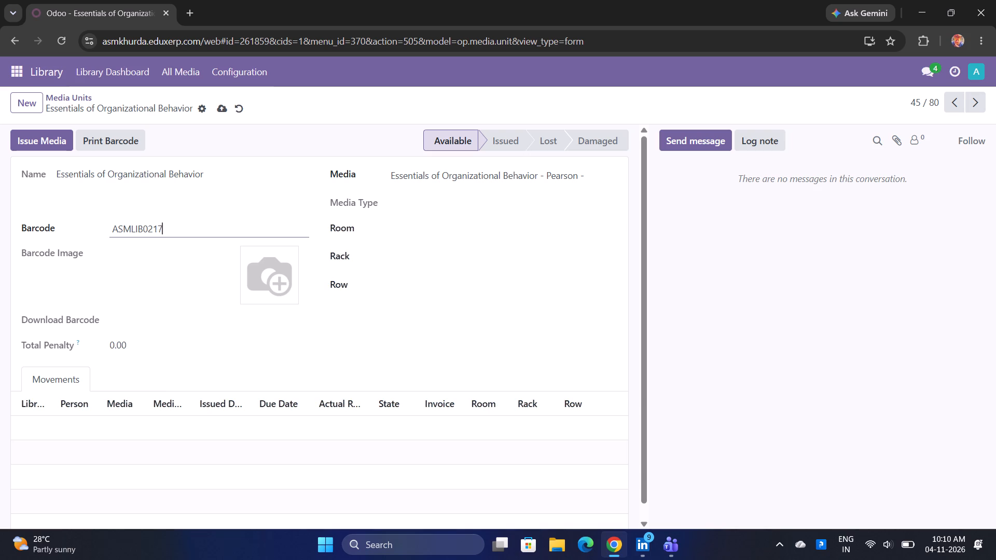
pyautogui.click(223, 109)
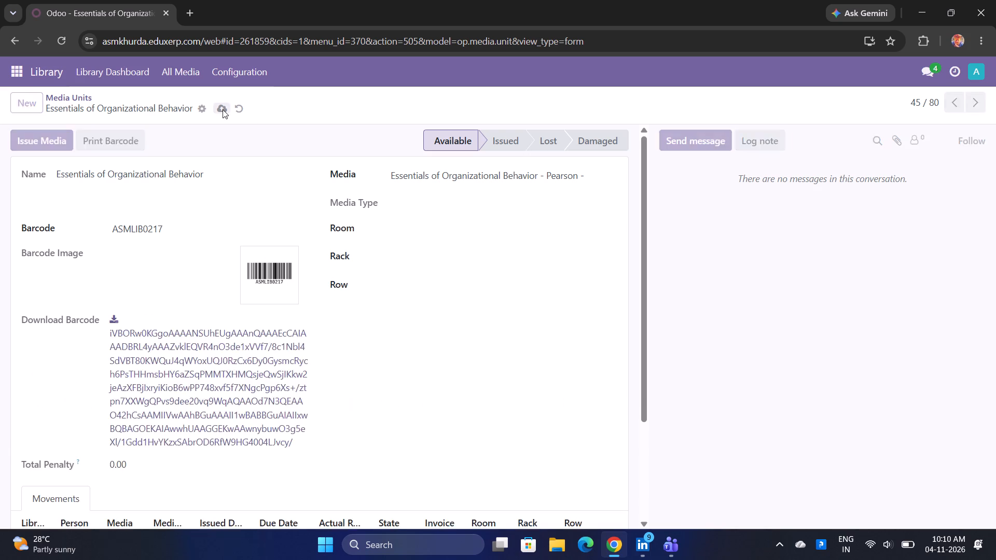
pyautogui.click(197, 225)
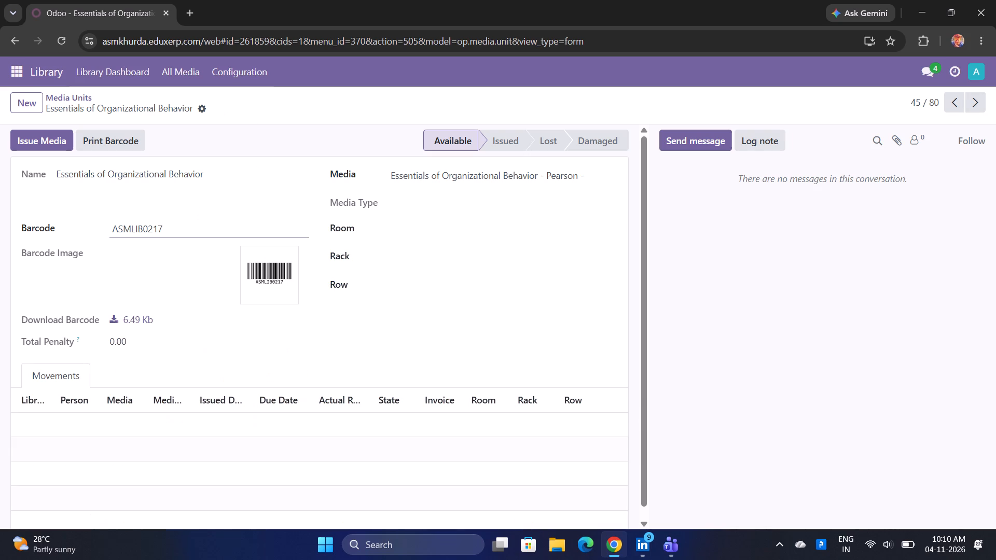
pyautogui.press('6')
pyautogui.click(225, 103)
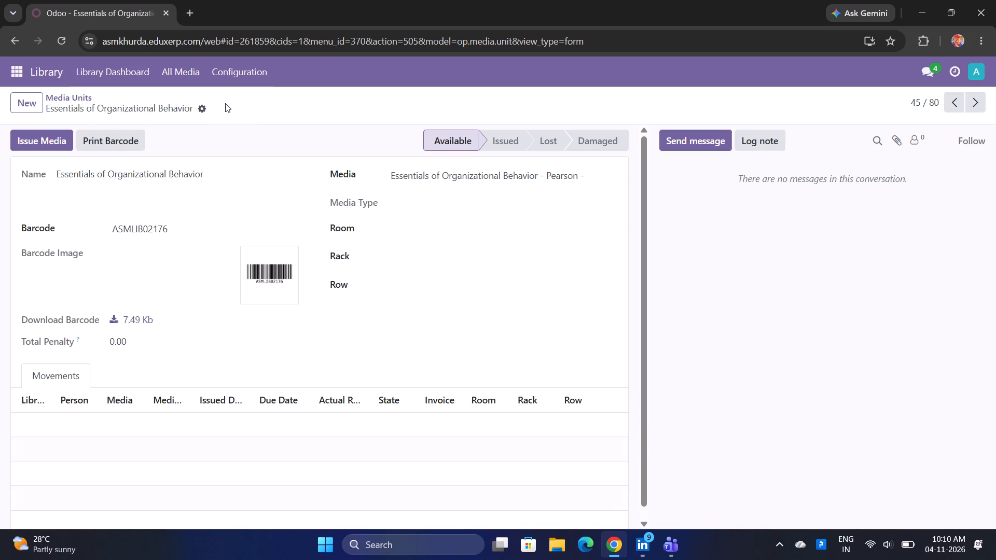
# For record 46, Essentials of Organizational Behavior, generate the barcode image by saving the barcode as ASMLIB0218, and again as ASMLIB02183.
pyautogui.click(976, 96)
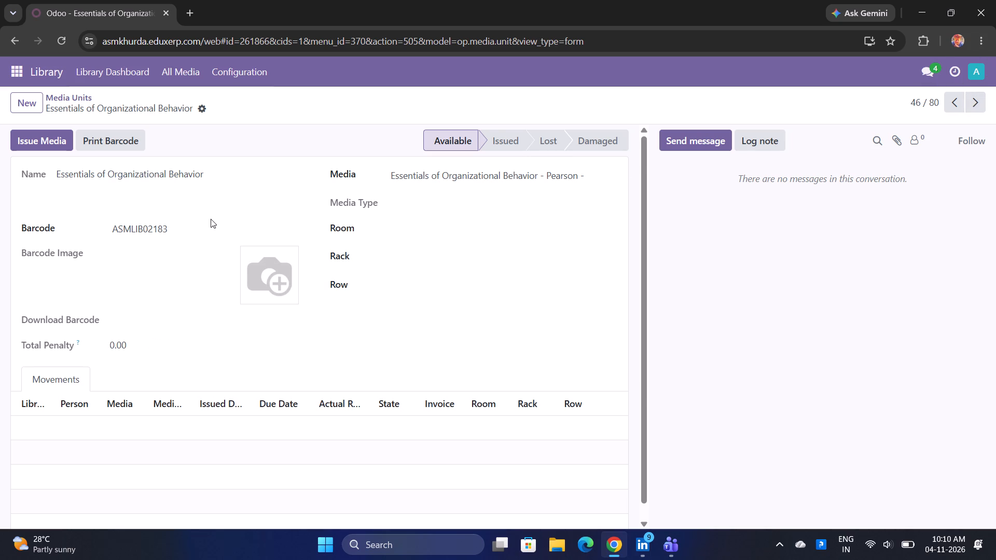
pyautogui.click(211, 219)
pyautogui.click(210, 228)
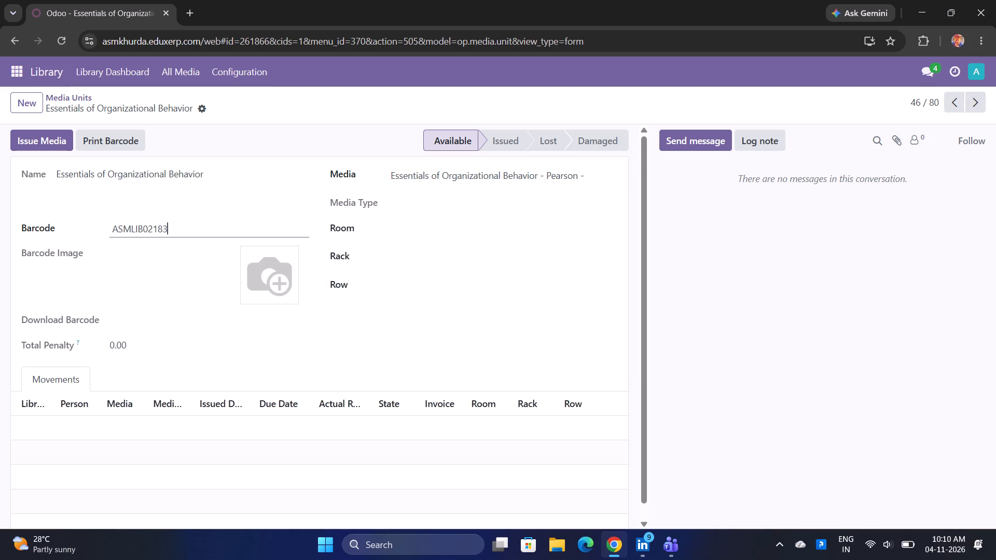
pyautogui.press('BackSpace')
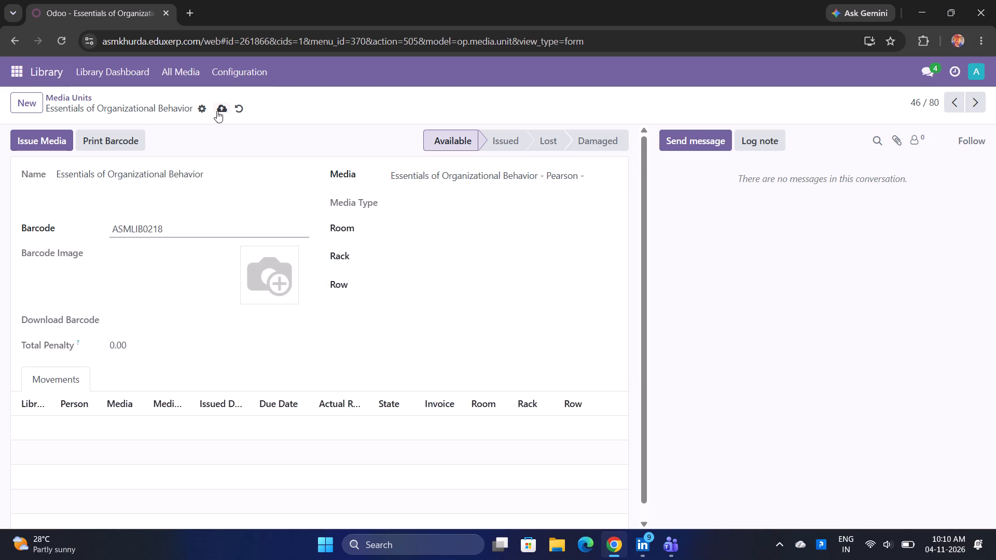
pyautogui.click(219, 104)
pyautogui.click(211, 231)
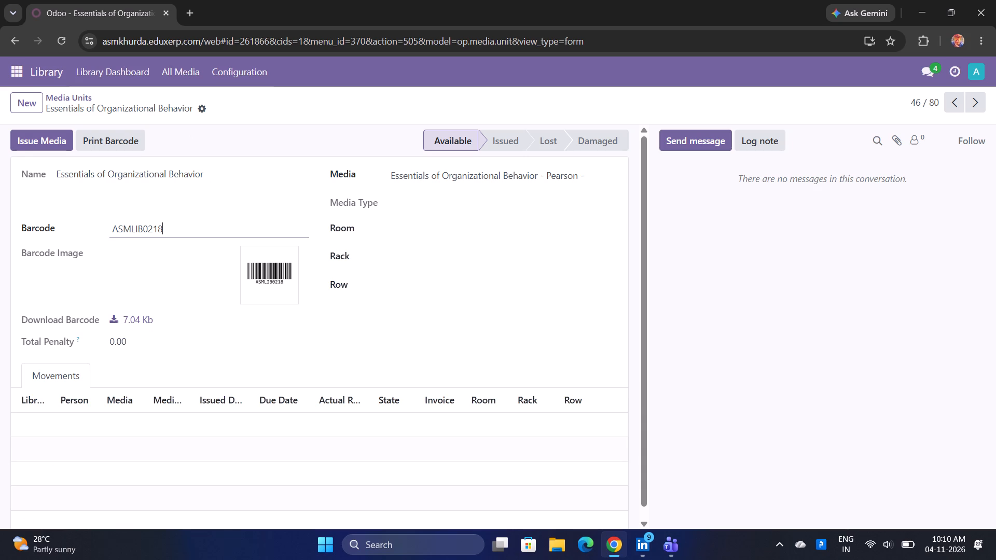
pyautogui.press('3')
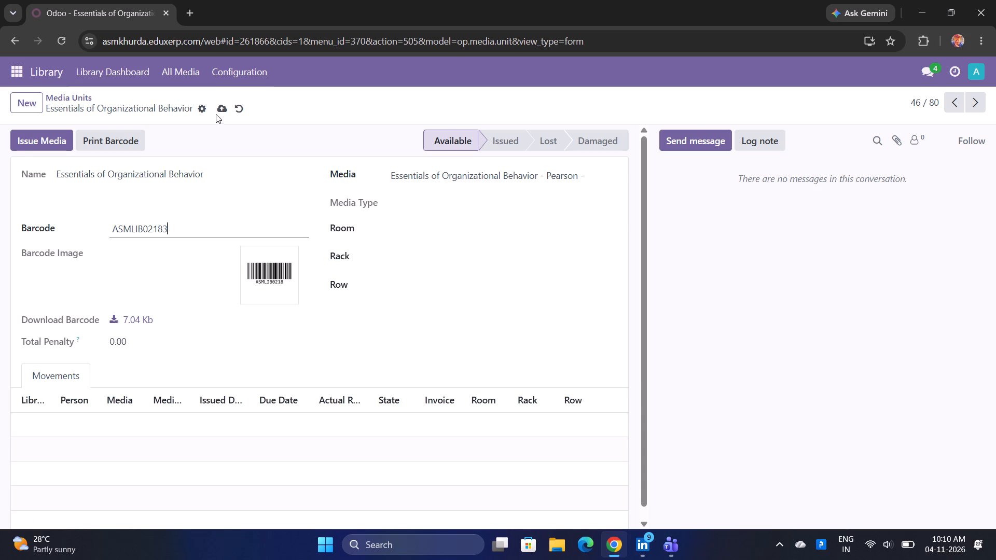
pyautogui.click(219, 109)
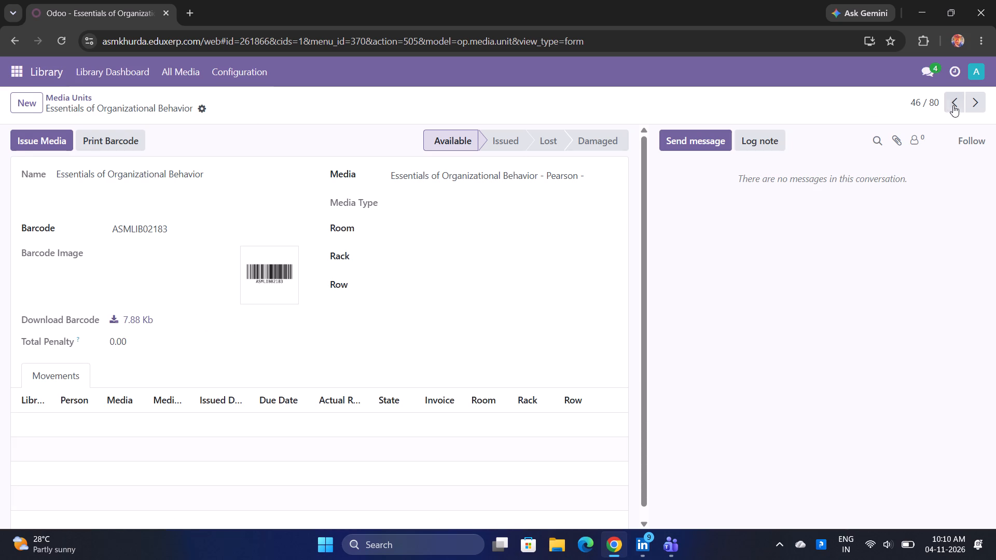
# For record 47, Essentials of Organizational Behavior, generate the barcode image by saving the barcode as ASMLIB0217, and again as ASMLIB02177.
pyautogui.click(972, 99)
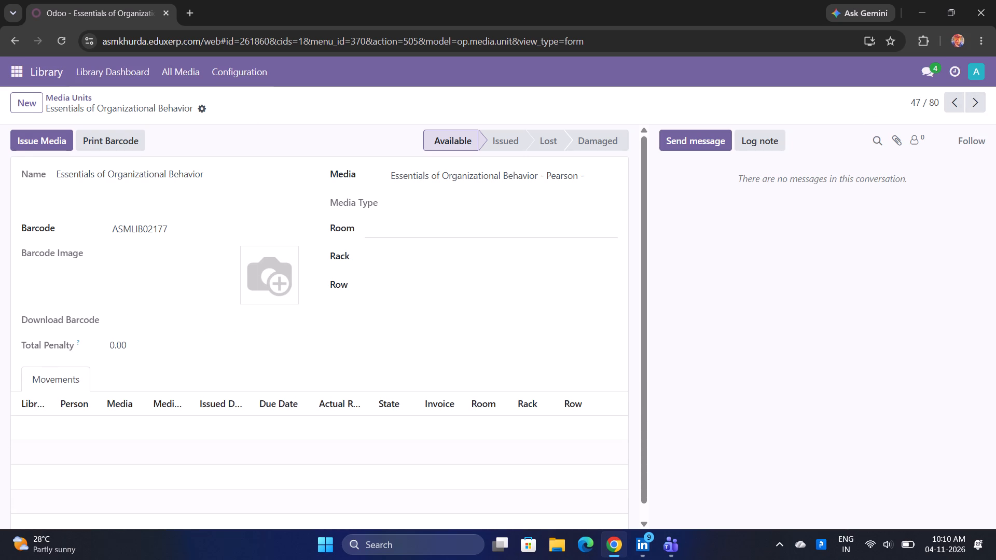
pyautogui.click(284, 226)
pyautogui.press('BackSpace')
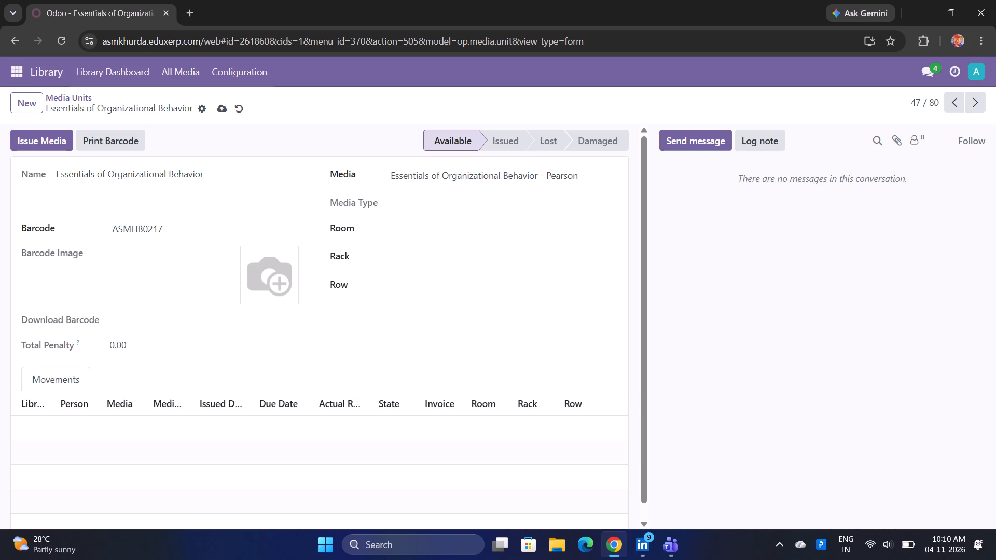
pyautogui.click(223, 109)
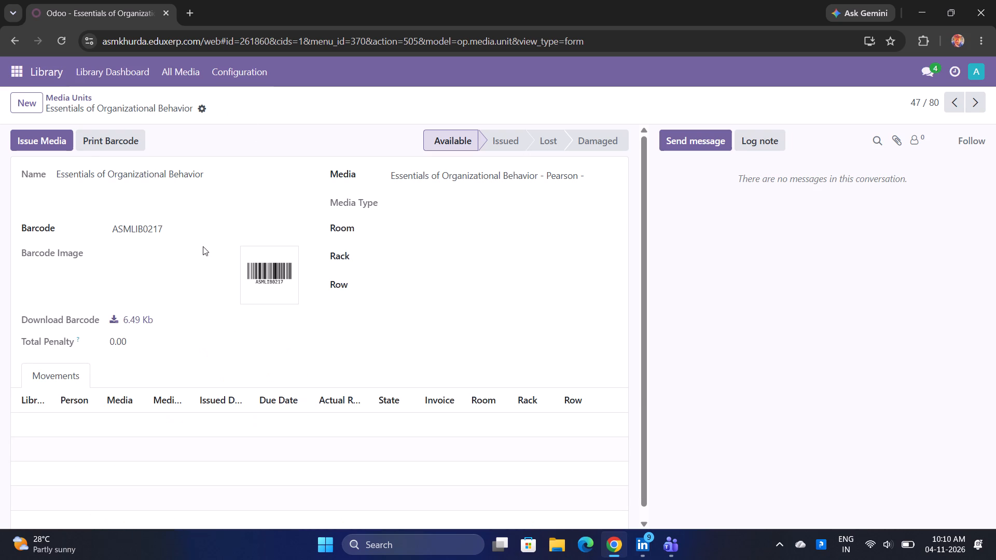
pyautogui.click(204, 231)
pyautogui.press('7')
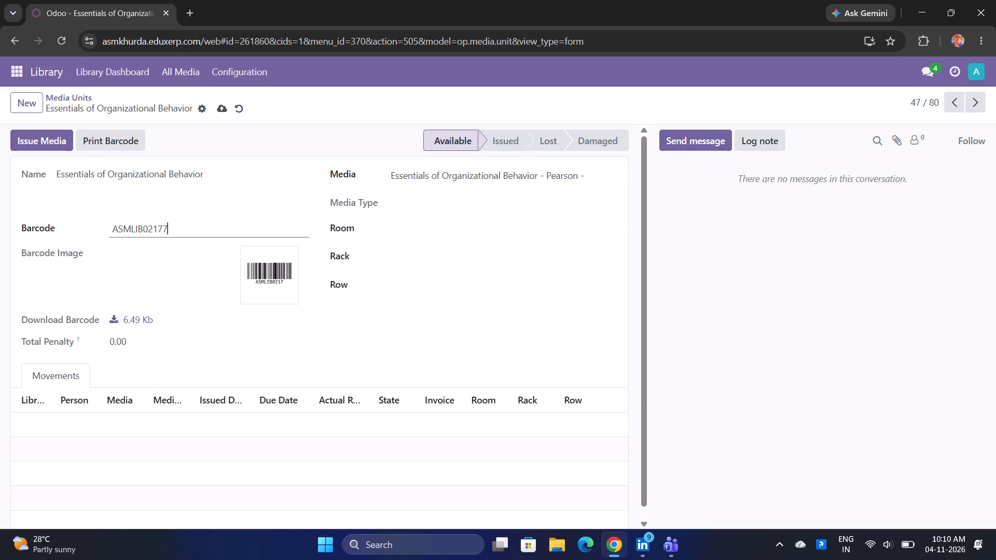
pyautogui.click(219, 104)
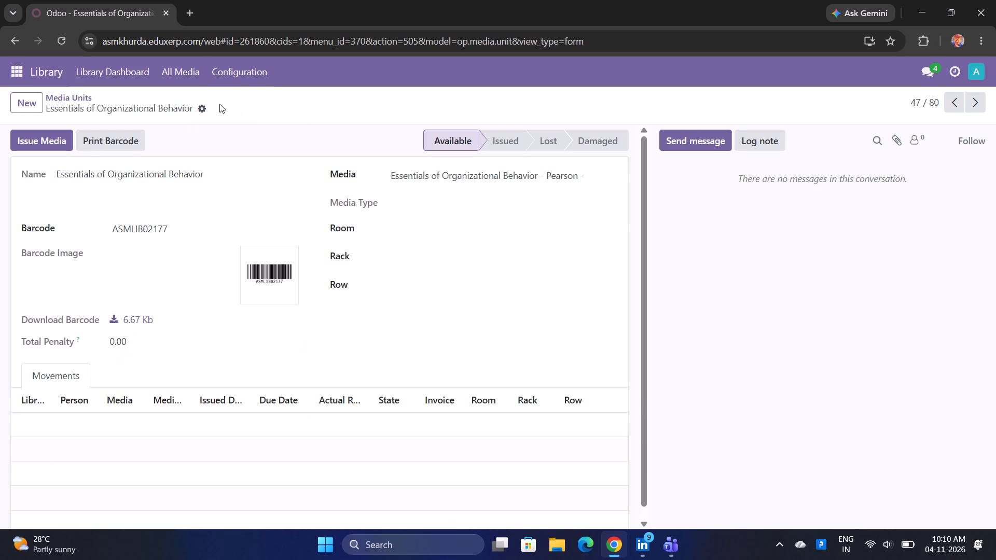
# For record 48, Essentials of Organizational Behavior, generate the barcode image by saving the barcode as ASMLIB0217, and again as ASMLIB02174.
pyautogui.click(978, 97)
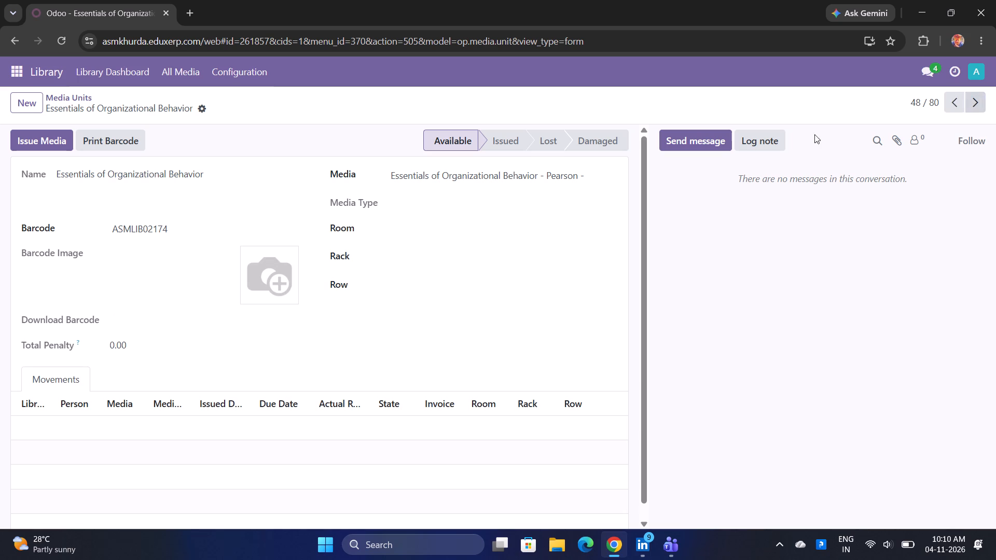
pyautogui.click(266, 231)
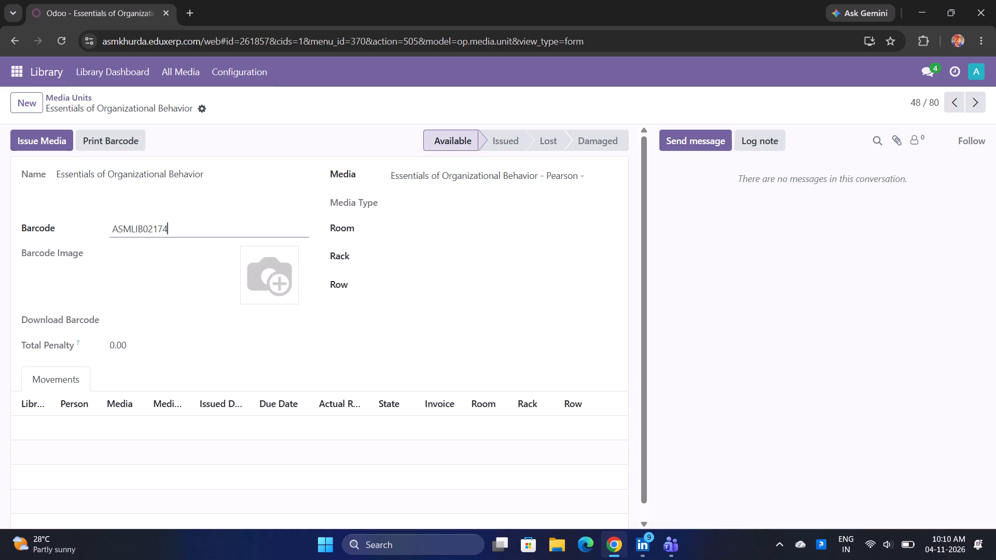
pyautogui.press('BackSpace')
pyautogui.click(219, 106)
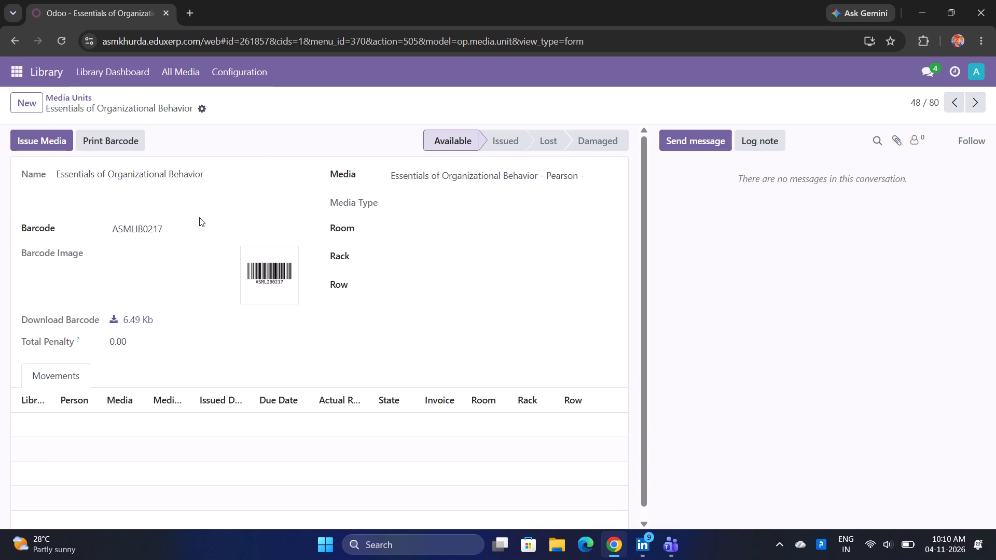
pyautogui.click(199, 228)
pyautogui.press('4')
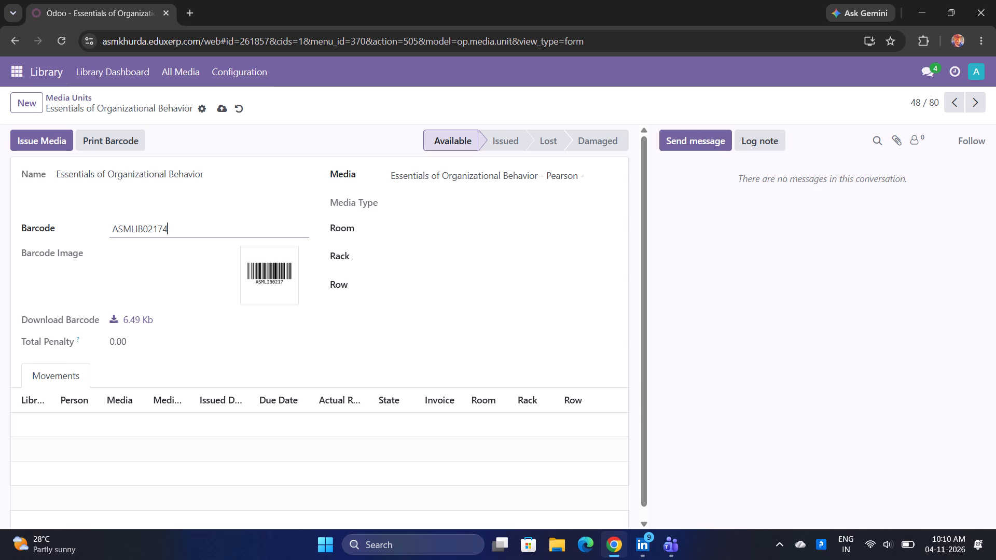
pyautogui.click(216, 105)
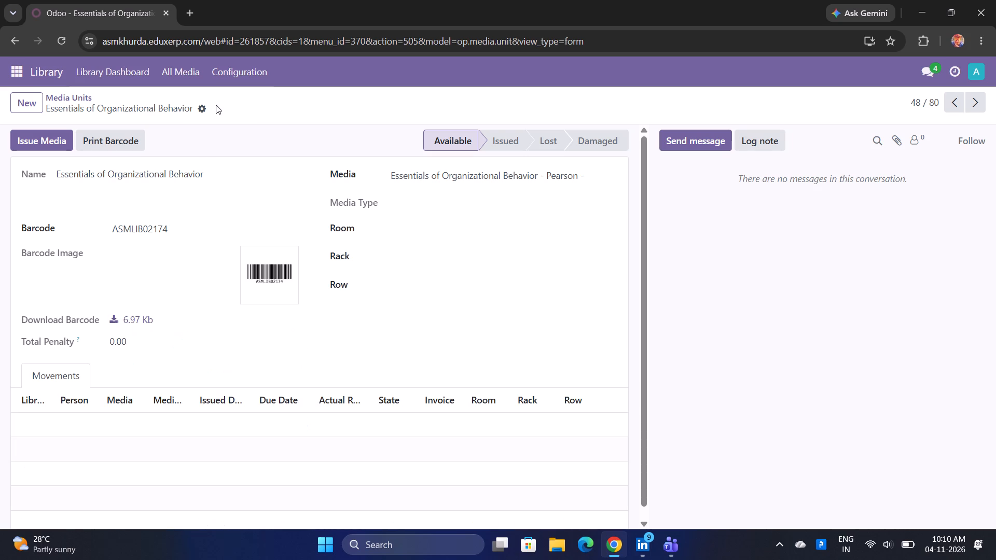
# For record 49, Essentials of Organizational Behavior, generate the barcode image by saving the barcode as ASMLIB0217, and again as ASMLIB02172.
pyautogui.click(975, 103)
pyautogui.click(247, 227)
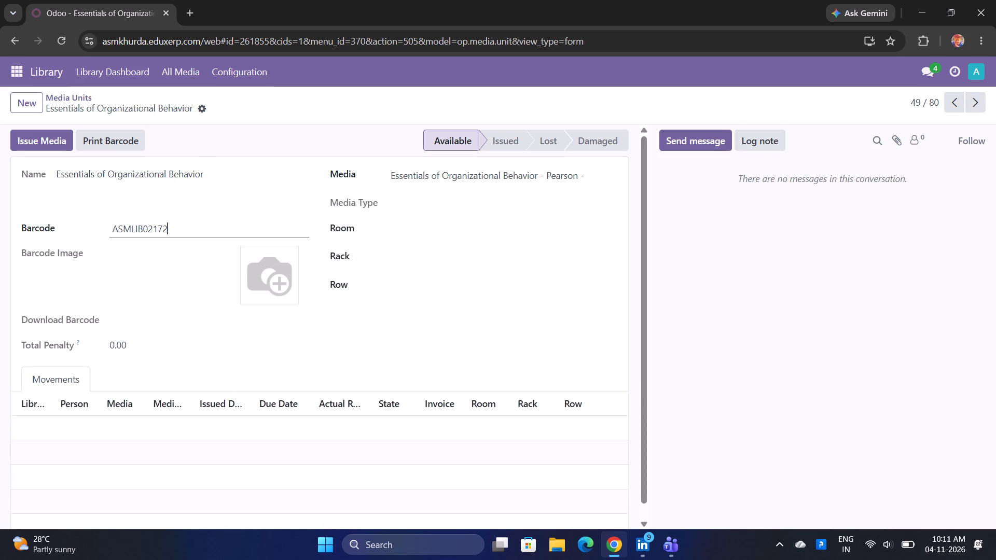
pyautogui.press('BackSpace')
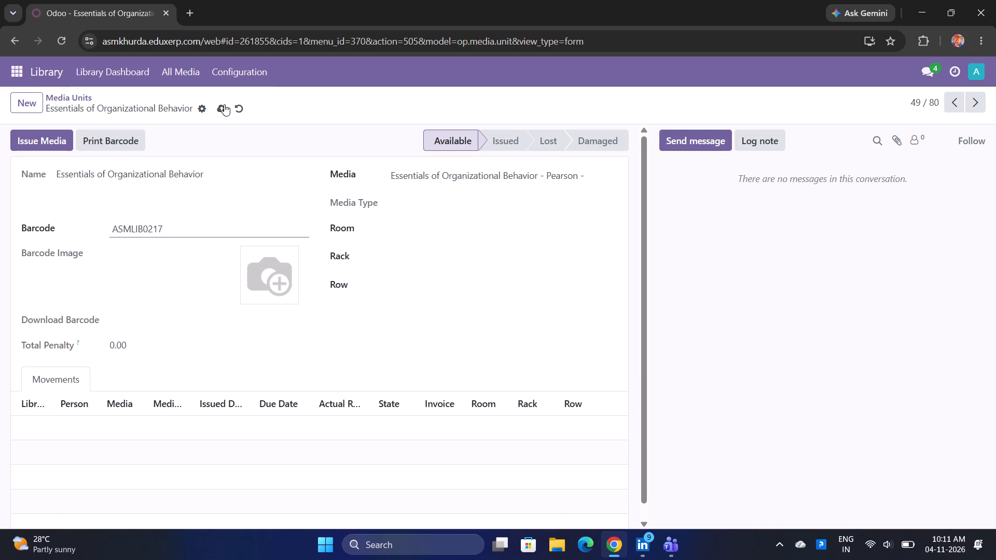
pyautogui.click(218, 109)
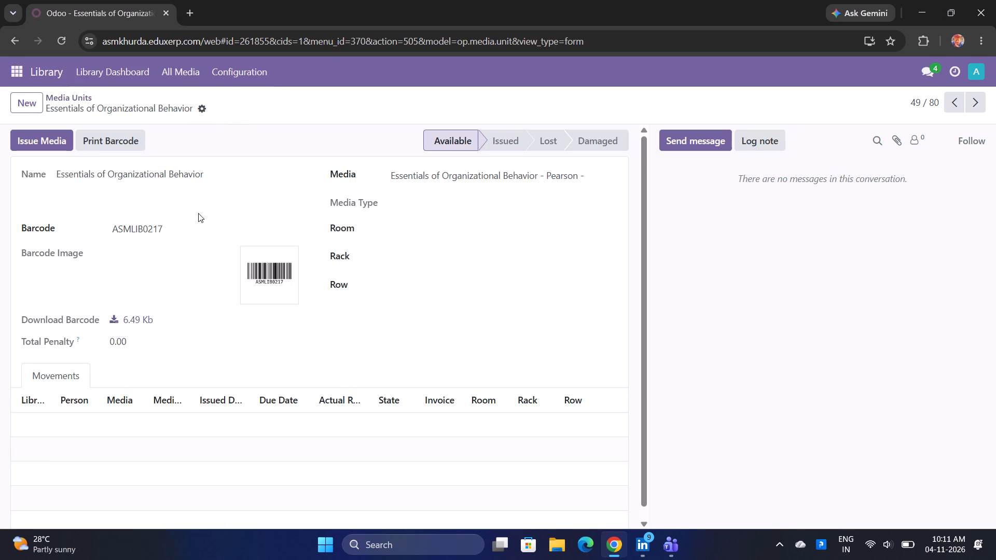
pyautogui.click(198, 232)
pyautogui.press('2')
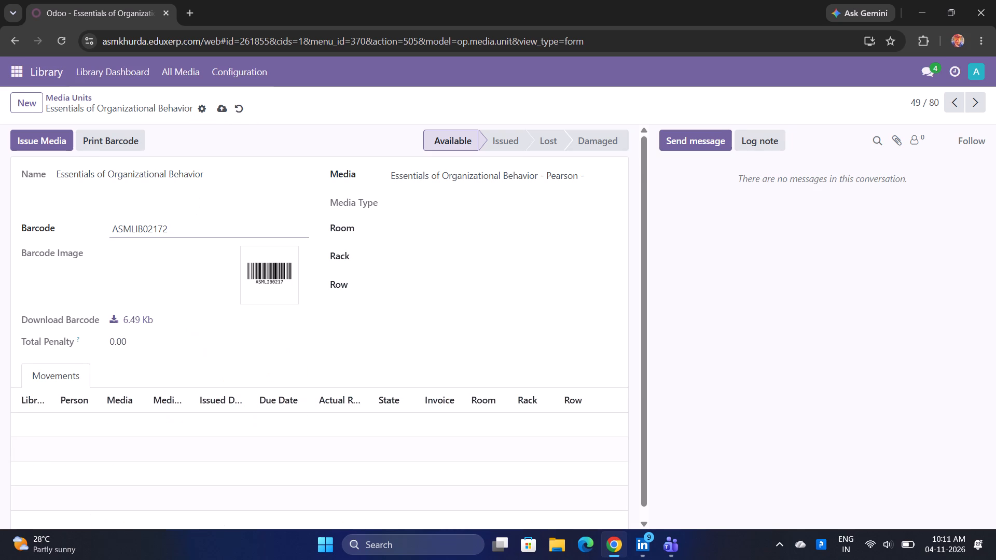
pyautogui.click(222, 105)
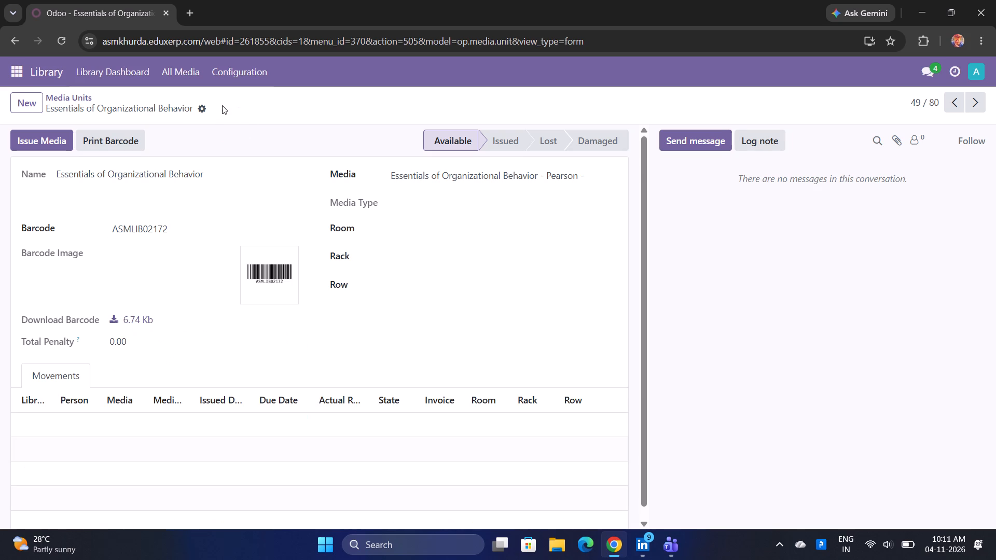
# For record 50, Essentials of Organizational Behavior, generate the barcode image by saving the barcode as ASMLIB0217, and again as ASMLIB02173.
pyautogui.click(974, 104)
pyautogui.click(265, 223)
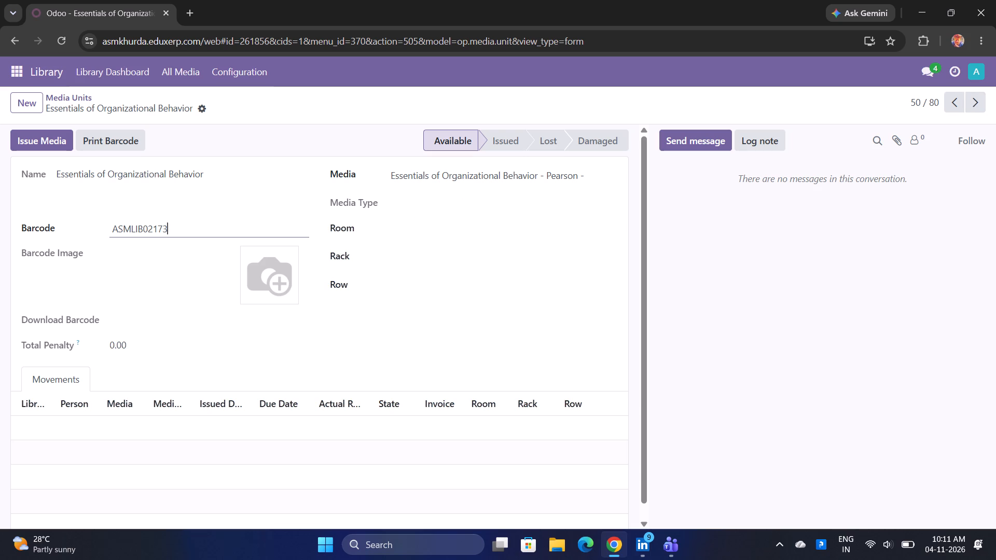
pyautogui.press('BackSpace')
pyautogui.click(224, 107)
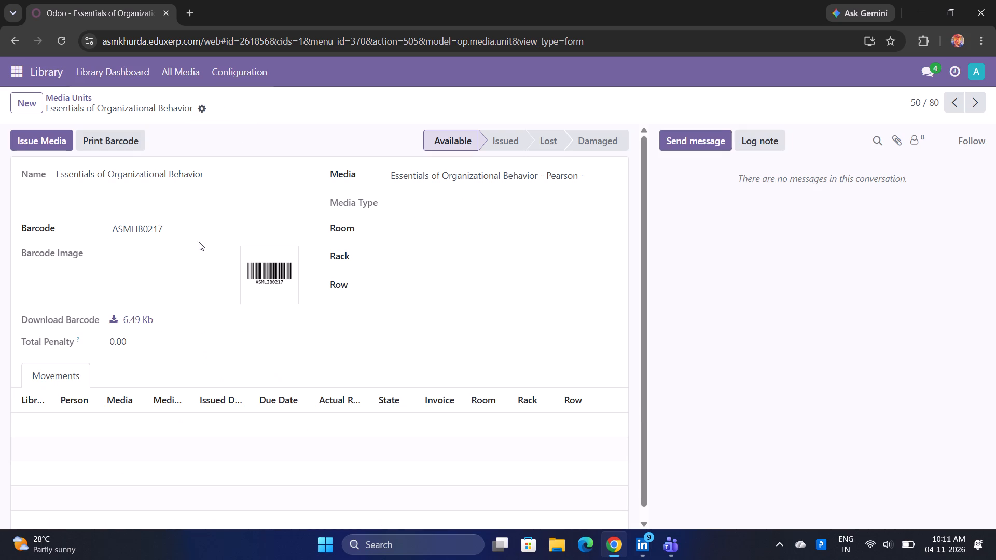
pyautogui.click(201, 231)
pyautogui.press('3')
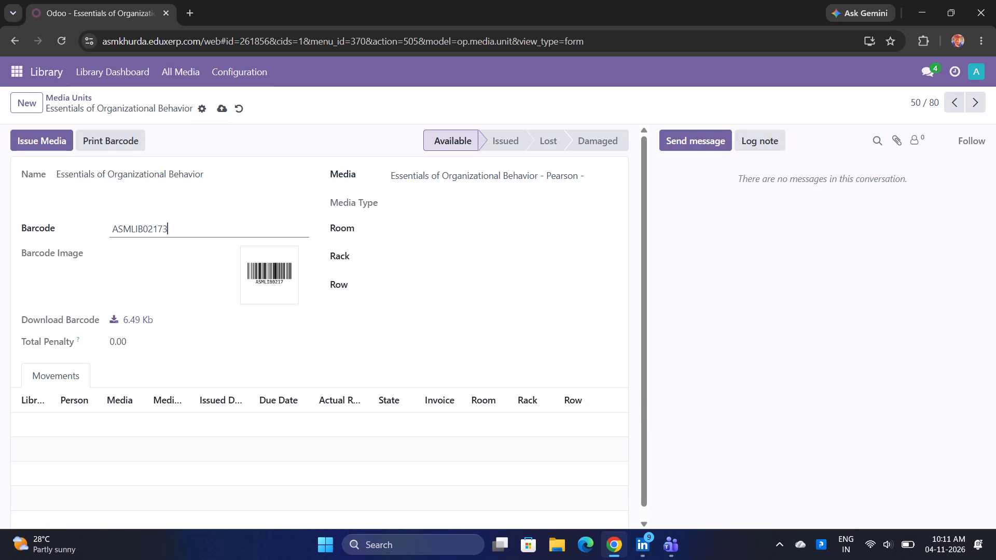
pyautogui.click(223, 103)
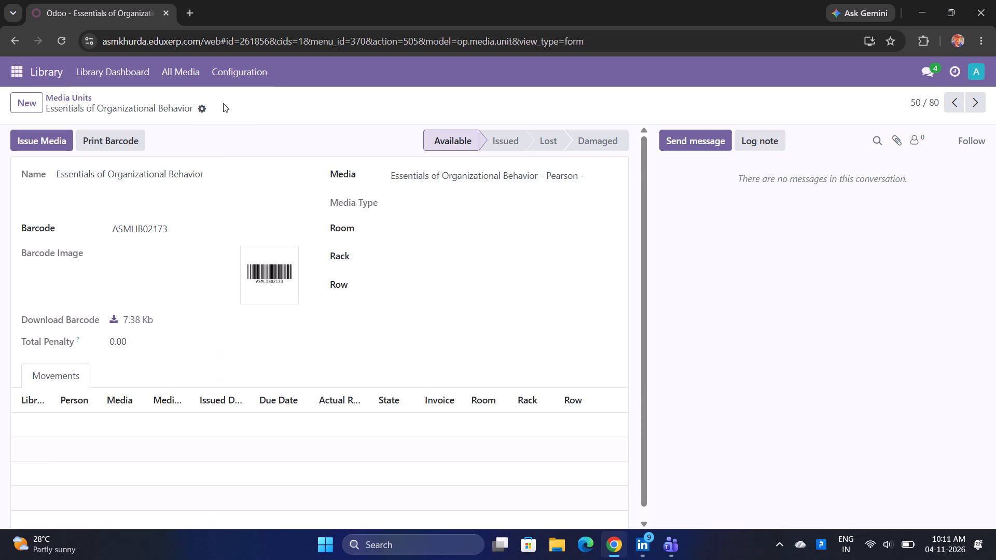
# For record 51, Ethics In Organizations, regenerate the barcode image by saving the barcode as ASMLIB0143, and again as ASMLIB01436.
pyautogui.click(977, 101)
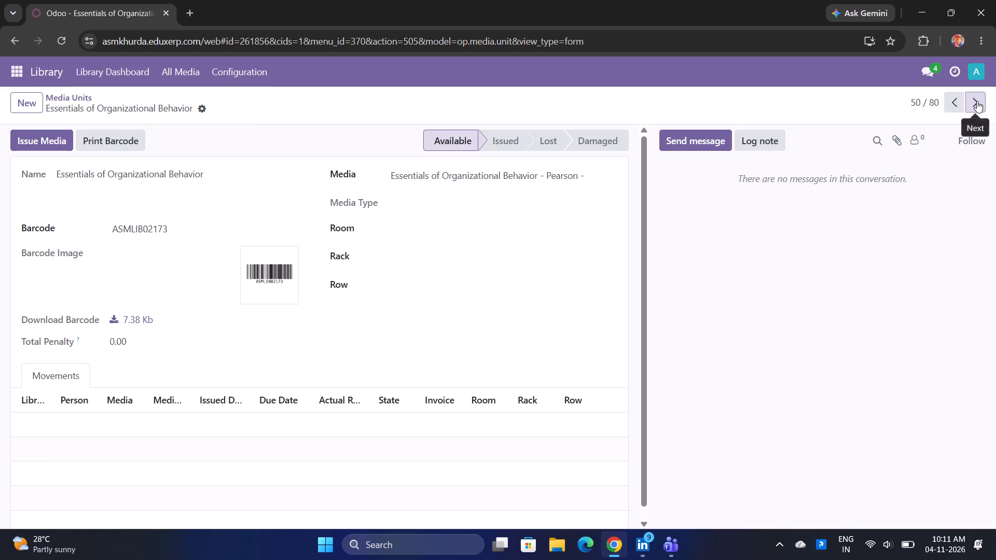
pyautogui.click(237, 231)
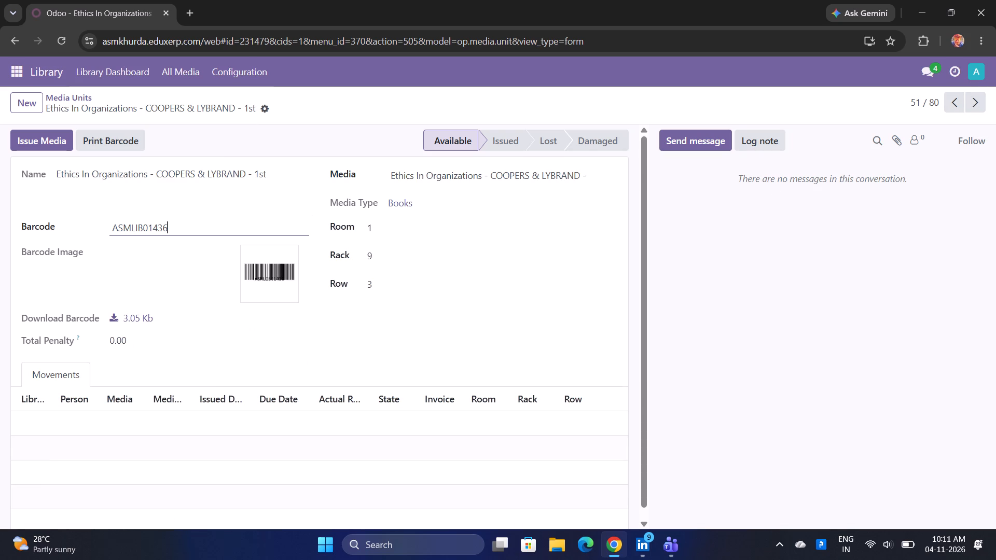
pyautogui.press('BackSpace')
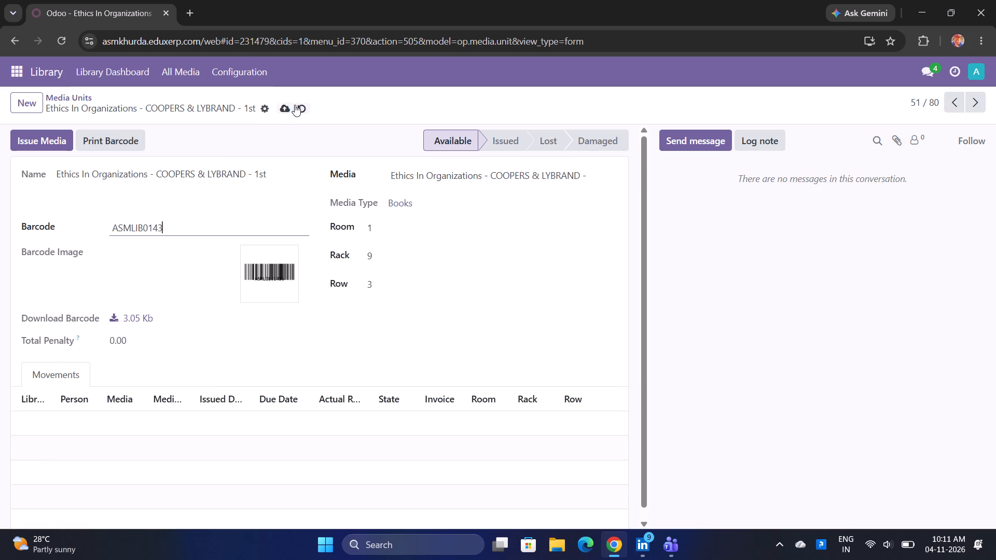
pyautogui.click(285, 105)
pyautogui.click(187, 235)
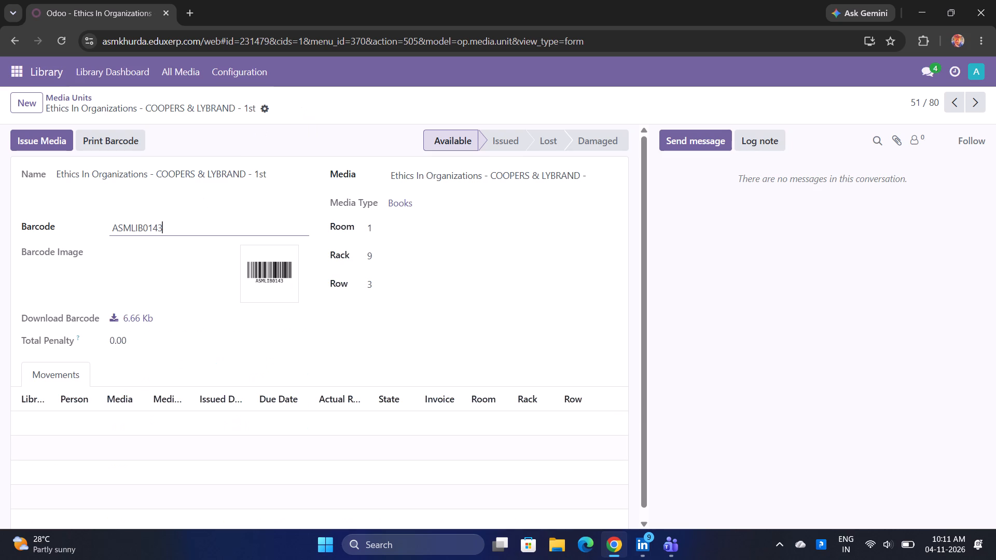
pyautogui.press('6')
pyautogui.click(284, 106)
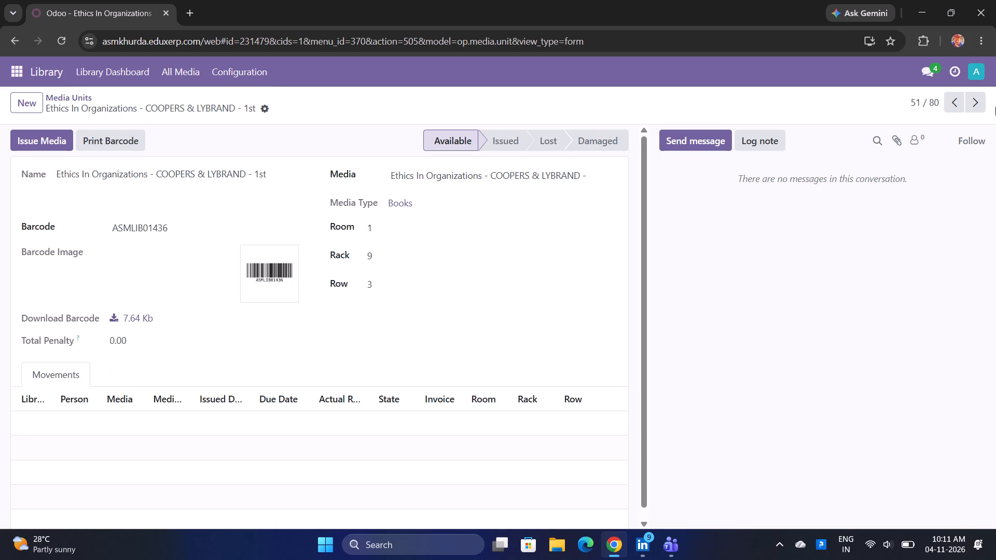
# For record 52, Ethics and Conduct of Business 2nd, regenerate the barcode image by saving the barcode as ASMLIB0082, and again as ASMLIB00827.
pyautogui.click(975, 99)
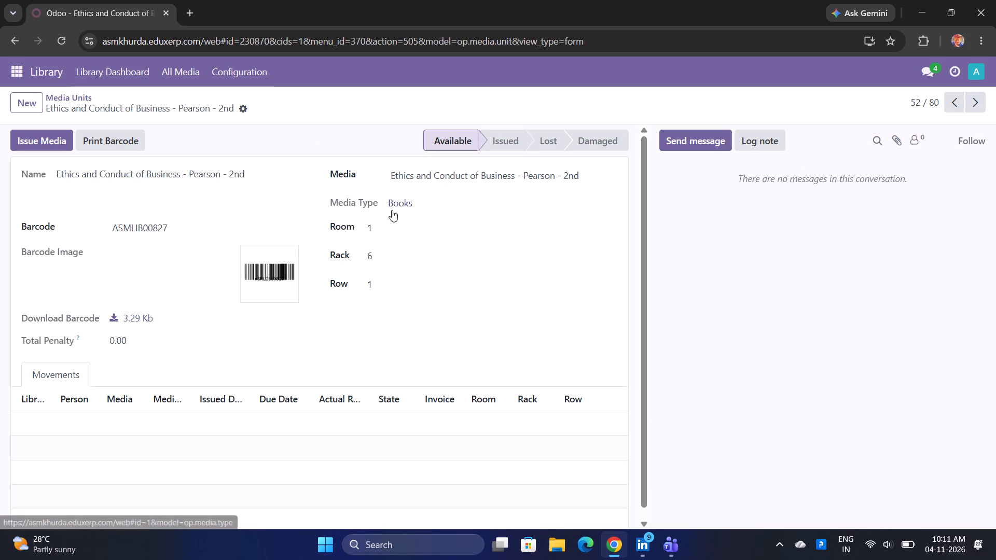
pyautogui.click(244, 223)
pyautogui.press('BackSpace')
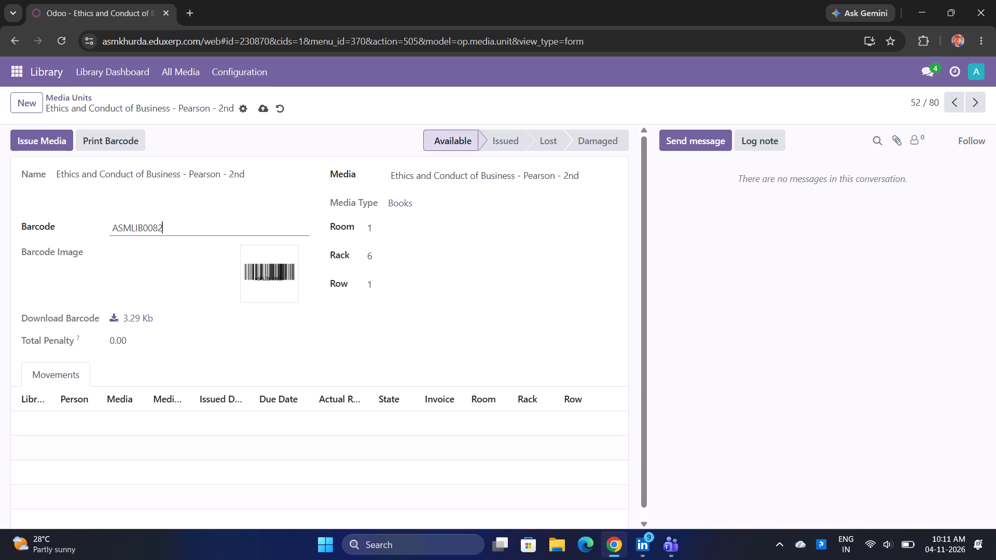
pyautogui.click(261, 103)
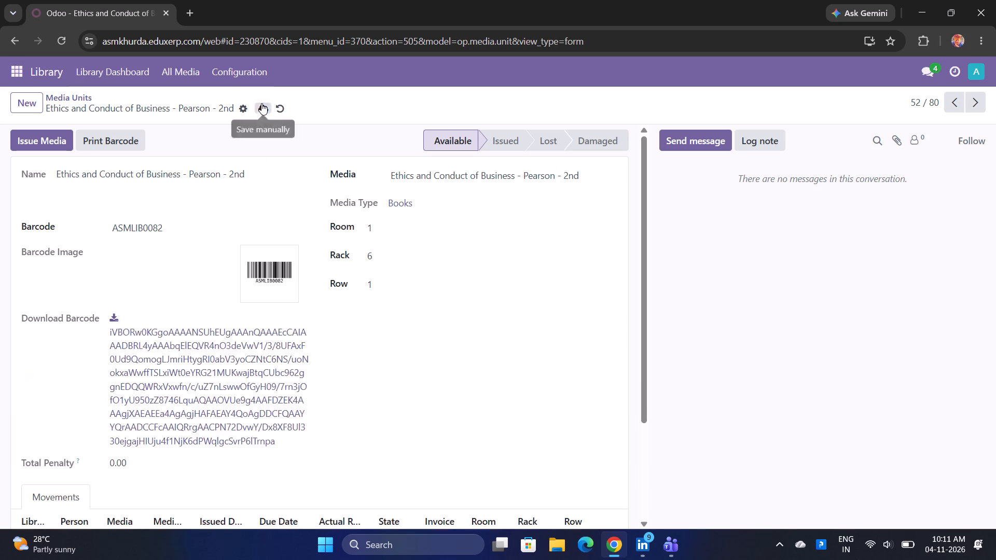
pyautogui.click(216, 227)
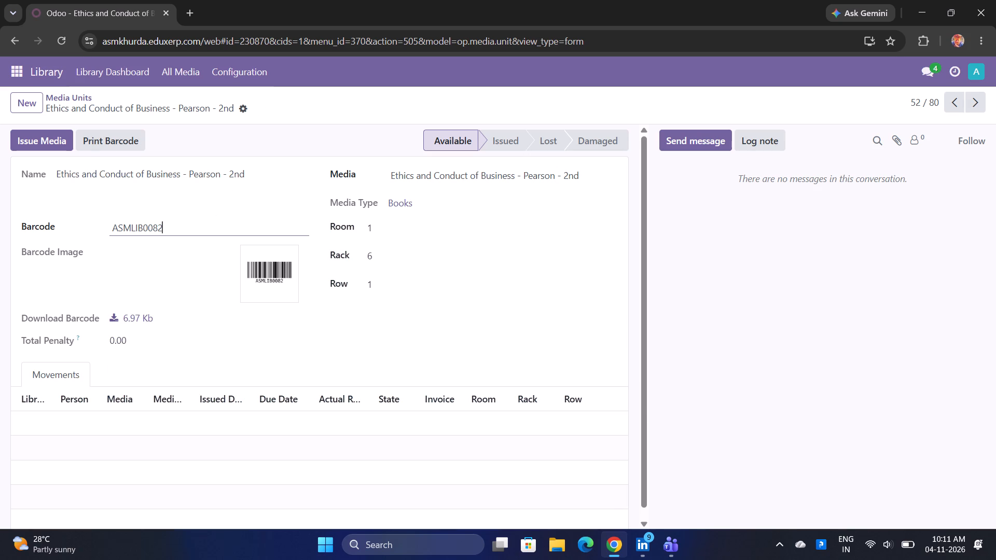
pyautogui.press('7')
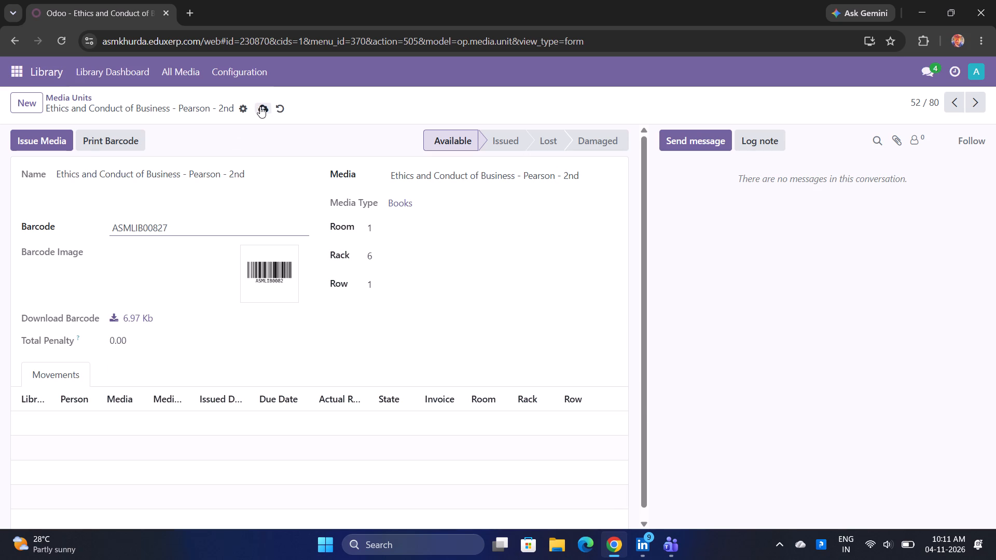
pyautogui.click(260, 106)
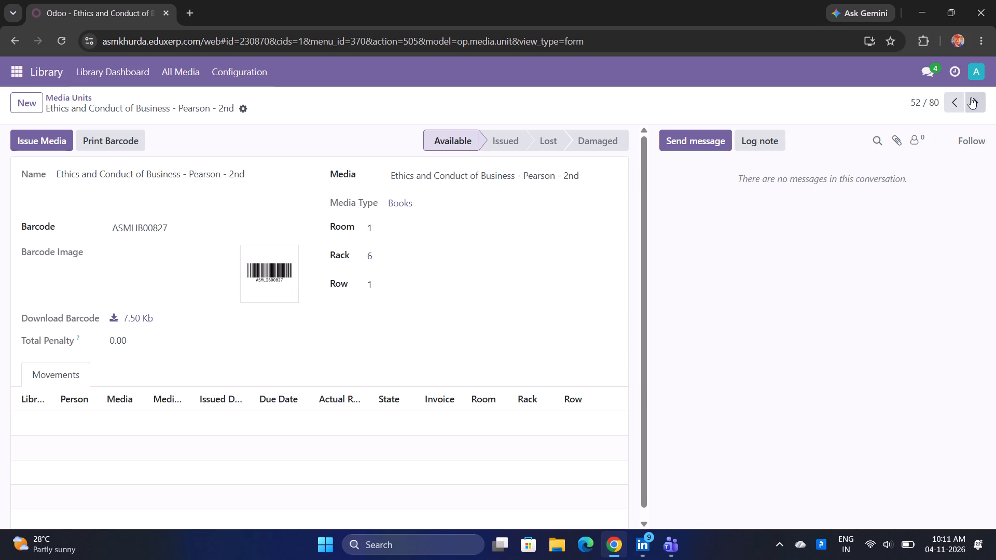
# For record 53, Ethics and Conduct of Business 5th, regenerate the barcode image by saving the barcode as ASMLIB0065, and again as ASMLIB00659.
pyautogui.click(976, 101)
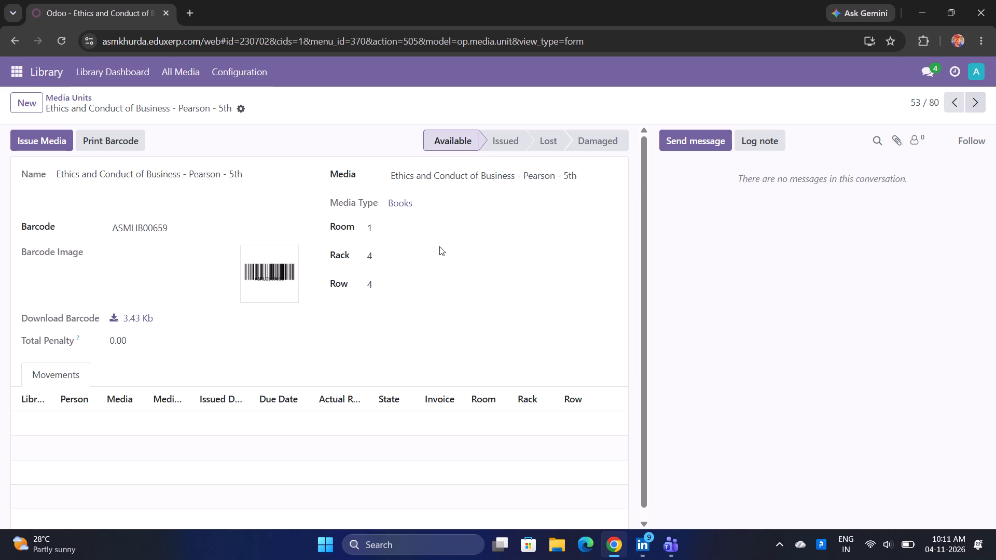
pyautogui.click(251, 232)
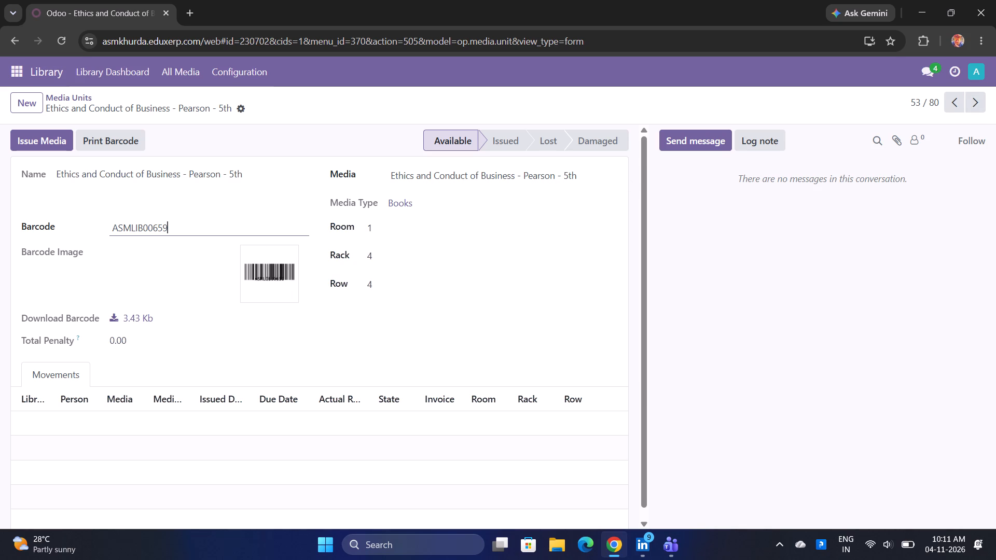
pyautogui.press('BackSpace')
pyautogui.click(258, 108)
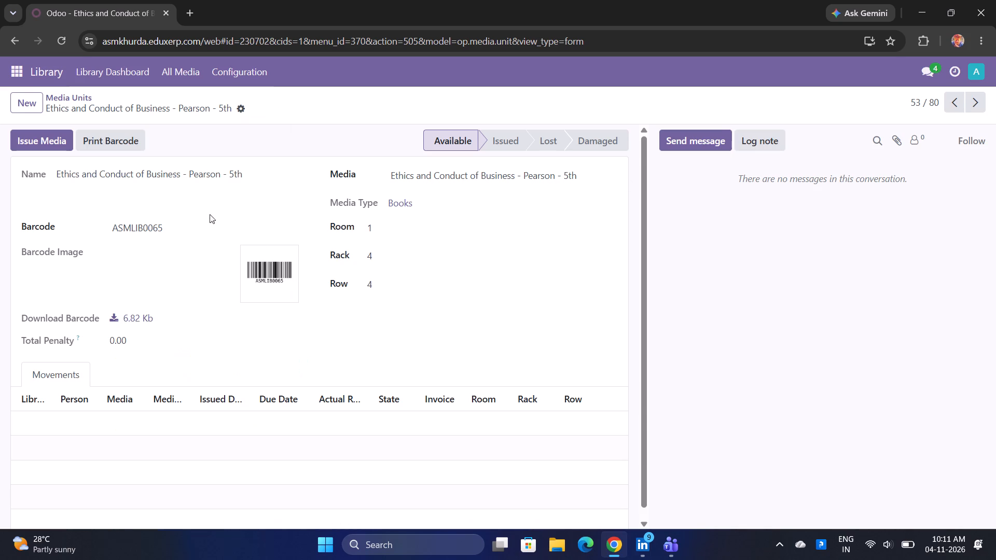
pyautogui.click(203, 230)
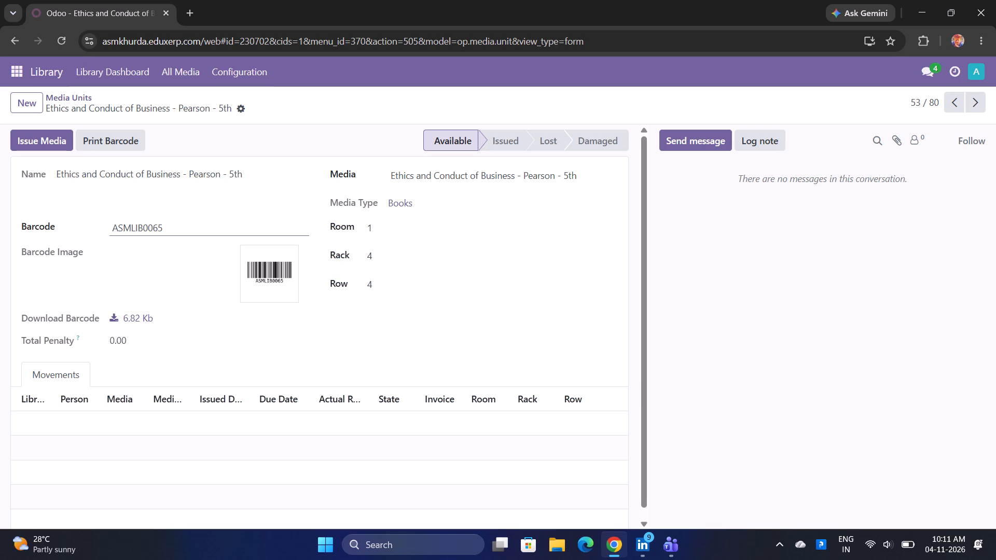
pyautogui.press('9')
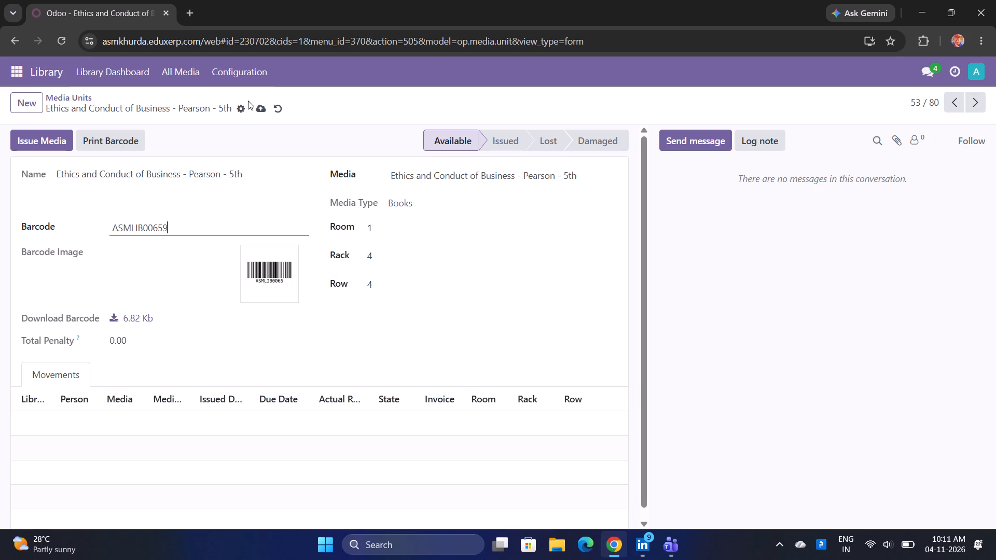
pyautogui.click(258, 107)
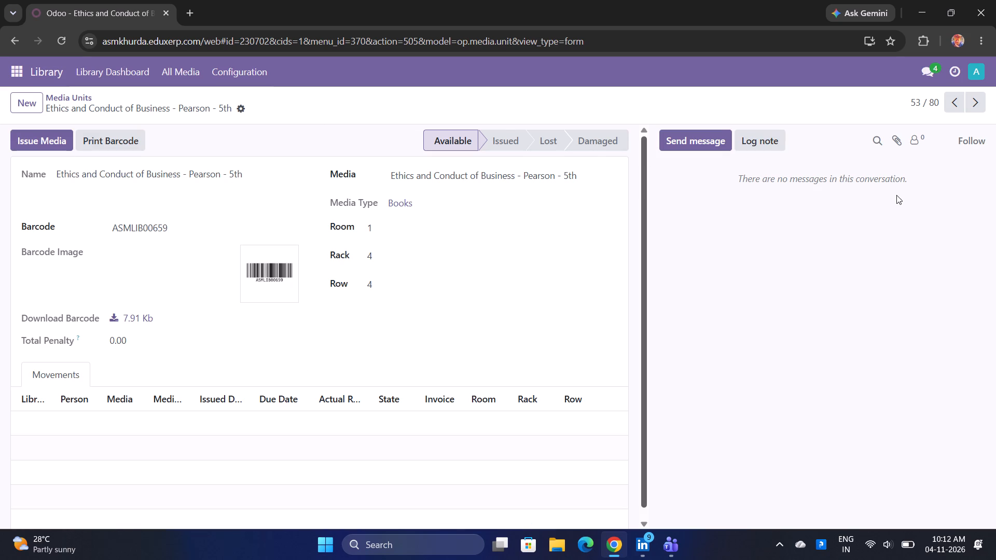
# For record 54, Ethics and Conduct of Business 6th, regenerate the barcode image by saving the barcode as ASMLIB0054, and again as ASMLIB00541.
pyautogui.click(977, 100)
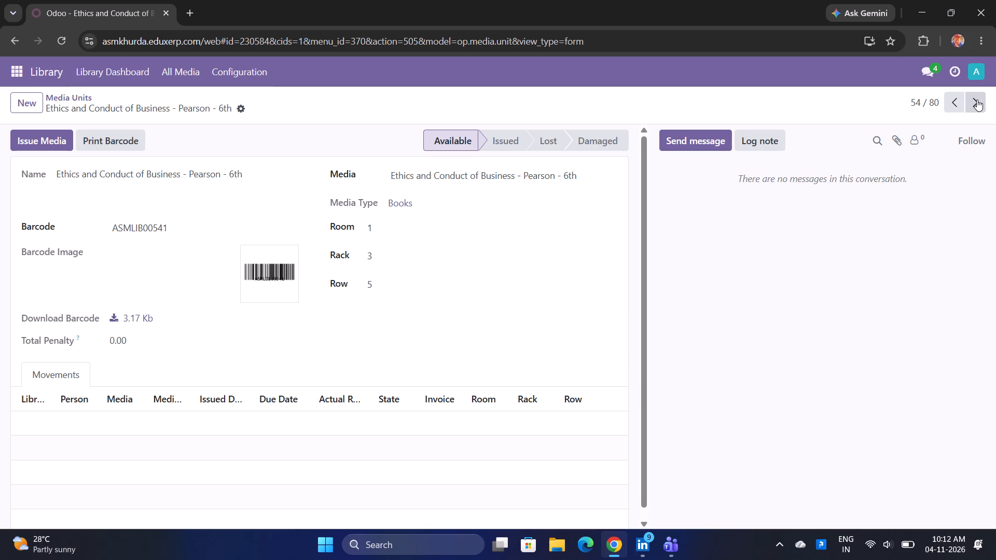
pyautogui.click(259, 227)
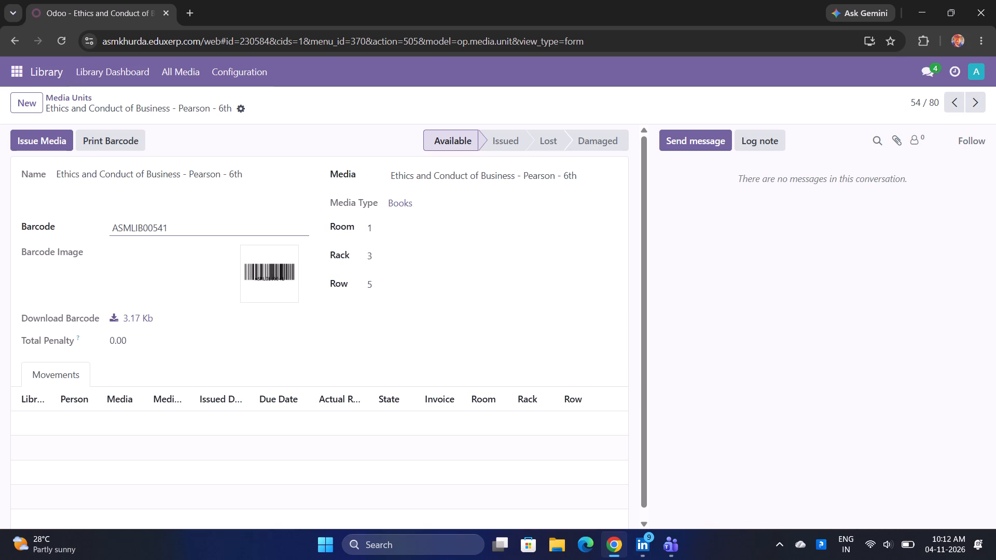
pyautogui.press('BackSpace')
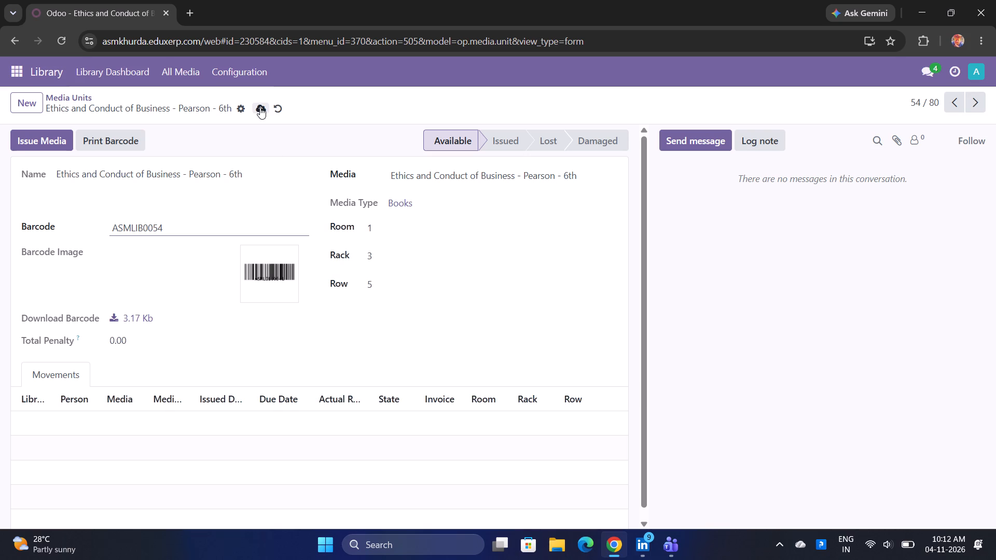
pyautogui.click(260, 107)
pyautogui.click(199, 230)
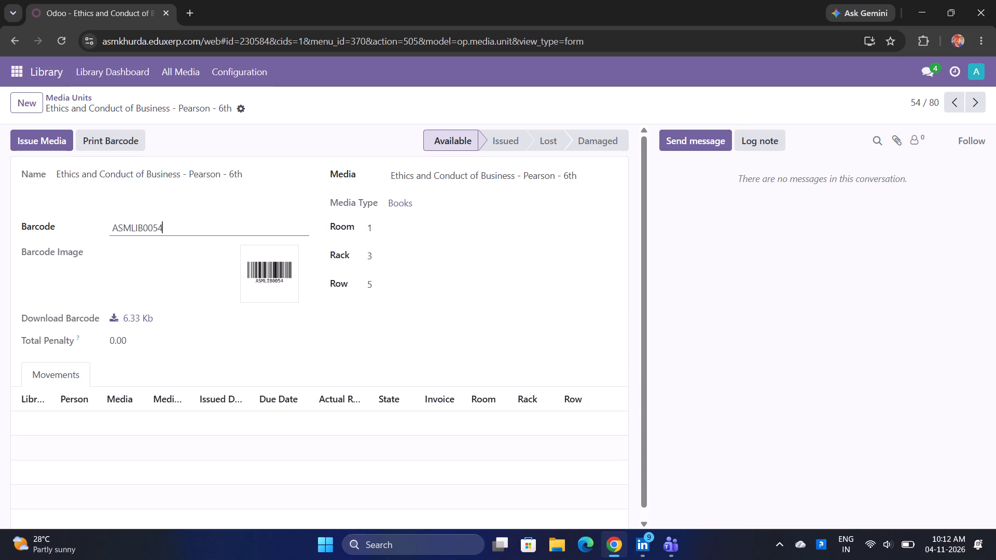
pyautogui.press('1')
pyautogui.click(262, 104)
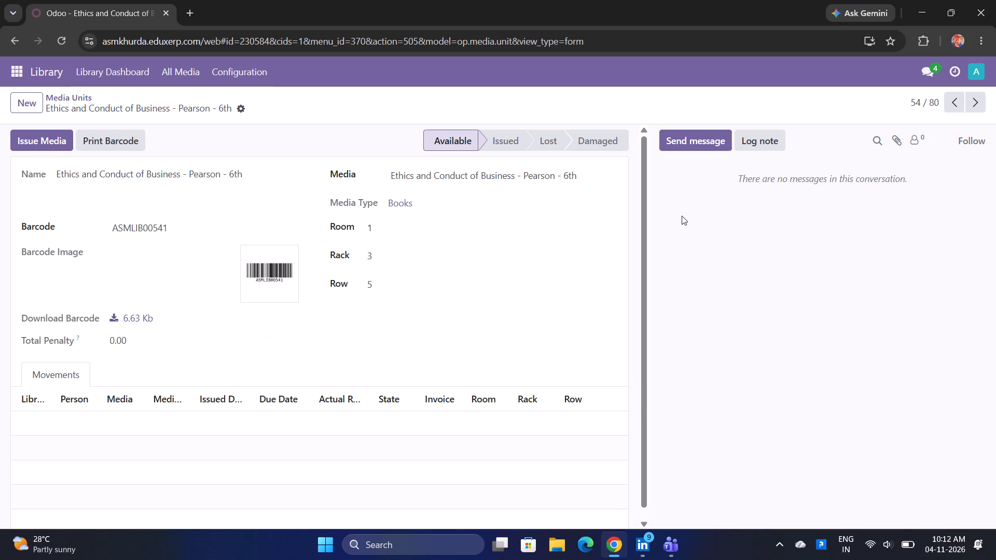
# For record 55, Ethics and Conduct of Business 6th, regenerate the barcode image by saving the barcode as ASMLIB0054, and again as ASMLIB00540.
pyautogui.click(974, 100)
pyautogui.click(269, 229)
pyautogui.press('BackSpace')
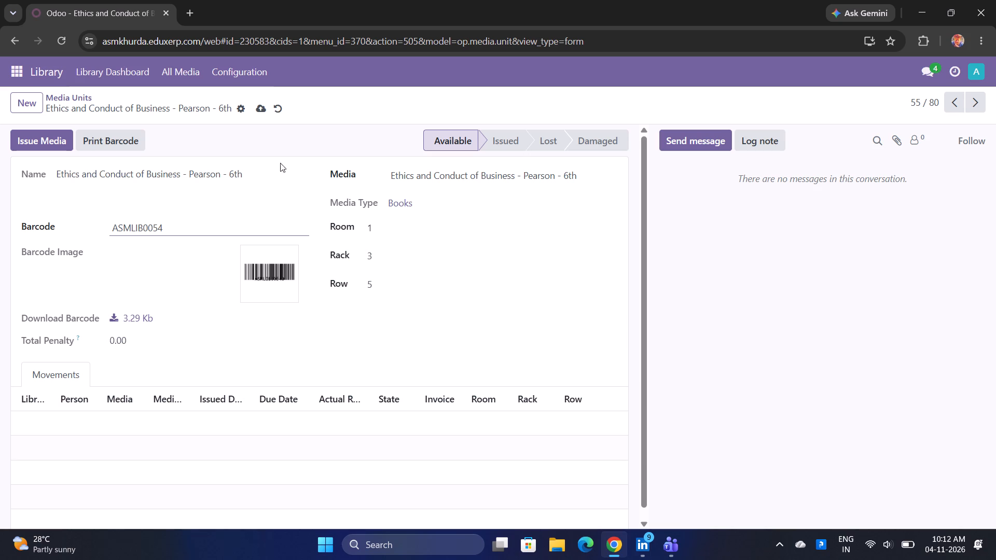
pyautogui.click(260, 108)
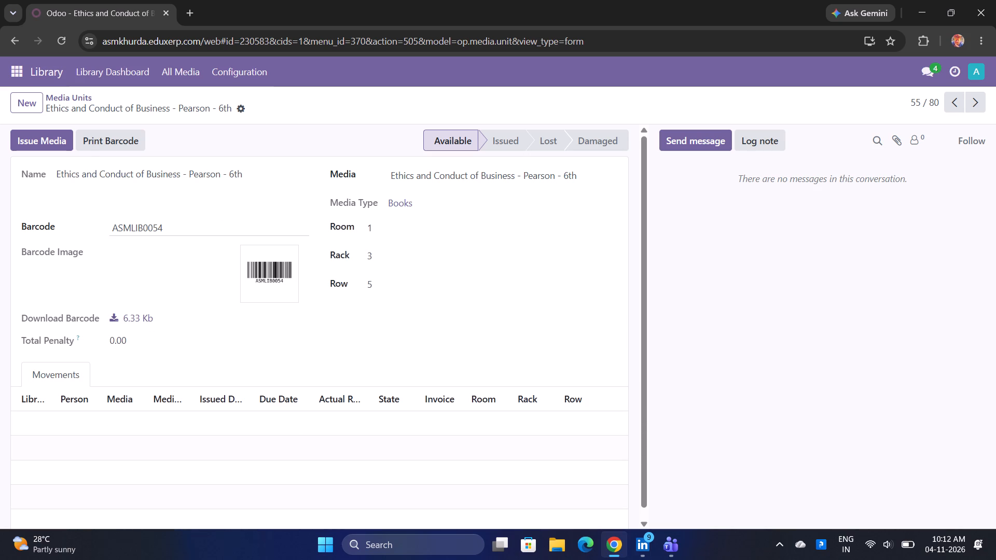
pyautogui.click(214, 225)
pyautogui.press('0')
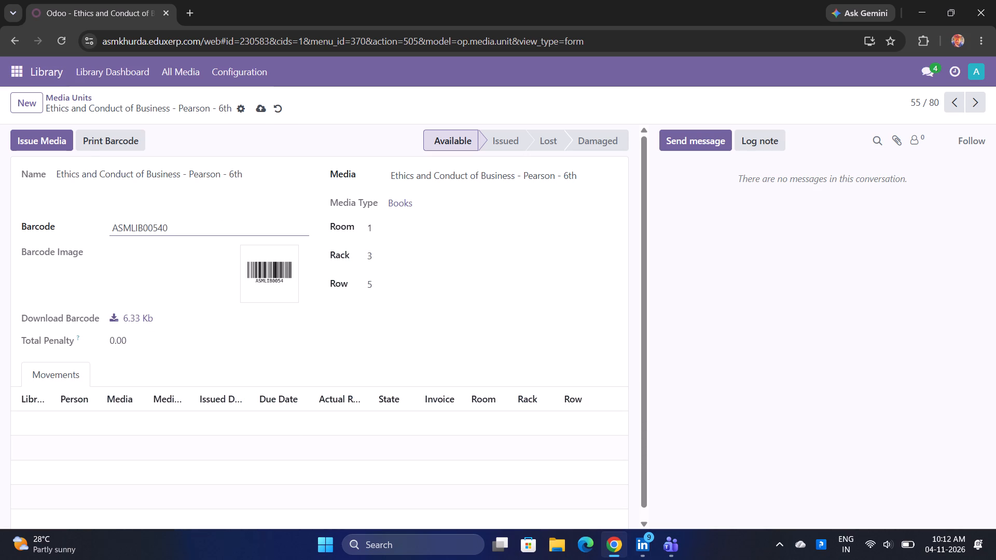
pyautogui.click(258, 105)
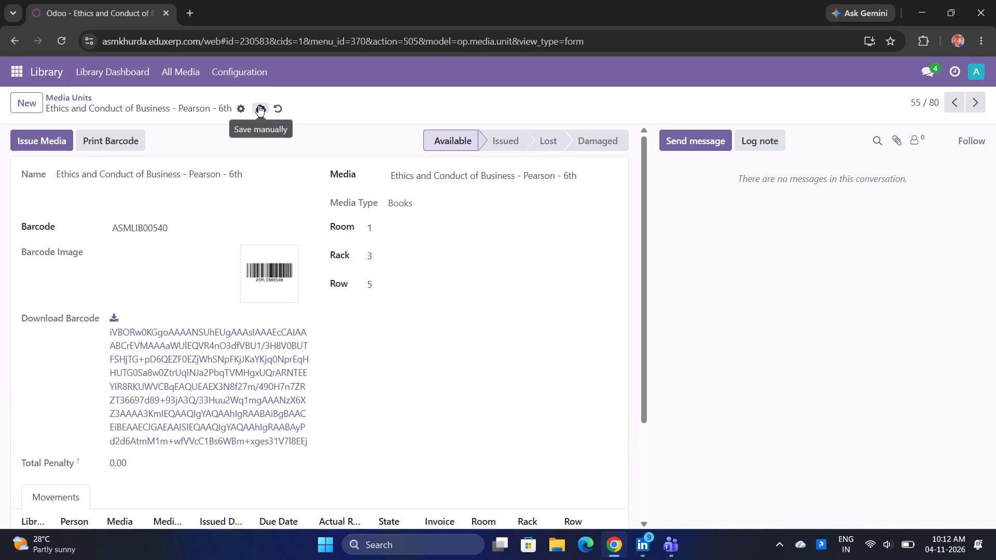
# For record 56, Ethics and Governance 1st, regenerate the barcode image by saving the barcode as ASMLIB0040, and again as ASMLIB00406.
pyautogui.click(976, 96)
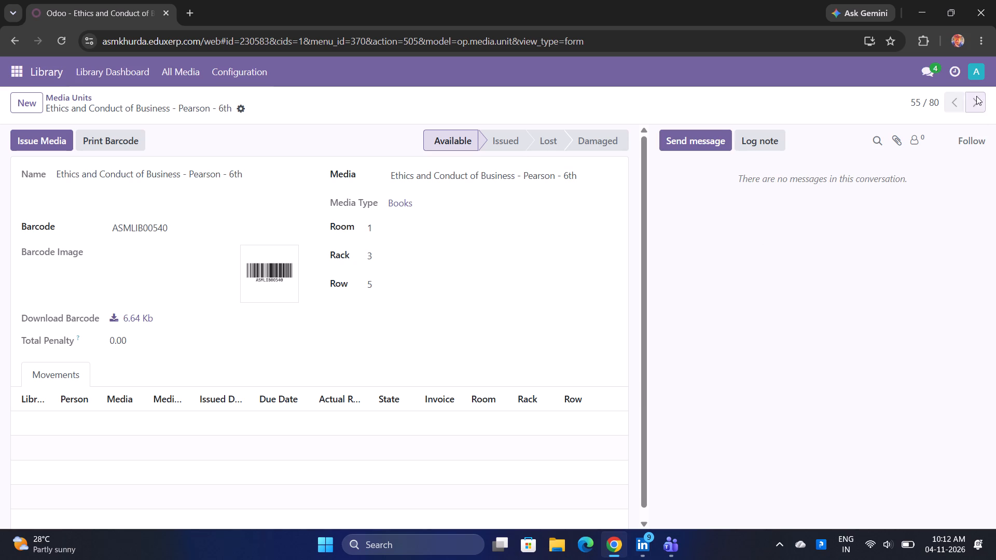
pyautogui.click(229, 218)
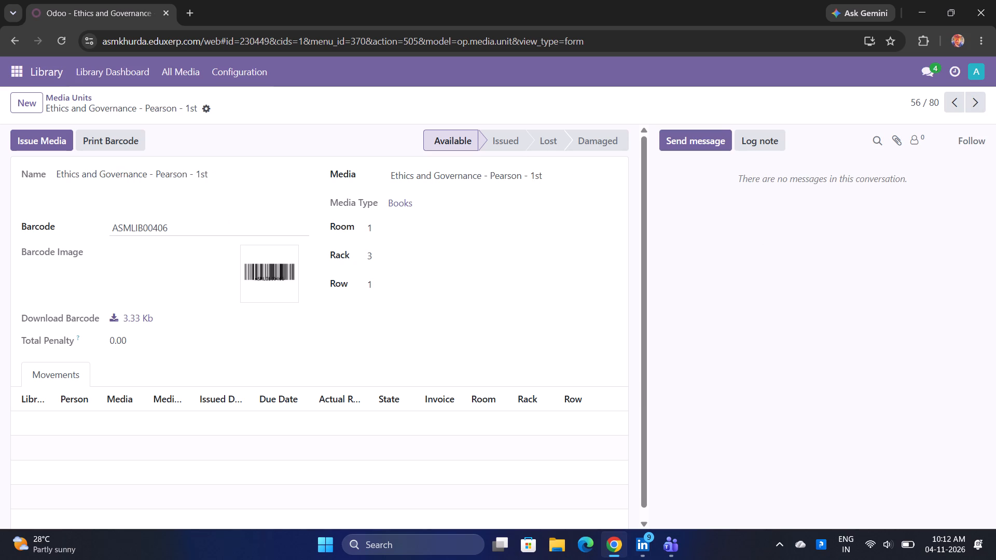
pyautogui.click(232, 226)
pyautogui.press('BackSpace')
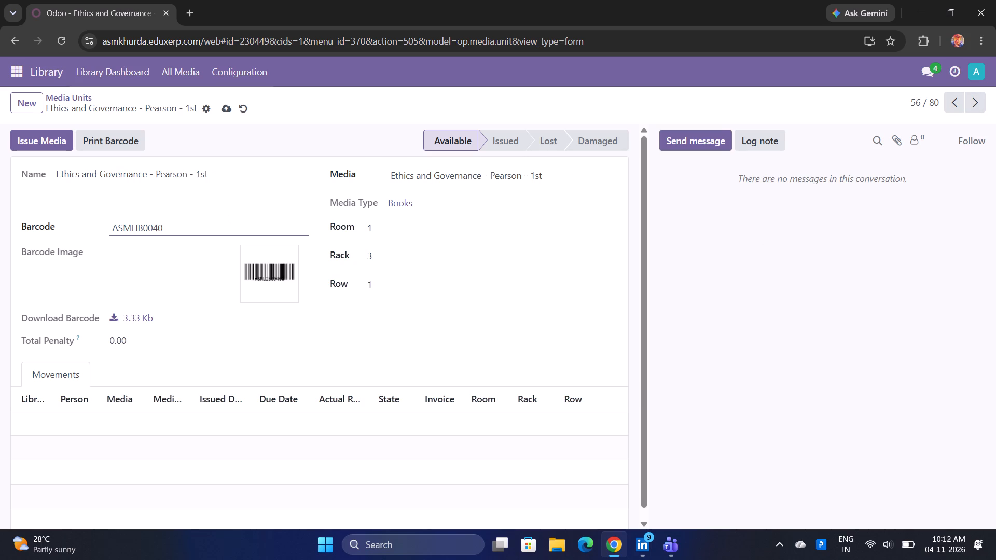
pyautogui.click(223, 107)
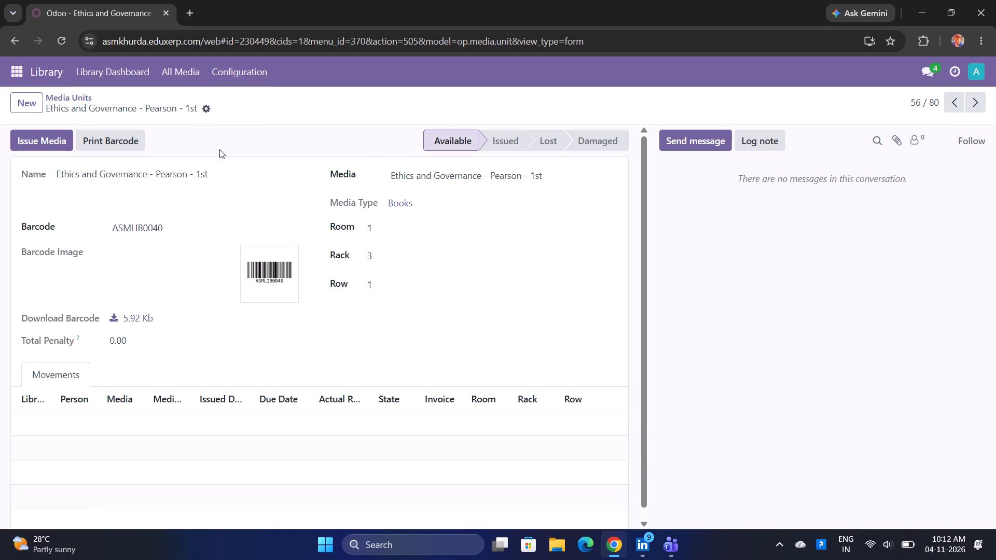
pyautogui.click(220, 228)
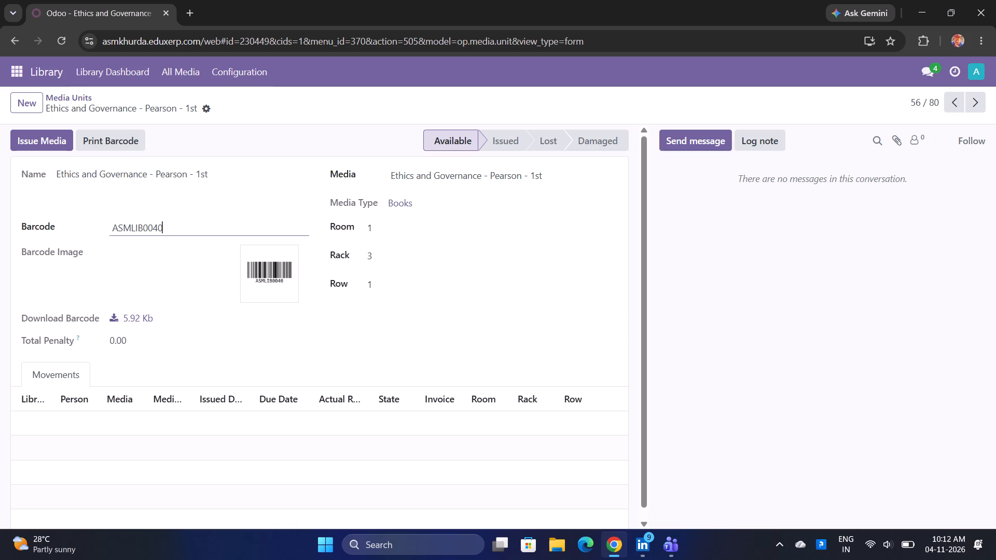
pyautogui.press('6')
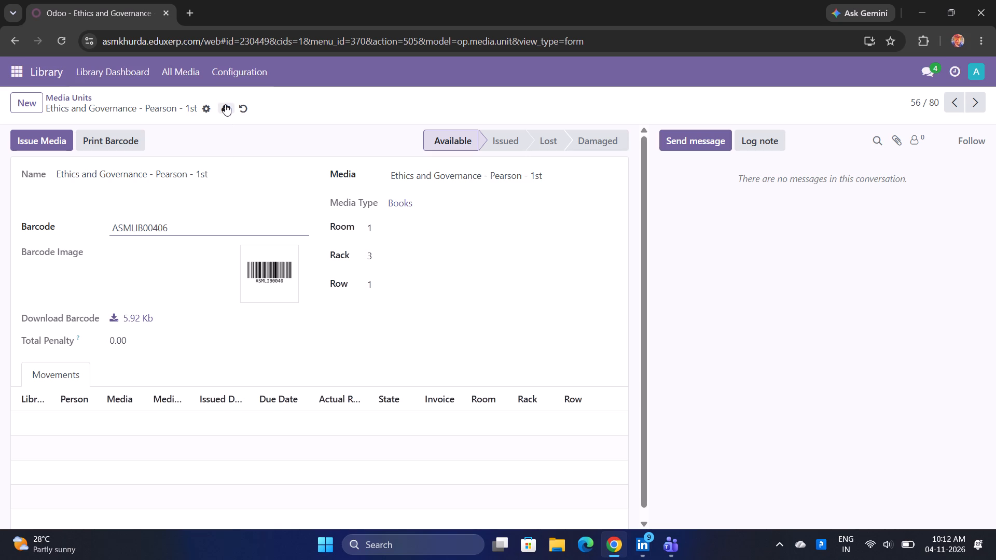
pyautogui.click(225, 104)
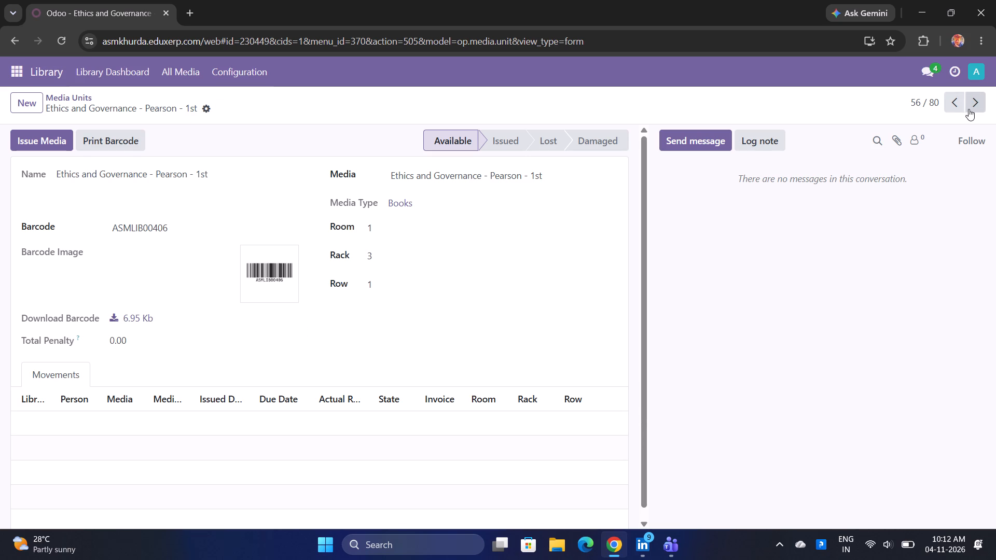
# For record 57, Ethics and the Connducts of Business, regenerate the barcode image by saving the barcode as ASMLIB0016, and again as ASMLIB00161.
pyautogui.click(977, 97)
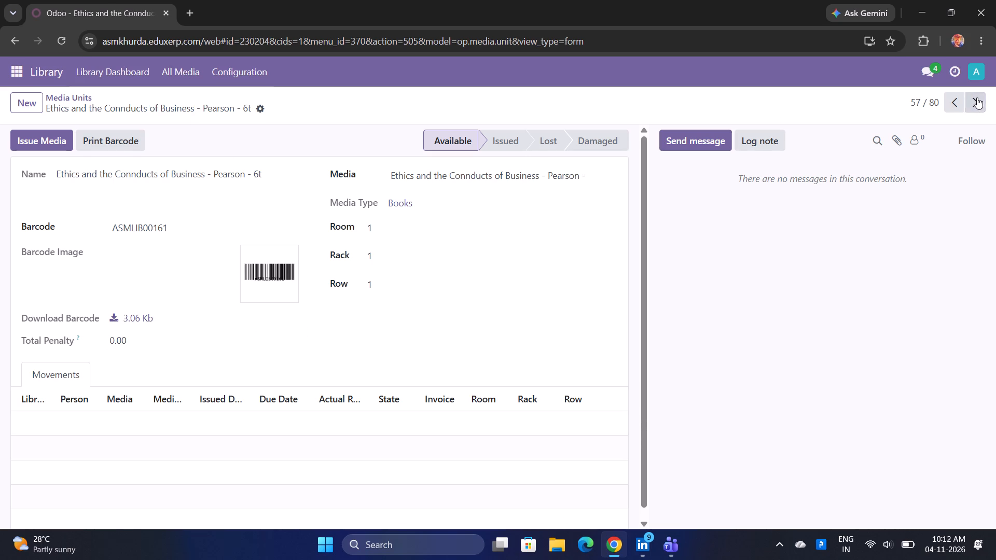
pyautogui.click(224, 229)
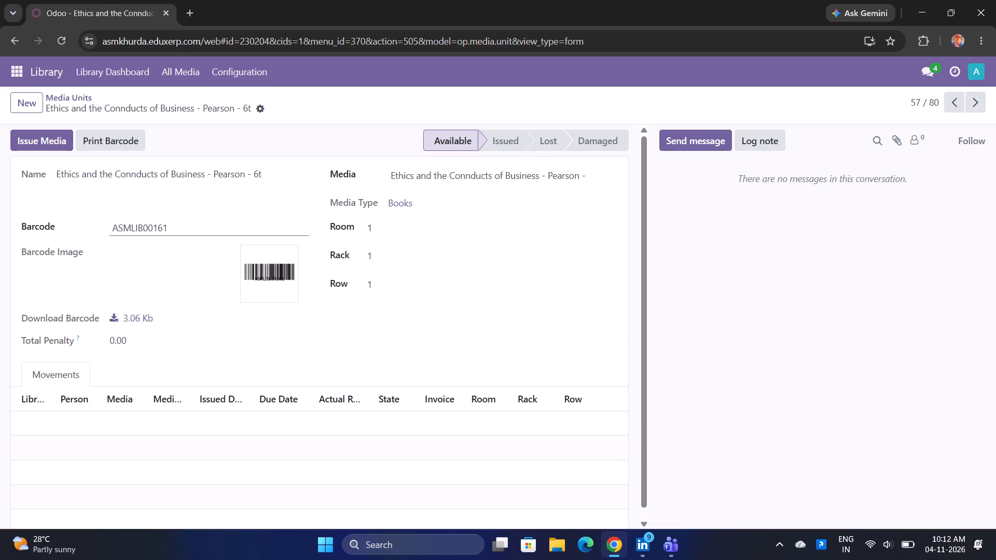
pyautogui.press('BackSpace')
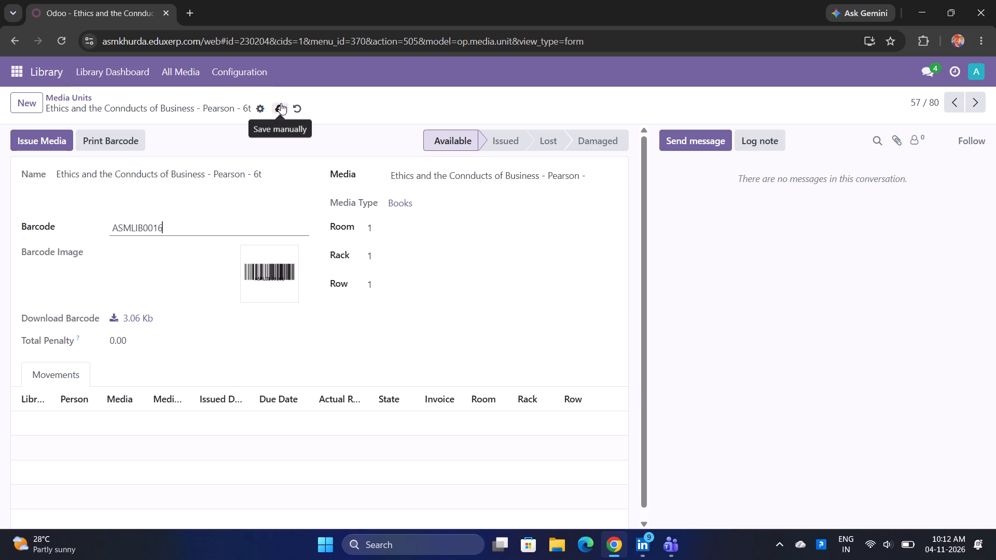
pyautogui.click(281, 103)
pyautogui.click(249, 227)
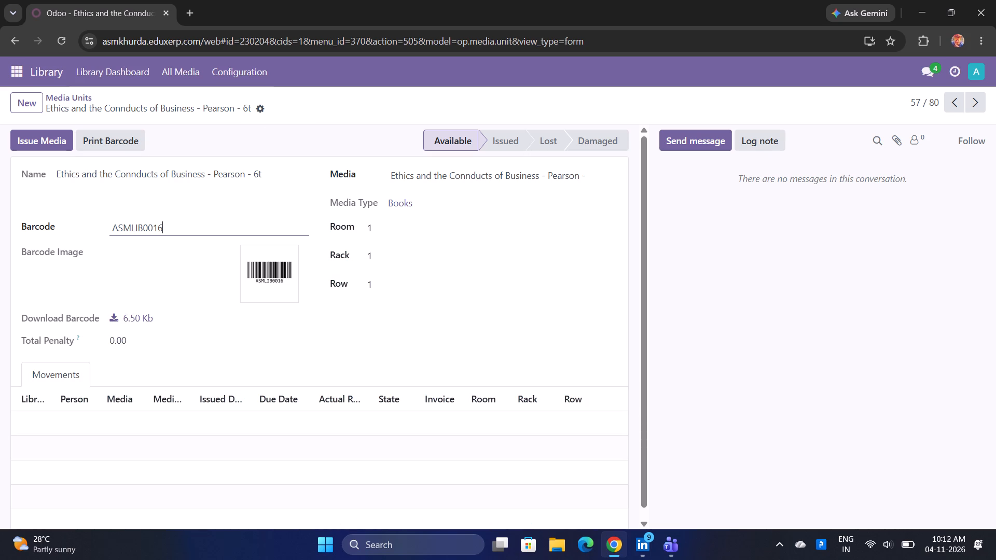
pyautogui.press('1')
pyautogui.click(277, 104)
# For record 58, Ethics and the Connducts of Business 6th, regenerate the barcode image by saving the barcode as ASMLIB0016, and again as ASMLIB00168.
pyautogui.click(973, 100)
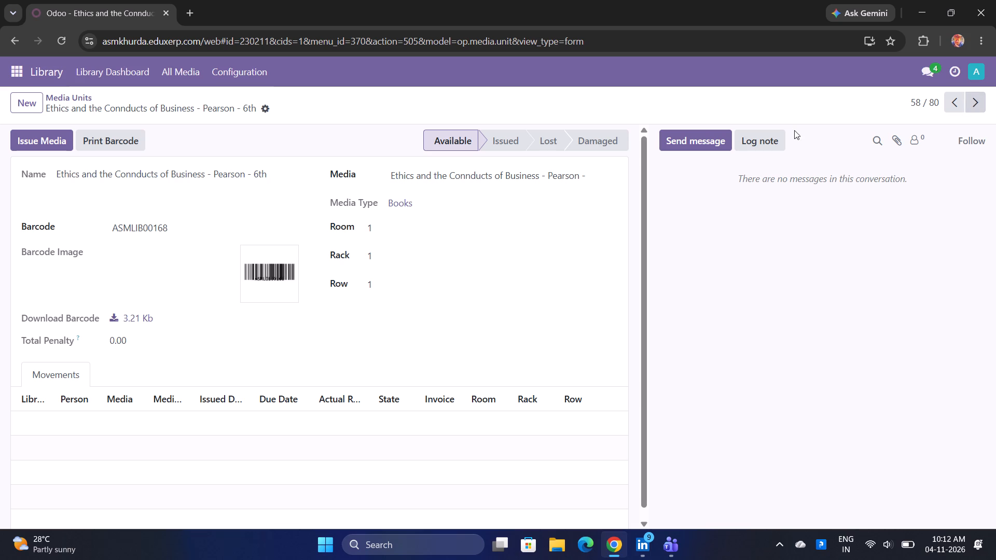
pyautogui.click(267, 219)
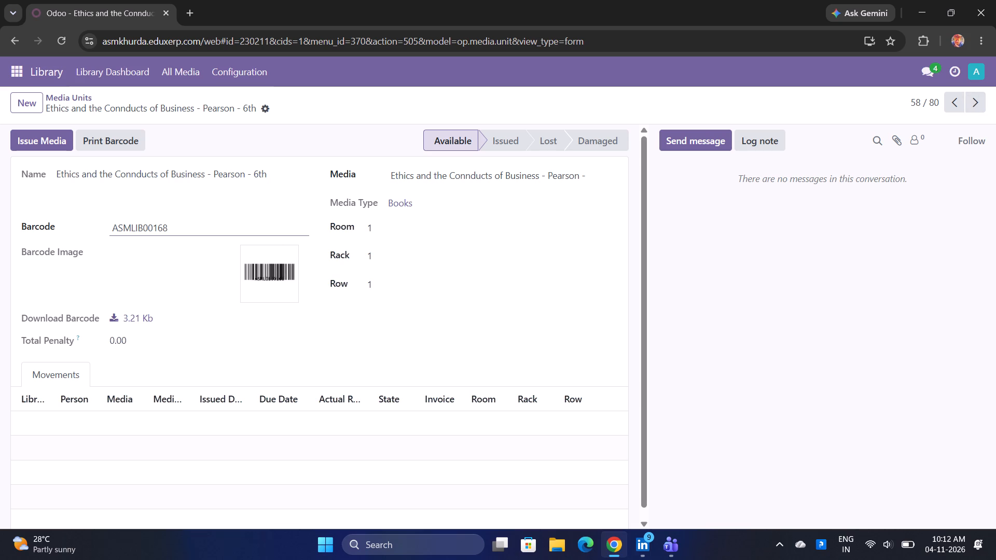
pyautogui.press('BackSpace')
pyautogui.click(284, 105)
pyautogui.click(241, 228)
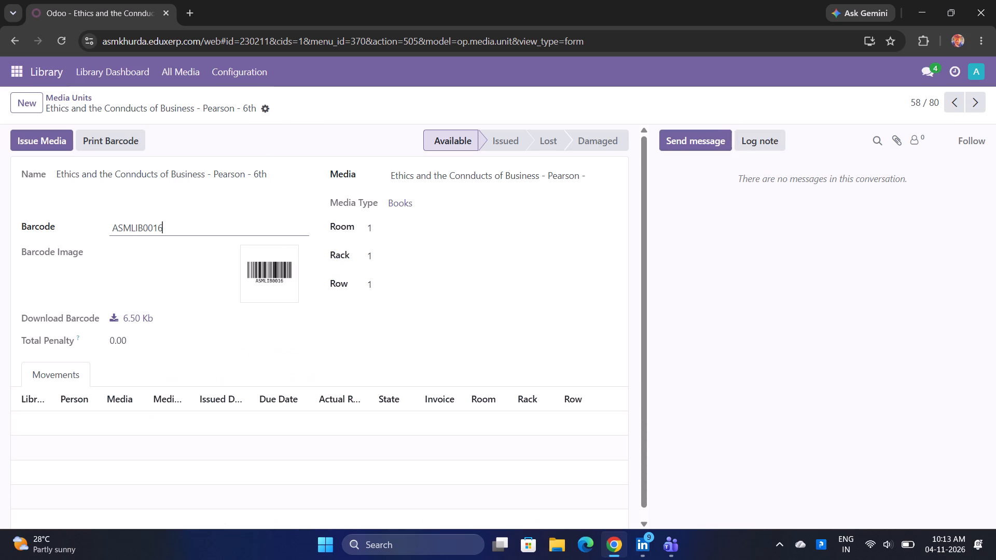
pyautogui.press('8')
pyautogui.click(285, 108)
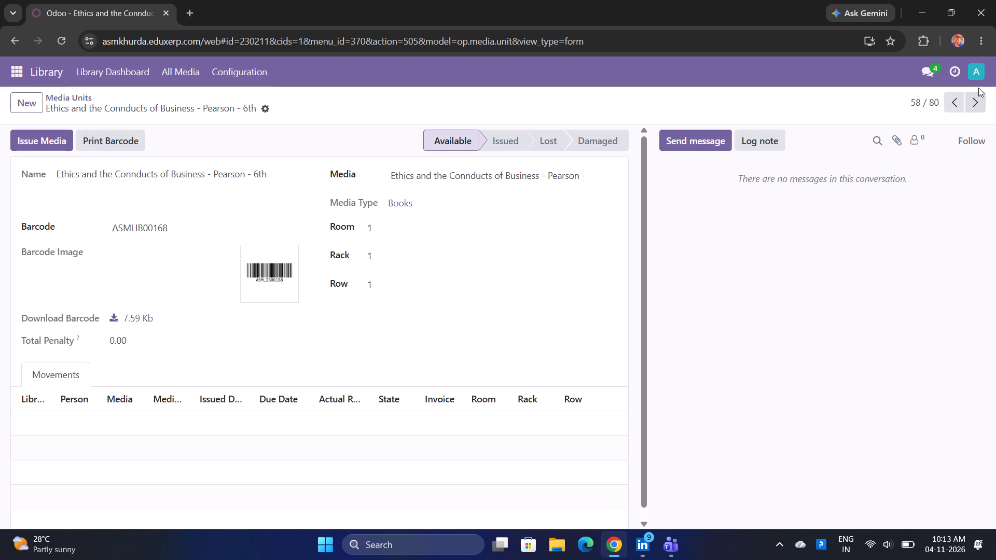
# For record 59, Ethics in Business and Corporate Governance, regenerate the barcode image by saving the barcode as ASMLIB0074, and again as ASMLIB00743.
pyautogui.click(977, 102)
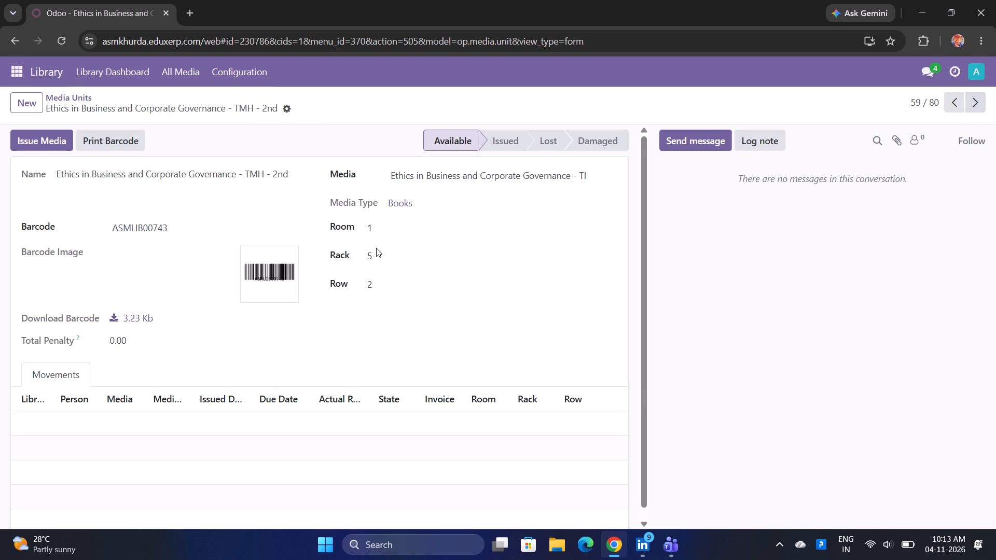
pyautogui.click(295, 219)
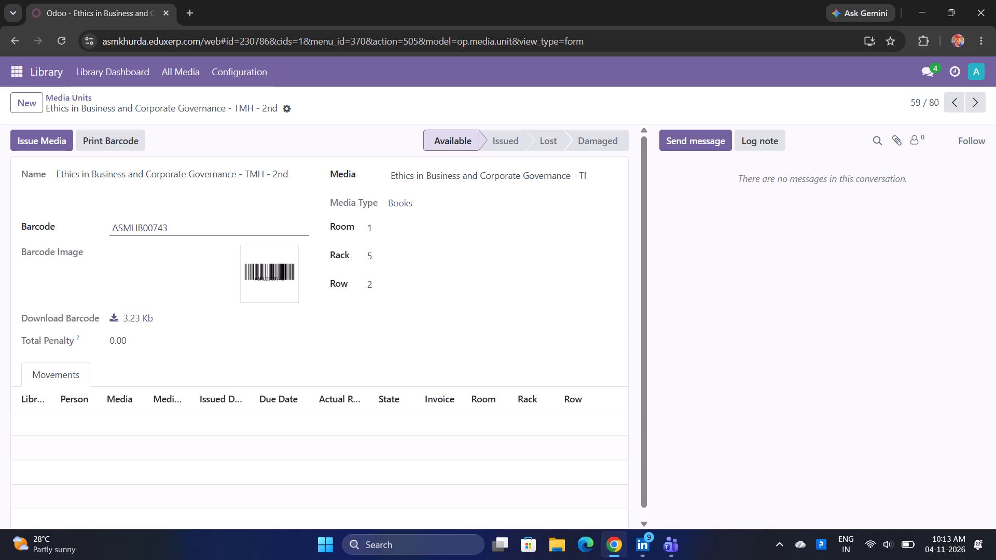
pyautogui.press('BackSpace')
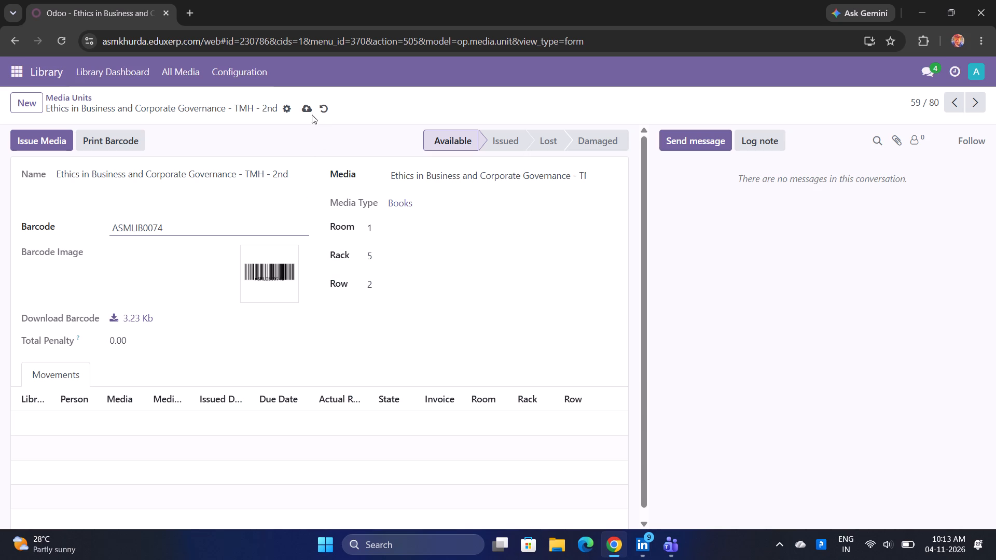
pyautogui.click(307, 106)
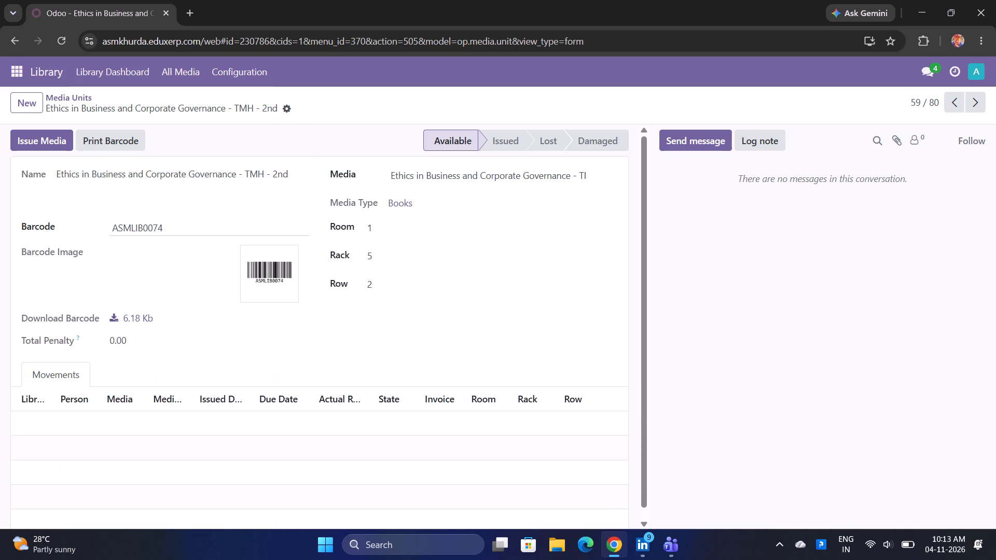
pyautogui.click(192, 227)
pyautogui.press('3')
pyautogui.click(306, 105)
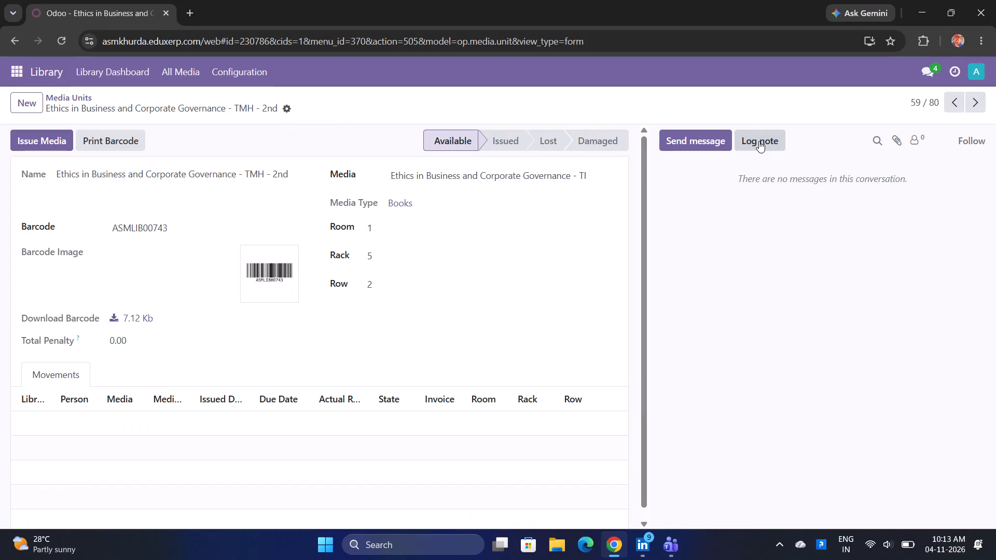
# For record 60, Ethics in Business and Corporate Governance, regenerate the barcode image by saving the barcode as ASMLIB0074, and again as ASMLIB00742.
pyautogui.click(976, 100)
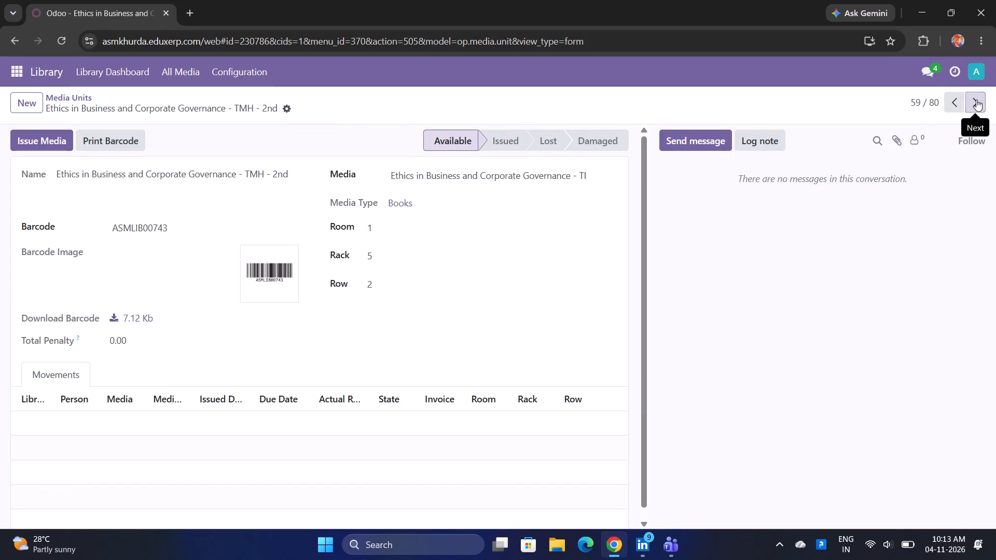
pyautogui.click(266, 226)
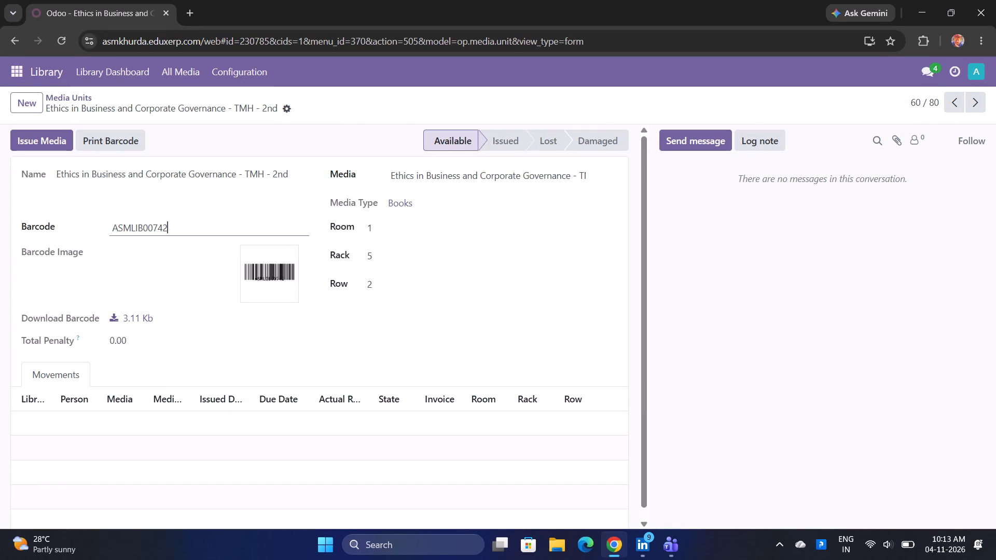
pyautogui.press('BackSpace')
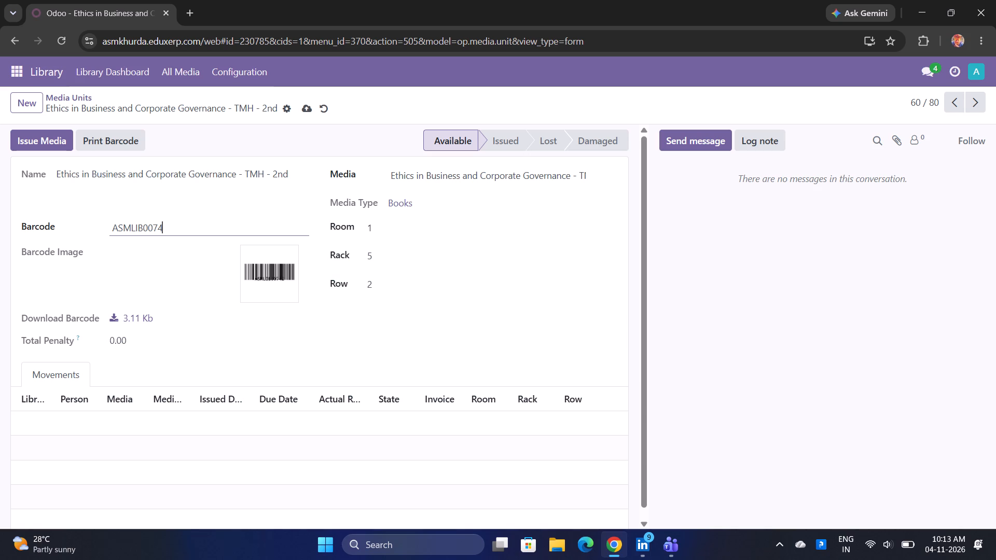
pyautogui.click(308, 105)
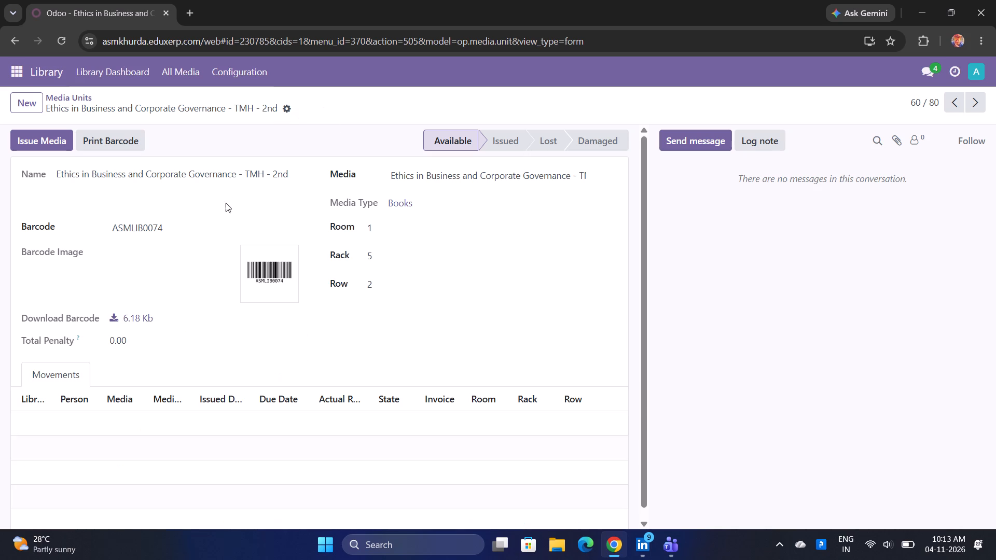
pyautogui.click(219, 223)
pyautogui.press('2')
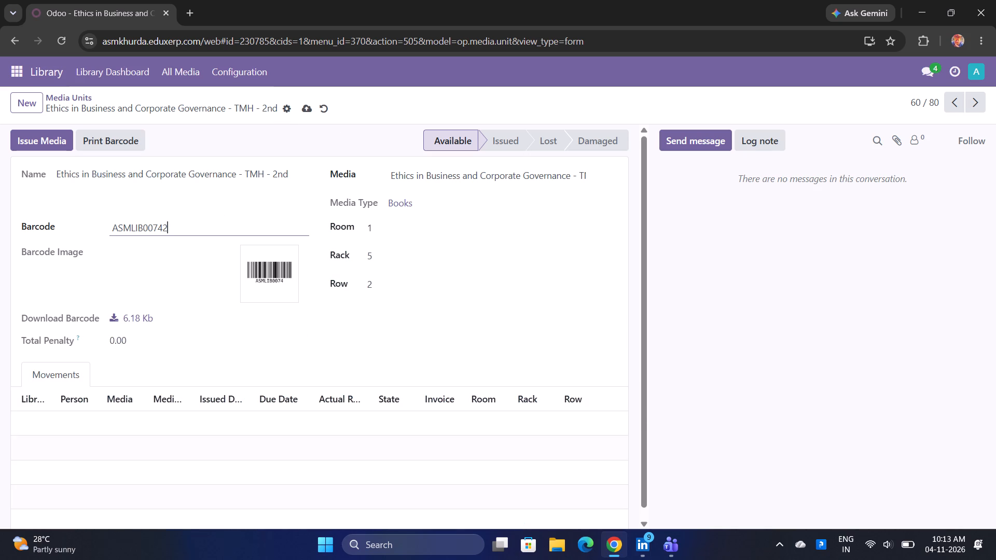
pyautogui.click(305, 106)
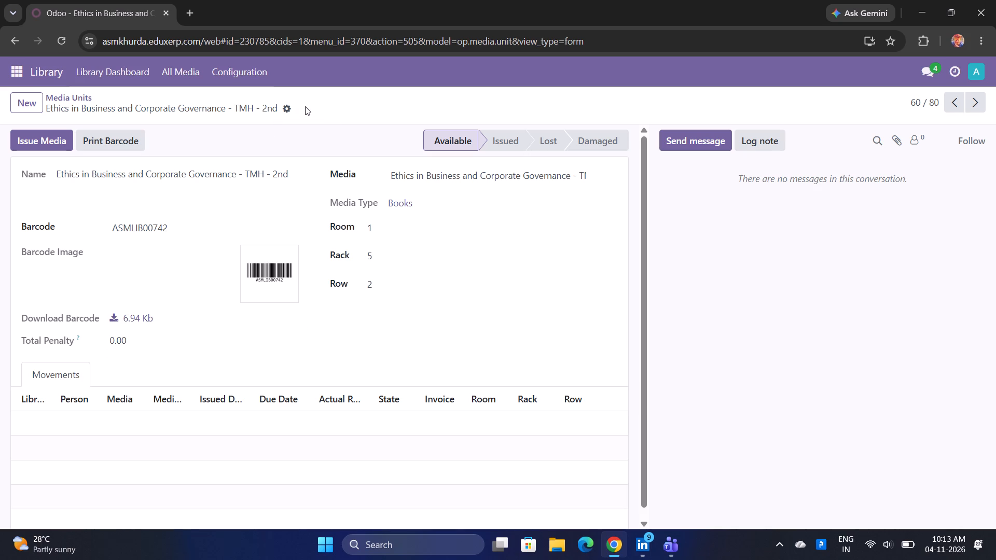
# For record 61, FACE TO FACE CAT, generate the missing barcode image by saving the barcode as ASMLIB0151, and again as ASMLIB01516.
pyautogui.click(977, 97)
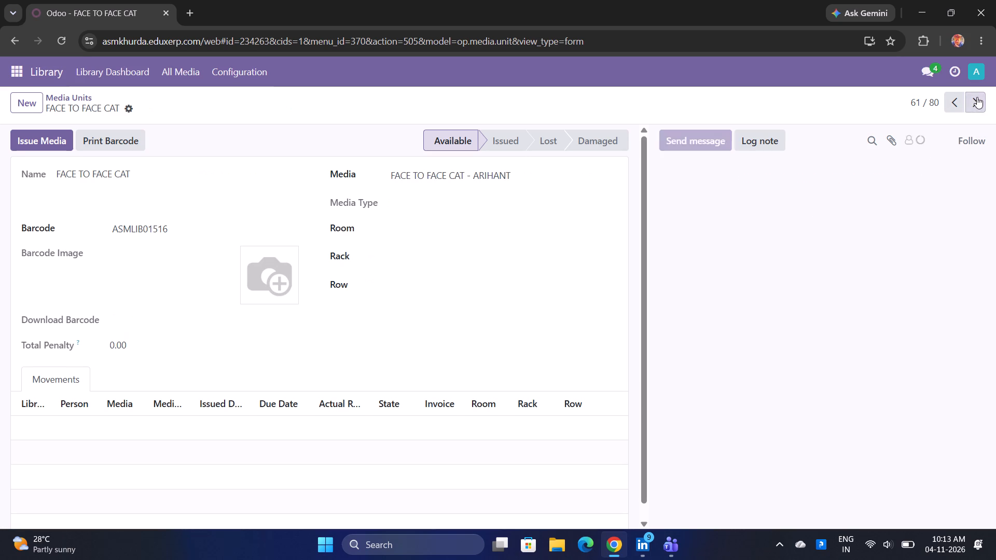
pyautogui.click(246, 227)
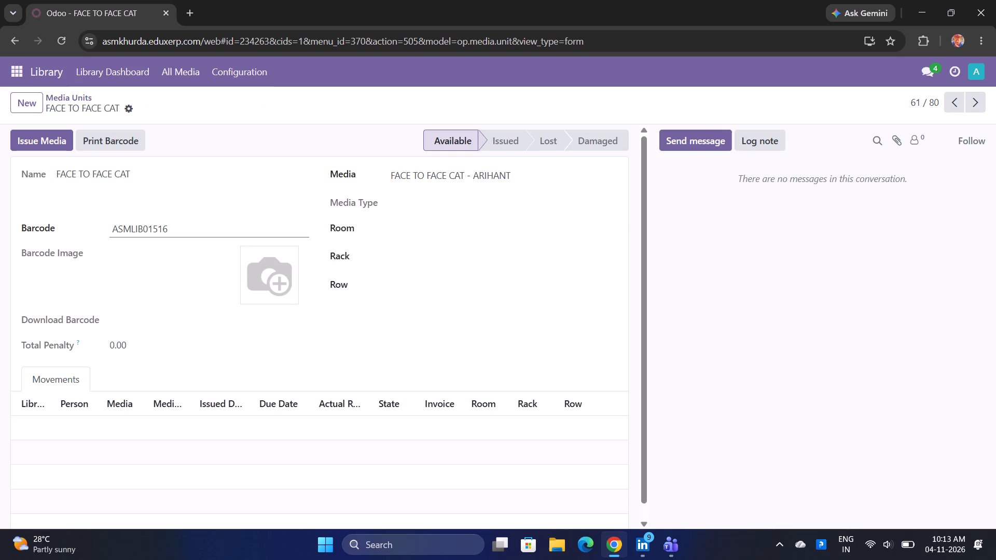
pyautogui.press('BackSpace')
pyautogui.click(148, 107)
pyautogui.click(191, 228)
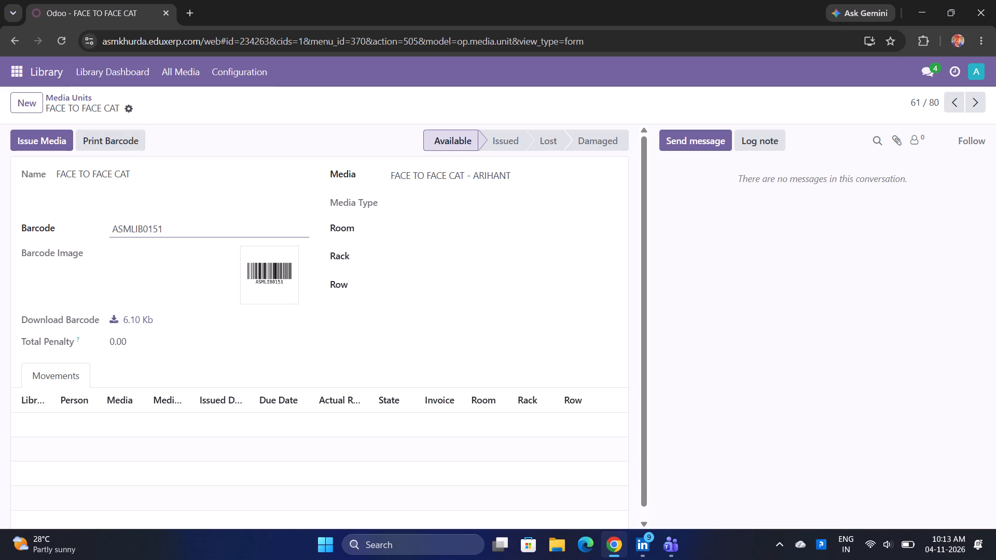
pyautogui.press('6')
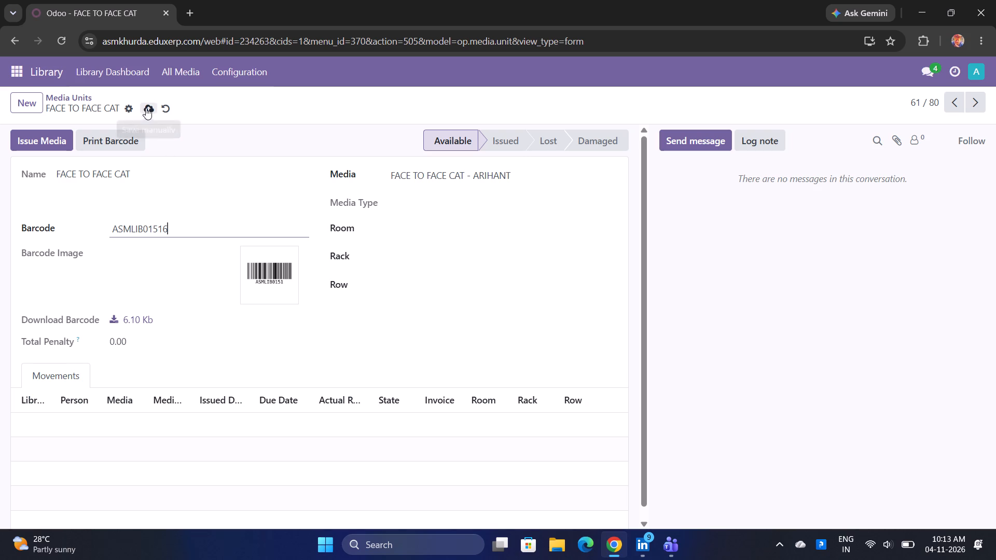
pyautogui.click(146, 108)
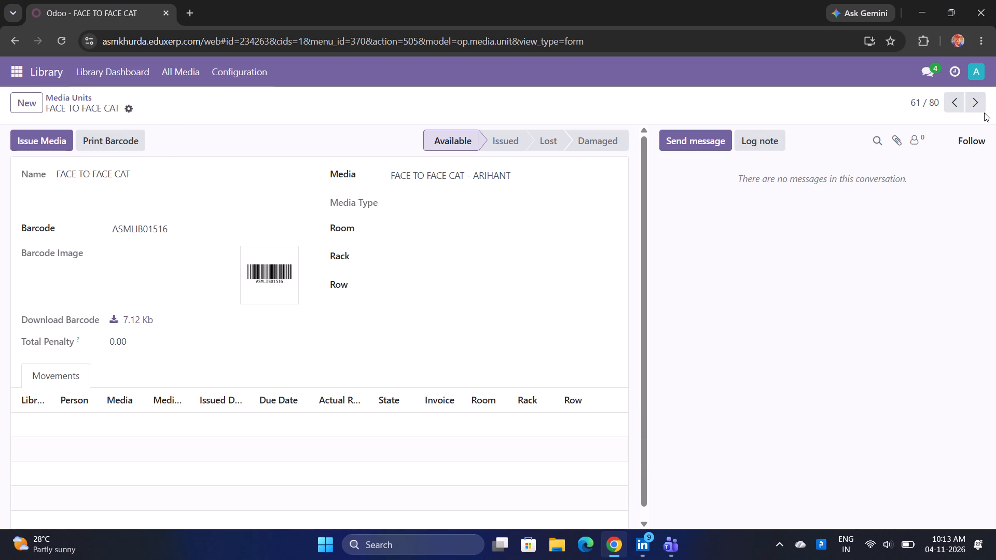
# For record 62, FINANCIAL DERIVATIVES, regenerate the barcode image by saving the barcode as ASMLIB0150, and again as ASMLIB01504.
pyautogui.click(978, 96)
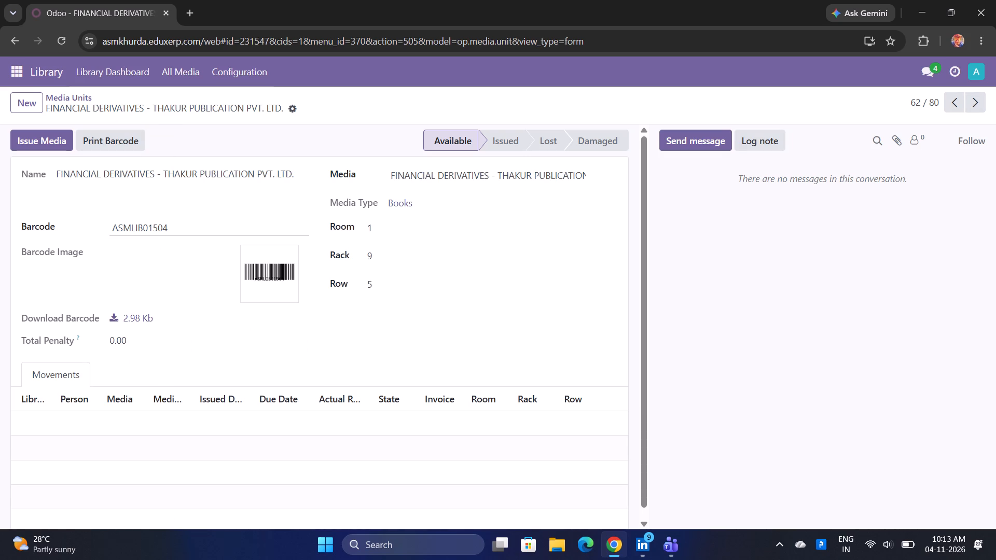
pyautogui.click(176, 230)
pyautogui.press('BackSpace')
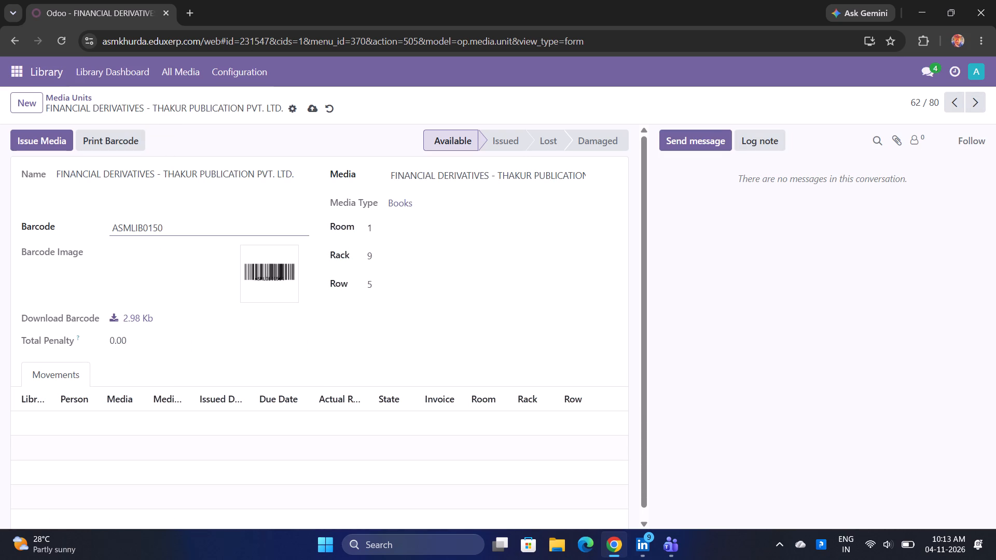
pyautogui.click(311, 107)
pyautogui.click(214, 228)
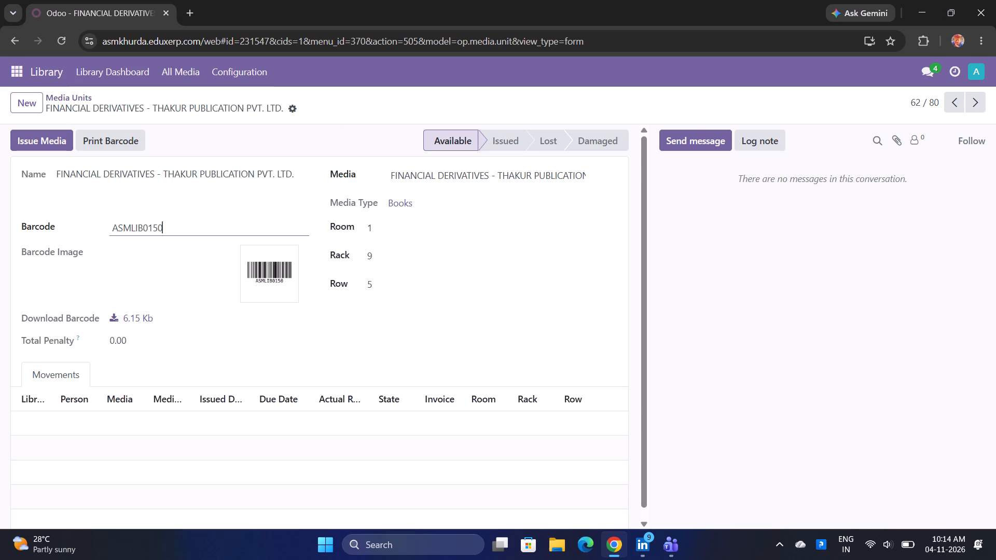
pyautogui.press('4')
pyautogui.click(310, 105)
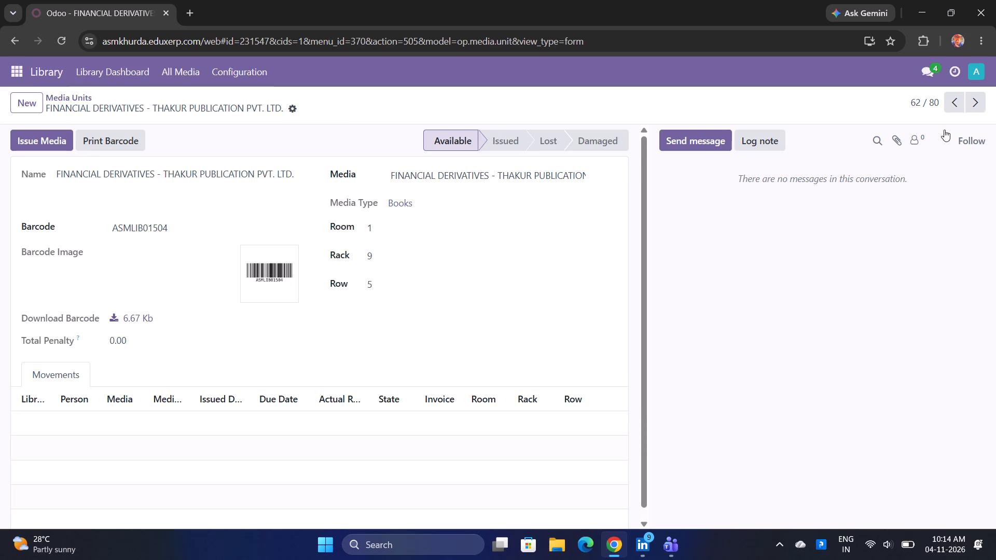
# For record 63, FUNDAMENTALS OF QUALITY CONTROL AND IMPROVEMENT, generate the missing barcode image by saving the barcode as ASMLIB0151, and again as ASMLIB01518.
pyautogui.click(974, 100)
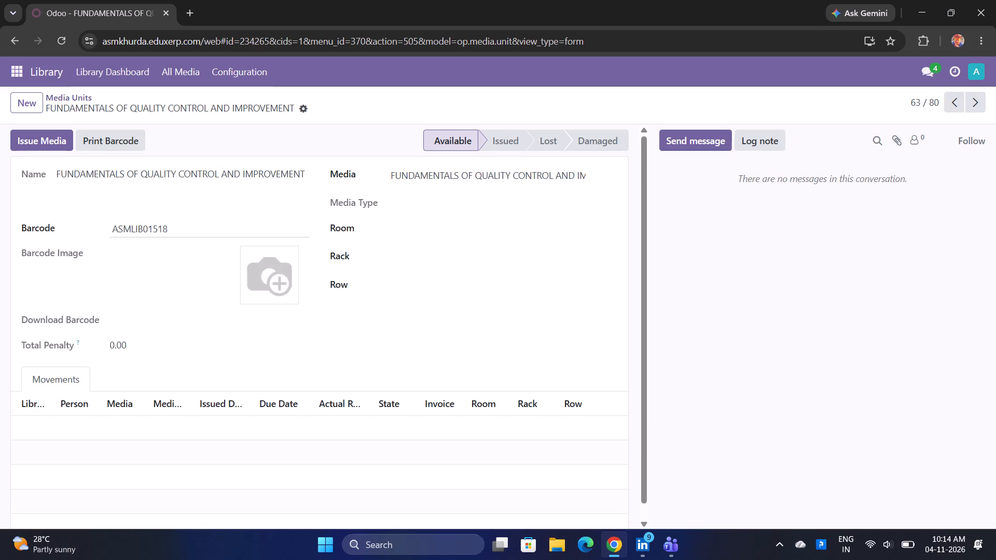
pyautogui.click(262, 225)
pyautogui.press('BackSpace')
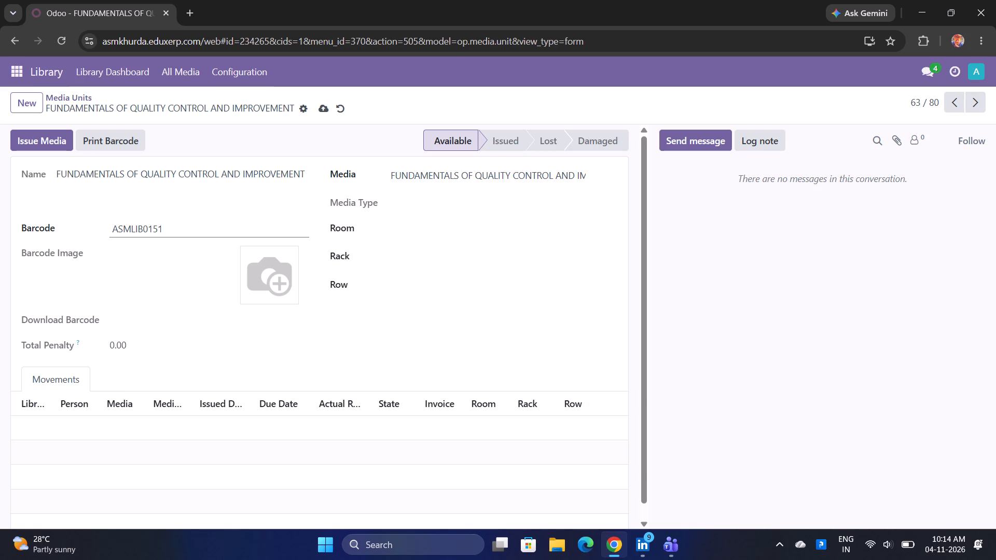
pyautogui.click(324, 103)
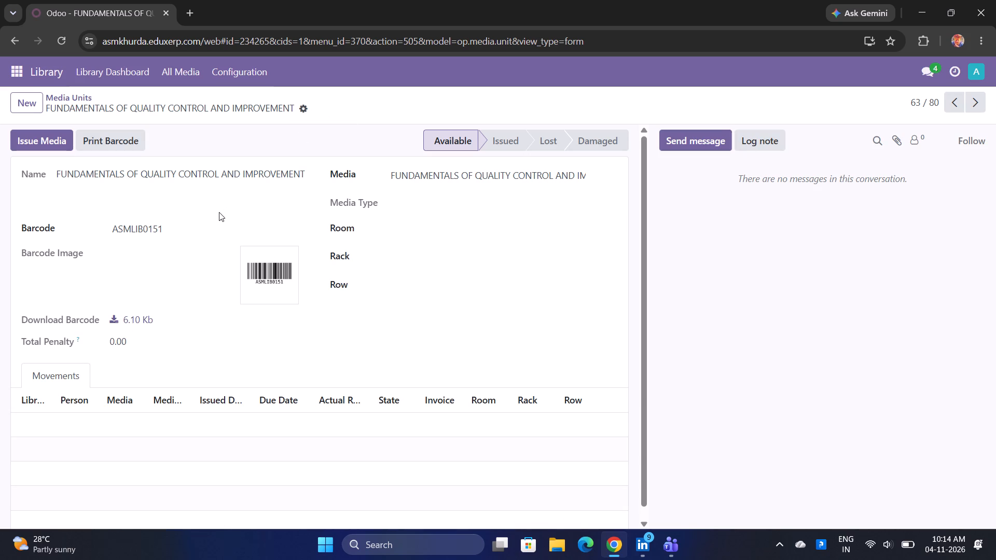
pyautogui.click(218, 231)
pyautogui.press('8')
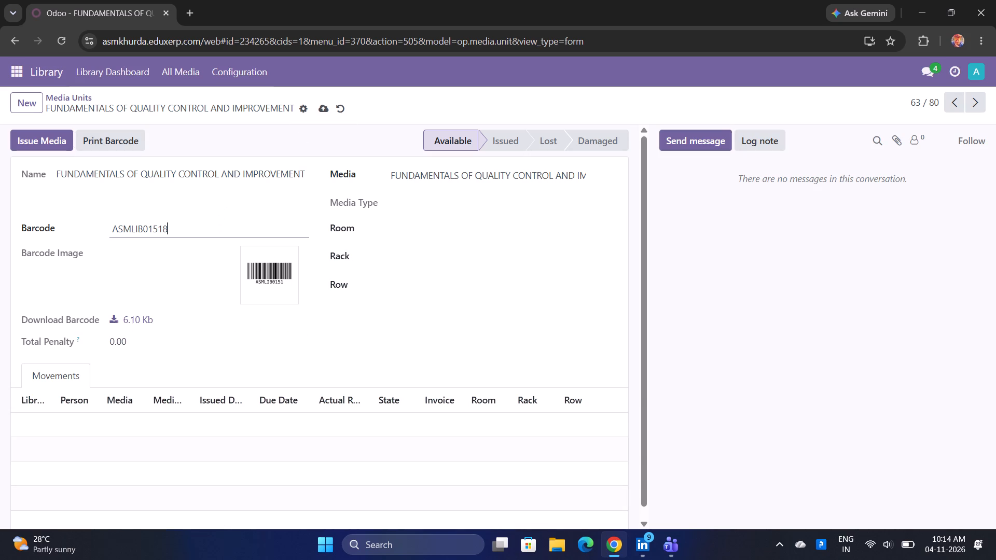
pyautogui.click(320, 106)
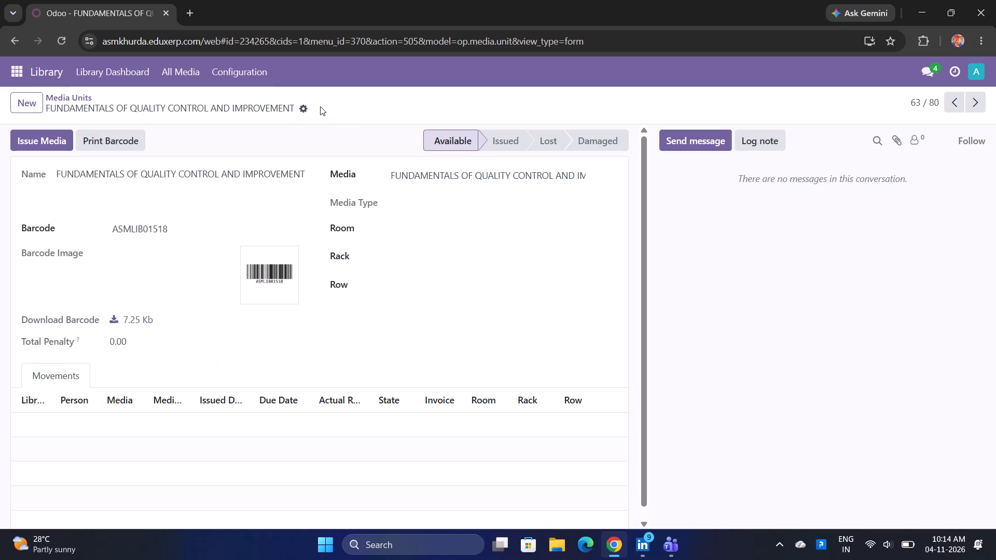
# For record 64, Facility Planning - Pearson - 1st, regenerate the barcode image by saving the barcode as ASMLIB0060, and again as ASMLIB00608.
pyautogui.click(976, 100)
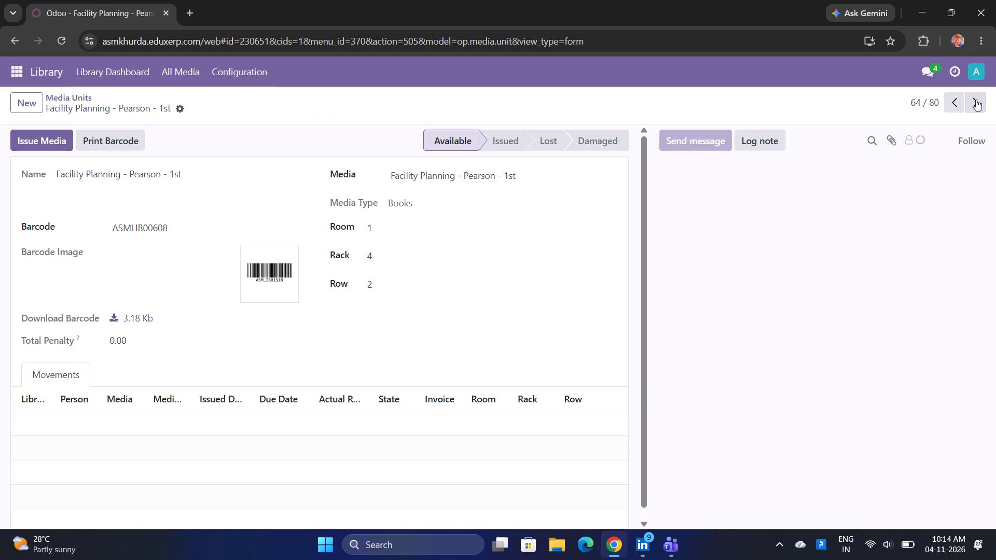
pyautogui.click(259, 226)
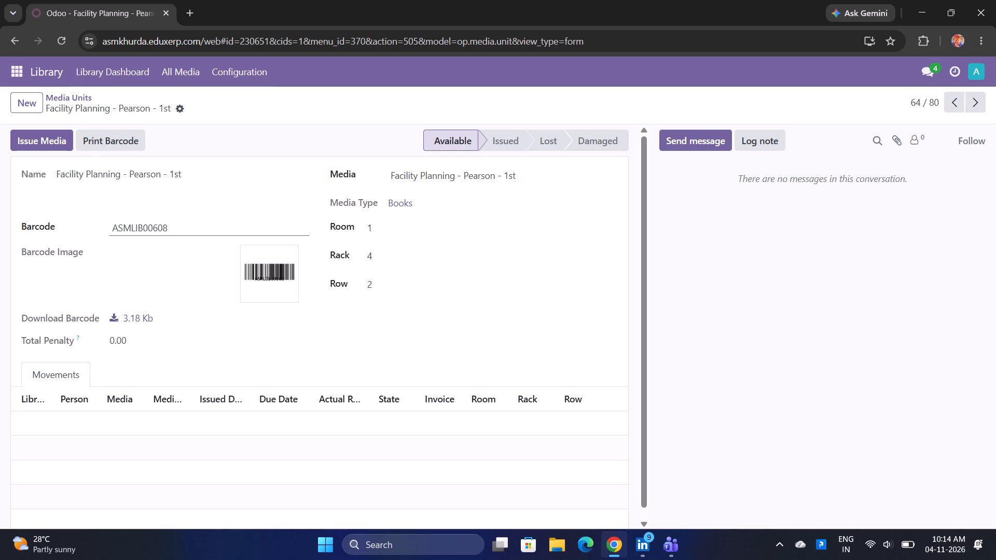
pyautogui.press('BackSpace')
pyautogui.click(198, 106)
pyautogui.click(202, 236)
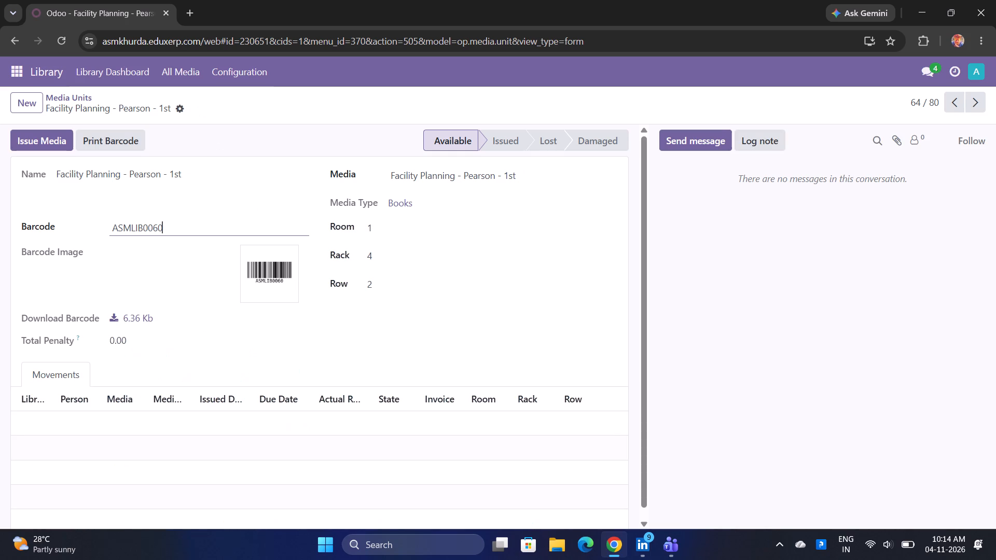
pyautogui.press('8')
pyautogui.click(196, 106)
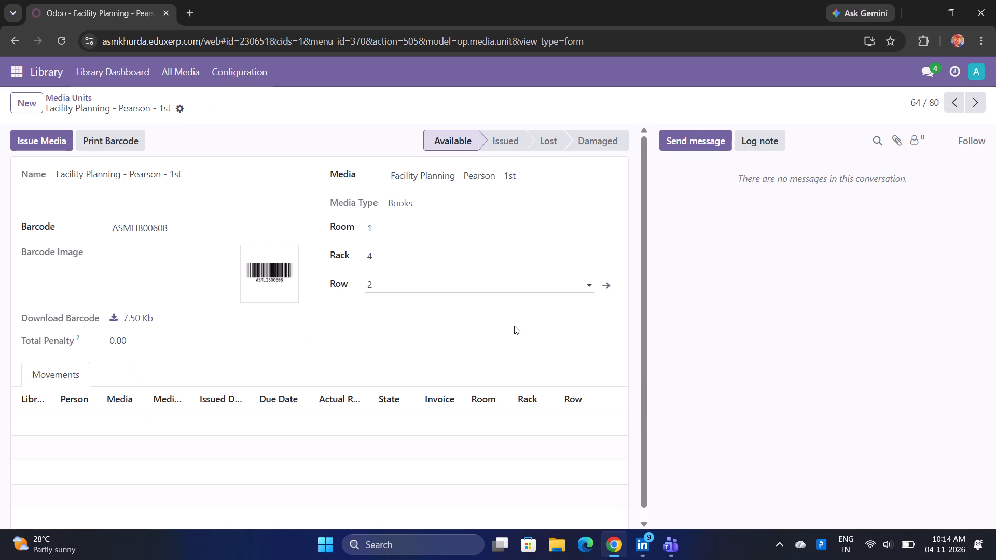
# For record 65, Finance & Financial Markets, generate the missing barcode image by saving the barcode as ASMLIB0292, and again as ASMLIB02924.
pyautogui.click(973, 100)
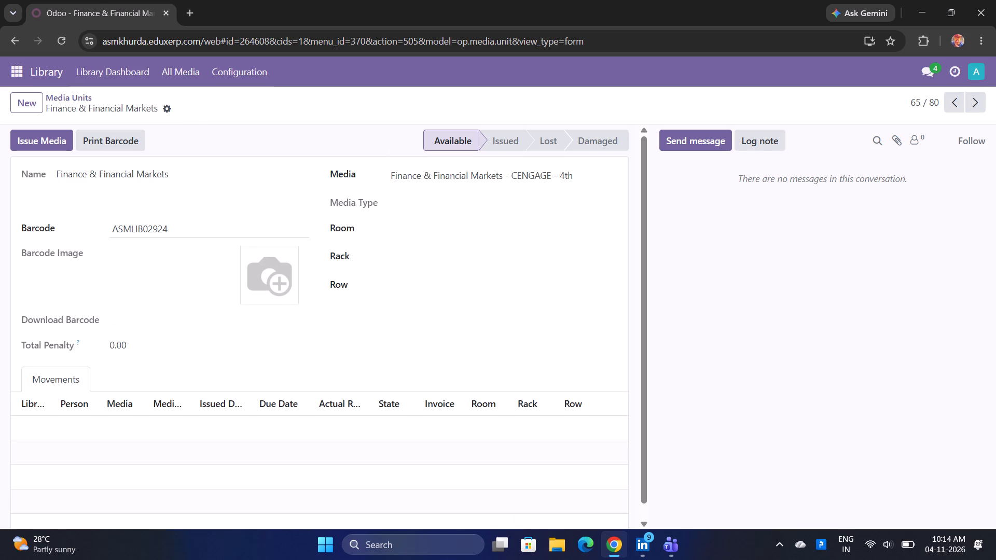
pyautogui.click(264, 226)
pyautogui.press('BackSpace')
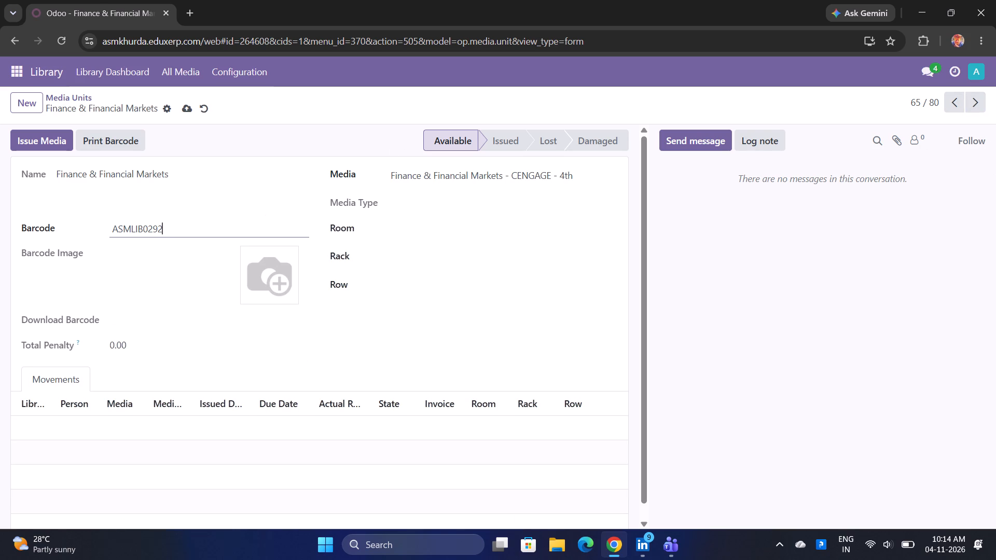
pyautogui.click(186, 105)
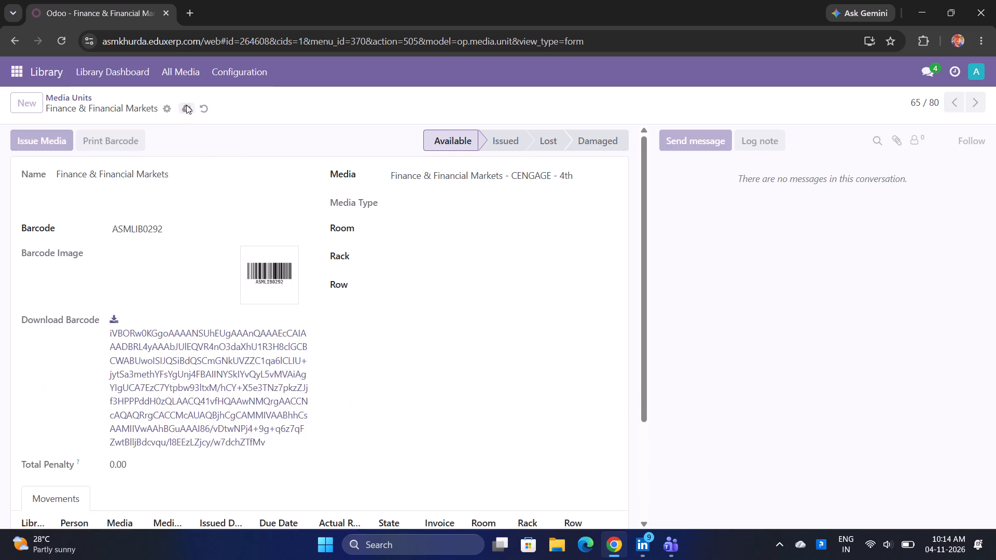
pyautogui.click(196, 232)
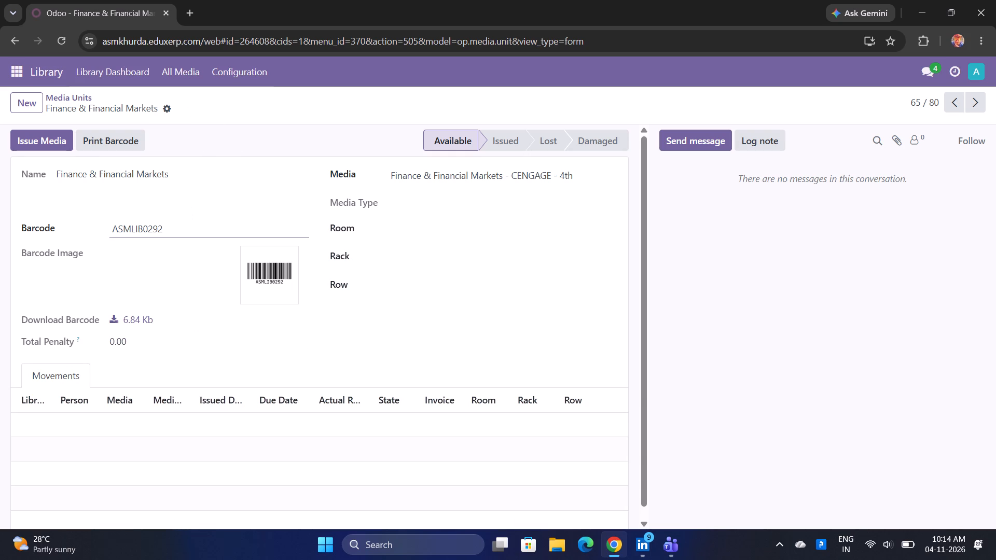
pyautogui.press('4')
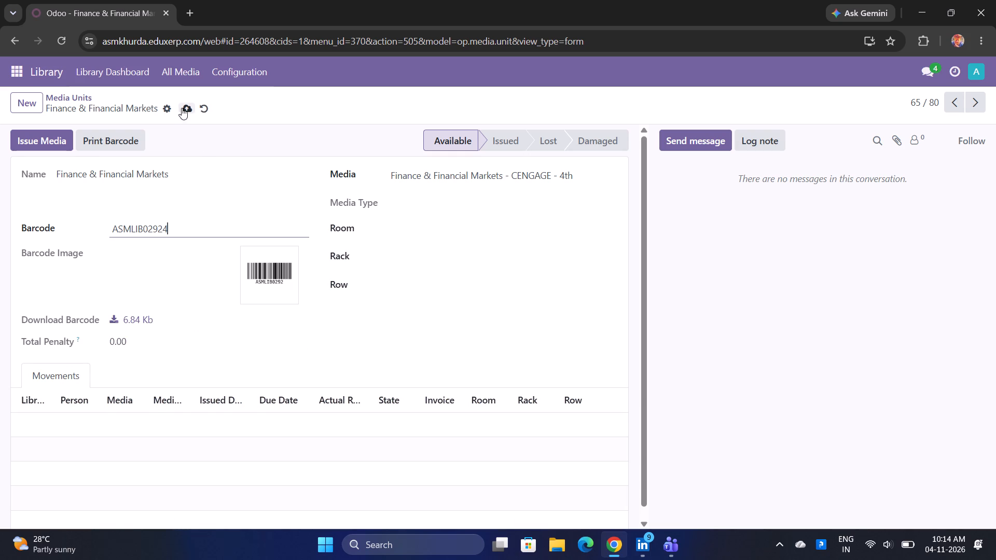
pyautogui.click(184, 107)
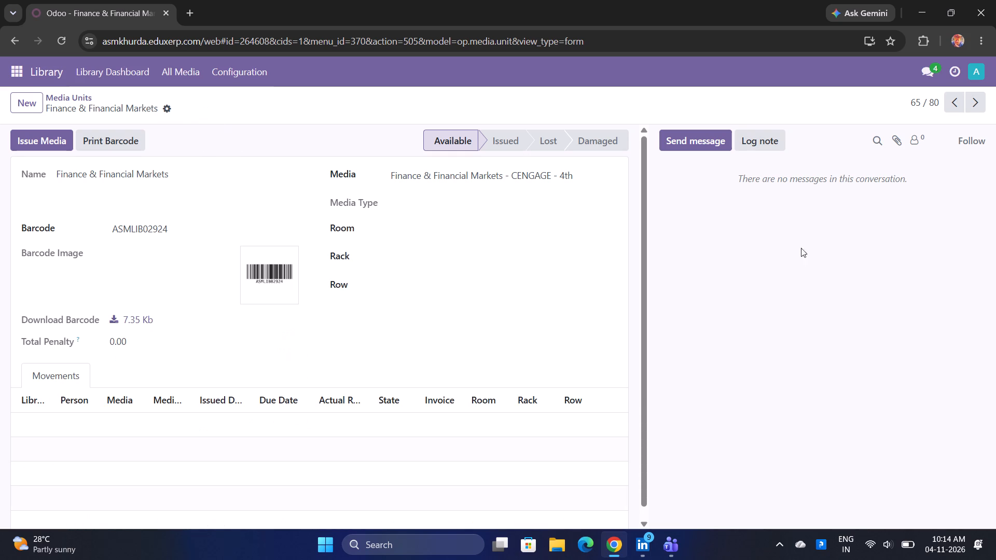
# For record 66, Finance & Financial Markets, generate the missing barcode image by saving the barcode as ASMLIB0293, and again as ASMLIB02932.
pyautogui.click(974, 100)
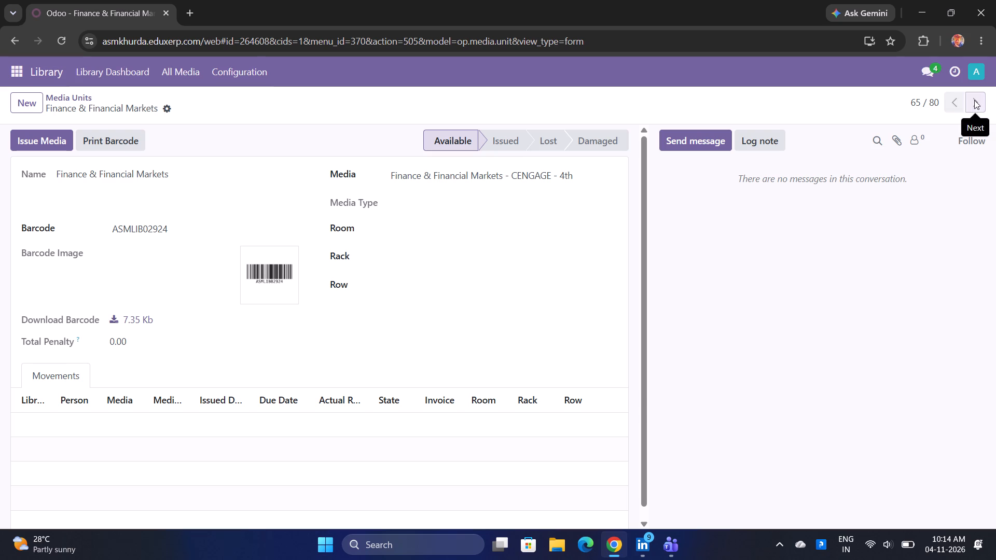
pyautogui.click(256, 230)
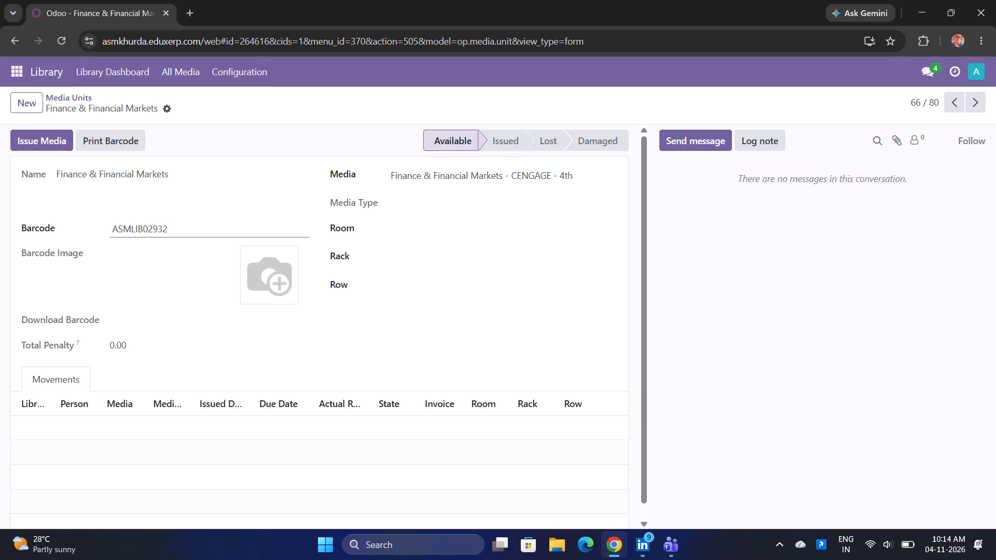
pyautogui.press('BackSpace')
pyautogui.click(186, 104)
pyautogui.click(201, 231)
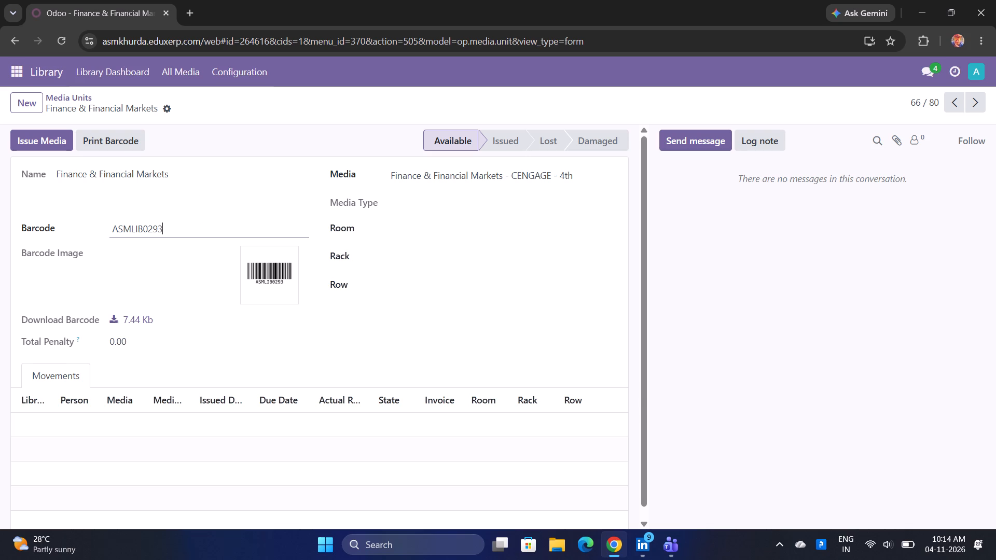
pyautogui.press('2')
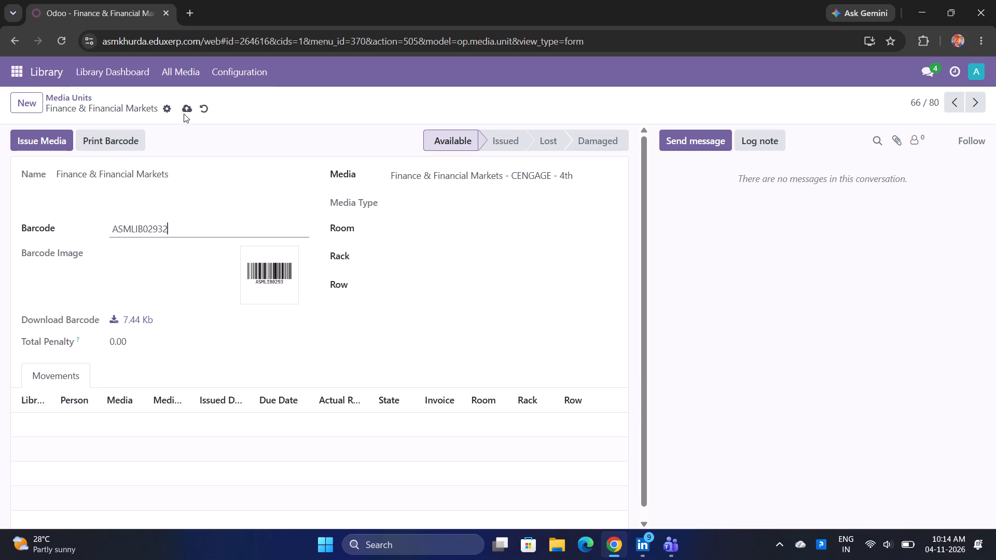
pyautogui.click(185, 104)
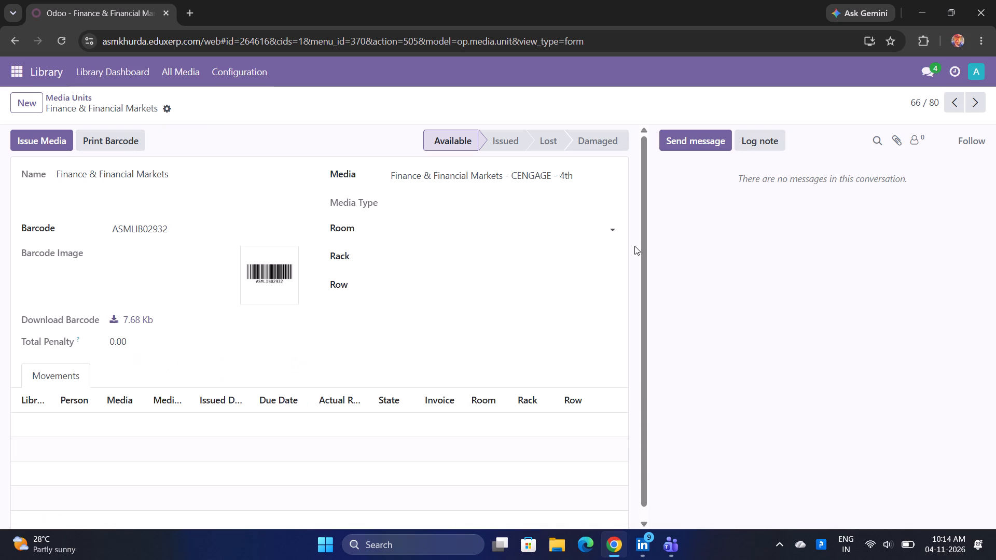
# For record 67, Finance & Financial Markets, generate the missing barcode image by saving the barcode as ASMLIB0293, and again as ASMLIB02931.
pyautogui.click(976, 101)
pyautogui.click(268, 221)
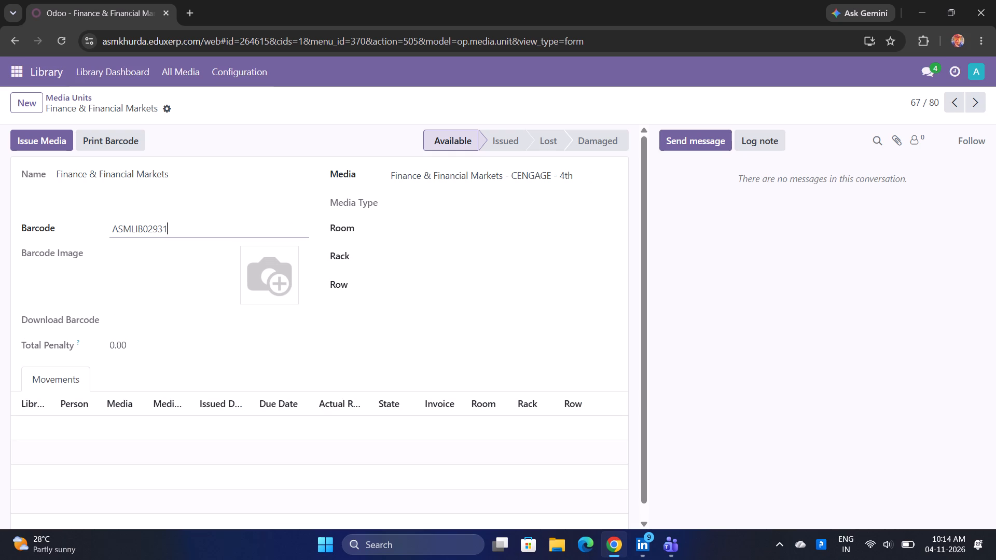
pyautogui.press('BackSpace')
pyautogui.click(189, 106)
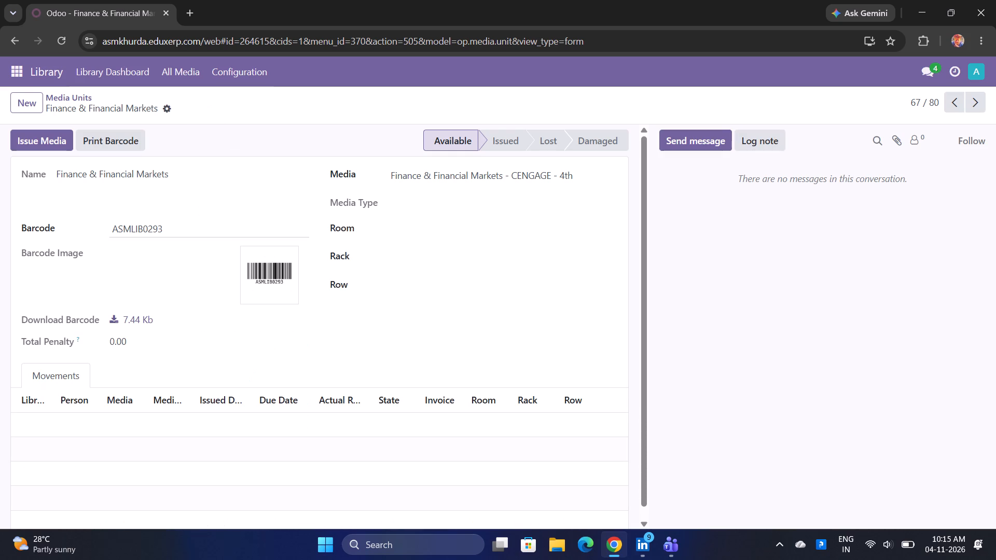
pyautogui.click(197, 227)
pyautogui.press('1')
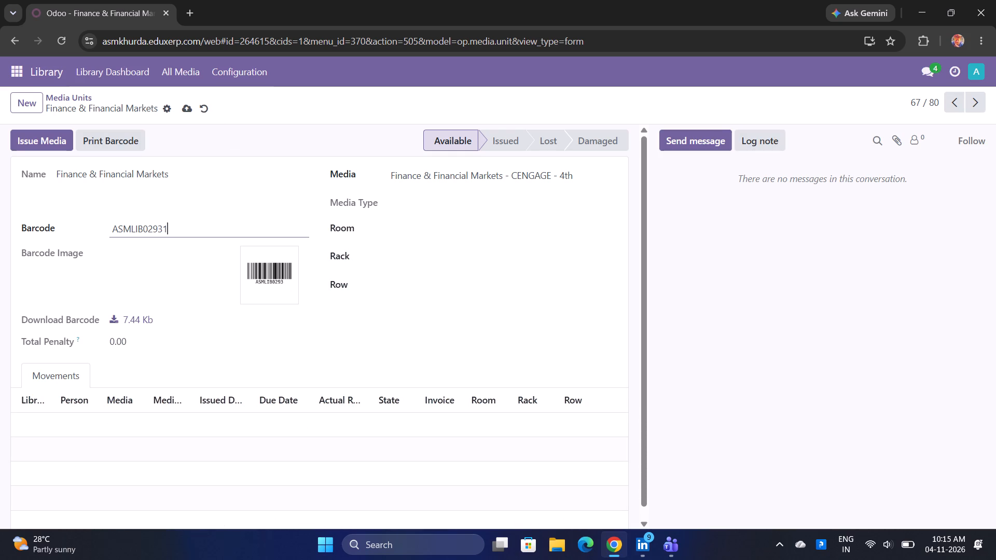
pyautogui.click(184, 106)
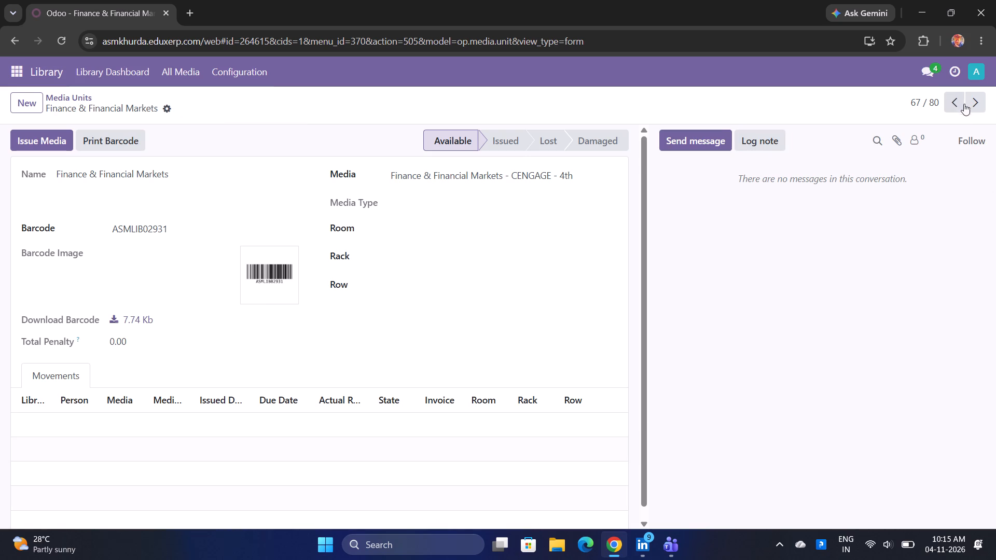
# For record 68, Finance & Financial Markets, generate the missing barcode image by saving the barcode as ASMLIB0292, and again as ASMLIB02923.
pyautogui.click(975, 97)
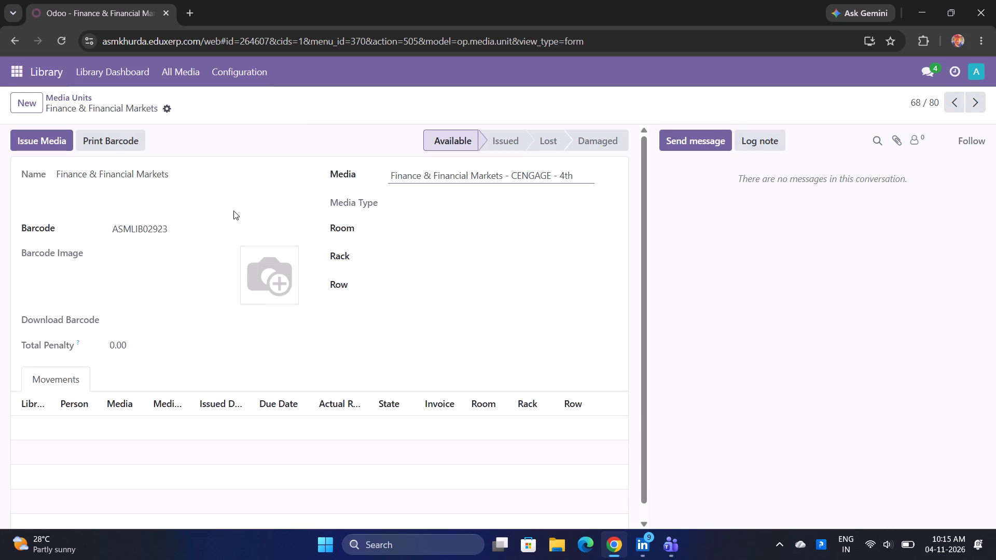
pyautogui.click(233, 226)
pyautogui.press('BackSpace')
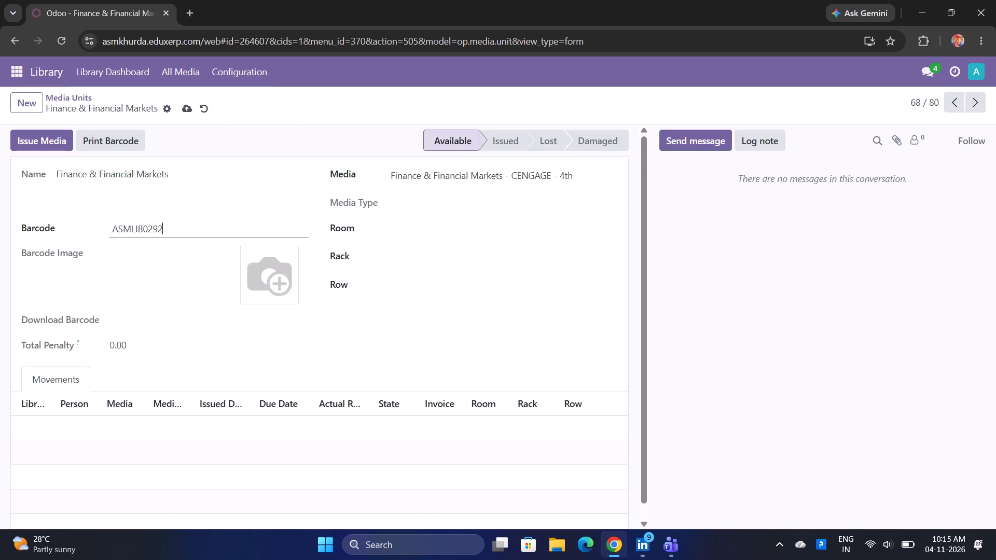
pyautogui.click(187, 105)
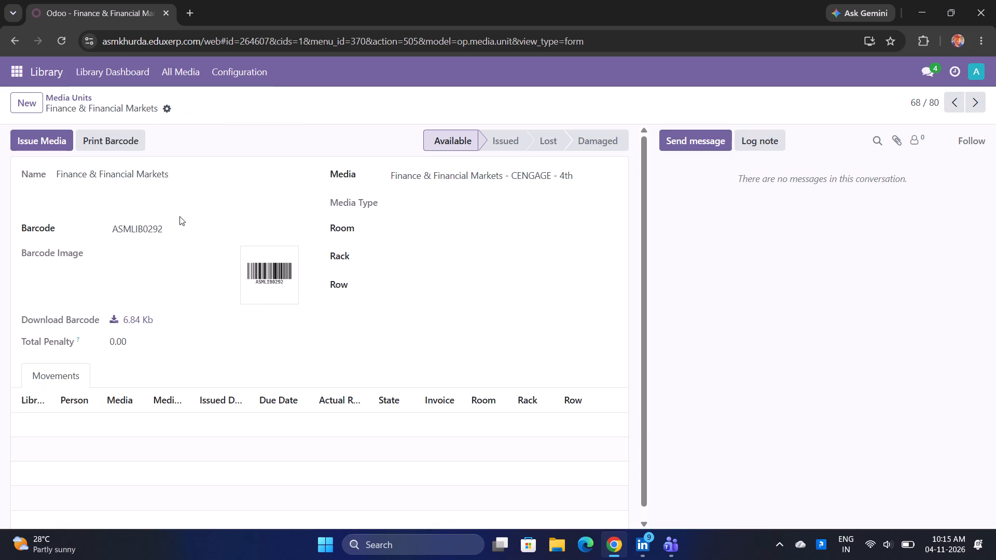
pyautogui.click(182, 231)
pyautogui.press('3')
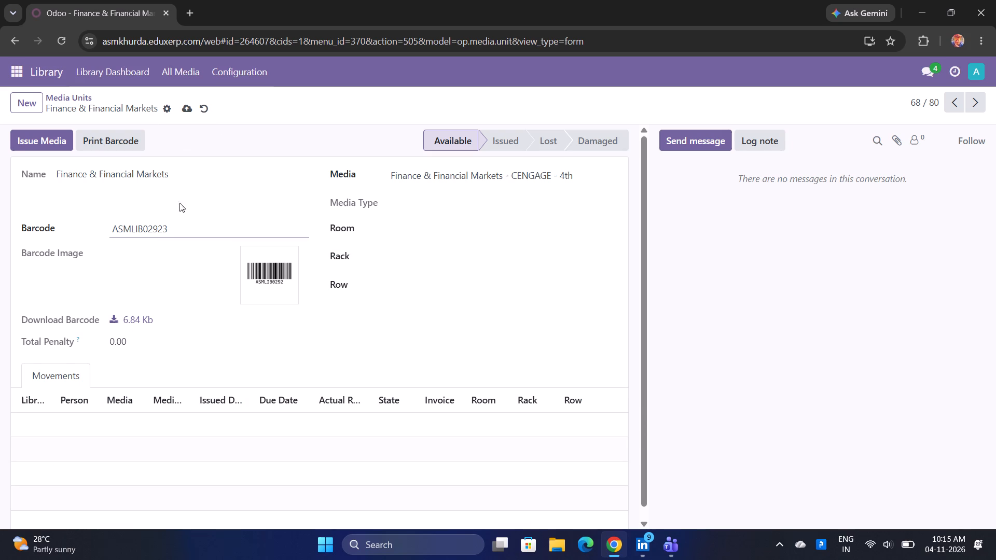
pyautogui.click(185, 107)
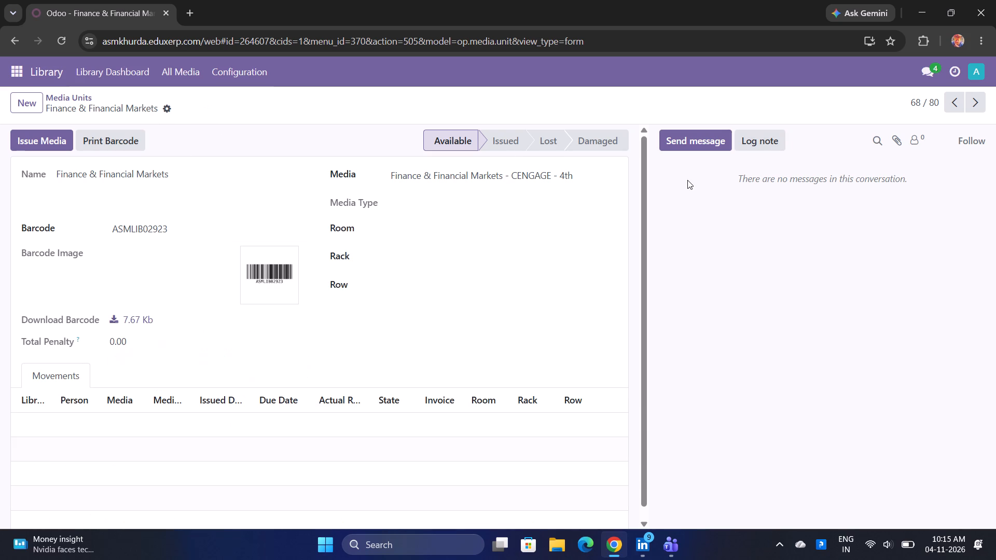
# For record 69, Finance & Financial Markets, generate the missing barcode image by saving the barcode as ASMLIB0292, and again as ASMLIB02925.
pyautogui.click(976, 101)
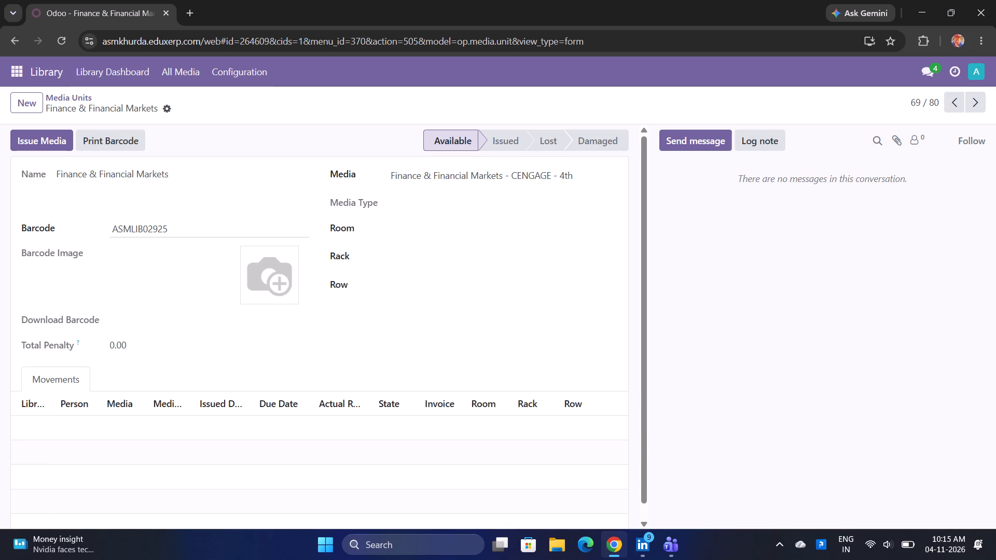
pyautogui.click(246, 227)
pyautogui.press('BackSpace')
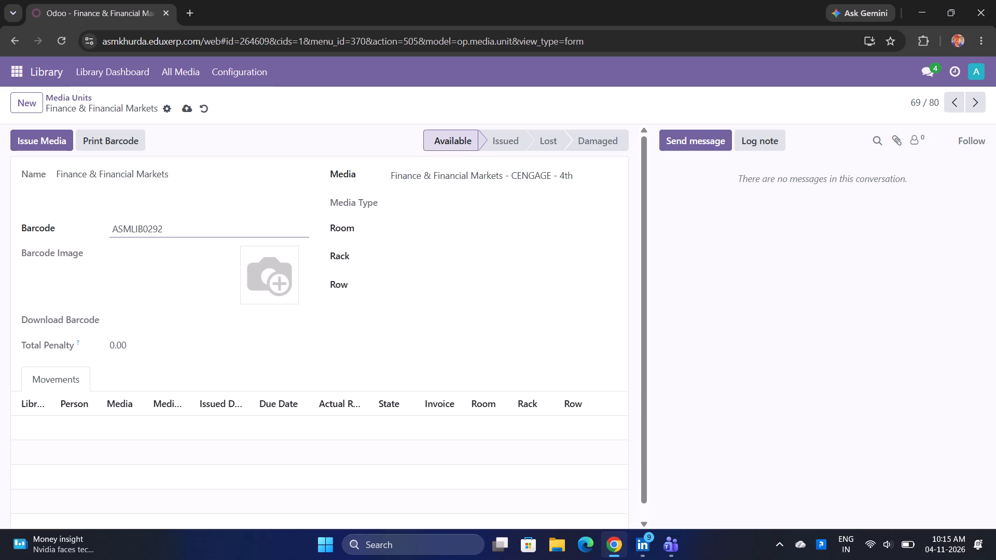
pyautogui.click(184, 107)
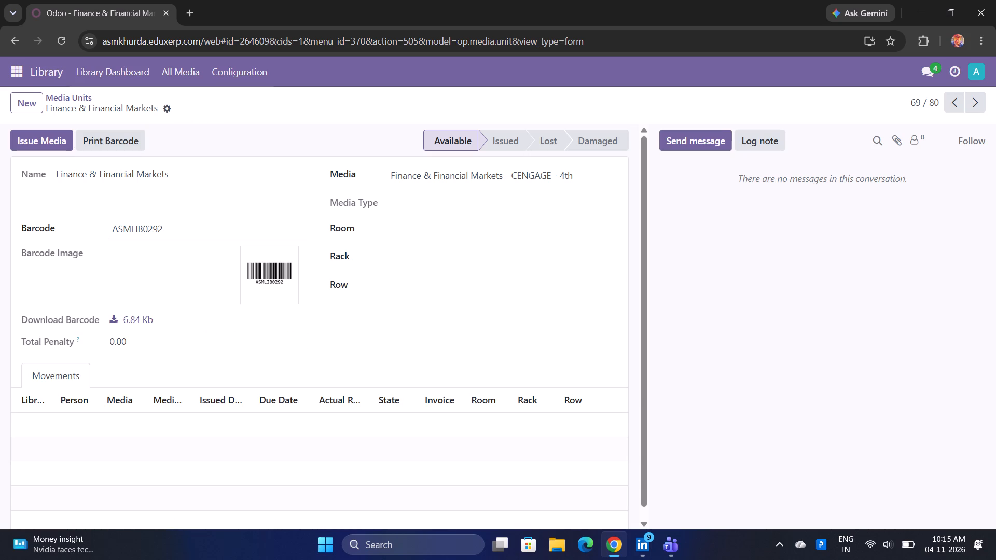
pyautogui.click(186, 226)
pyautogui.press('5')
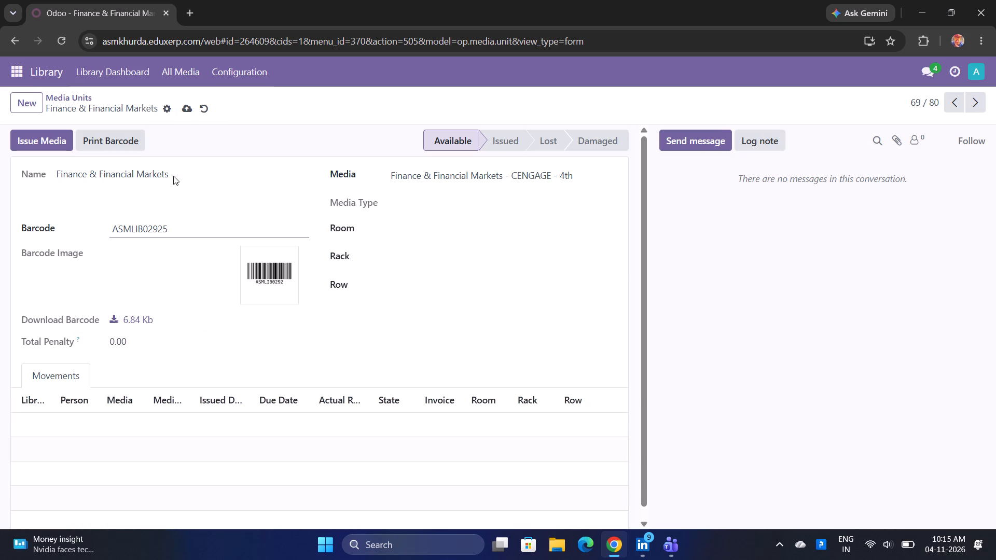
pyautogui.click(186, 105)
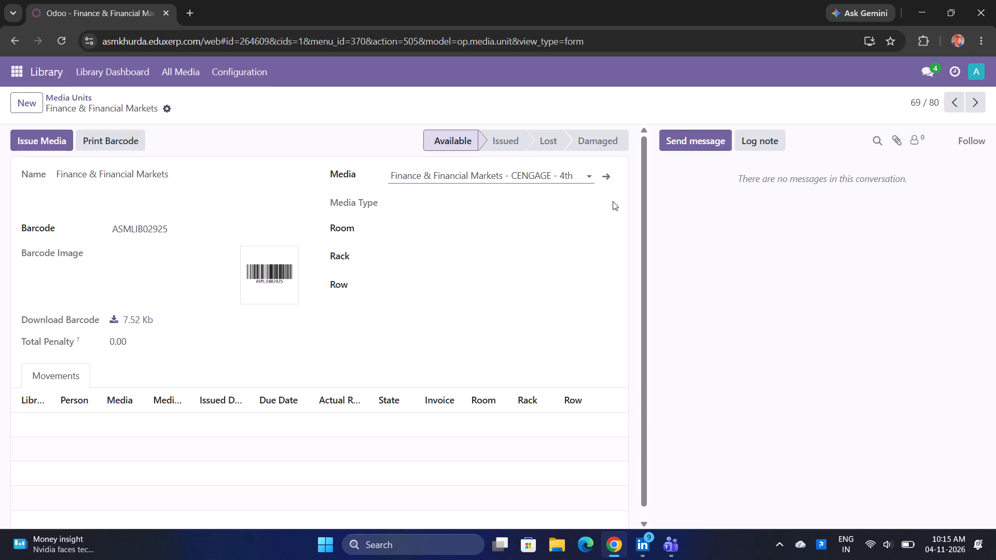
# For record 70, Finance & Financial Markets, generate the missing barcode image by saving the barcode as ASMLIB0292, and again as ASMLIB02926.
pyautogui.click(975, 100)
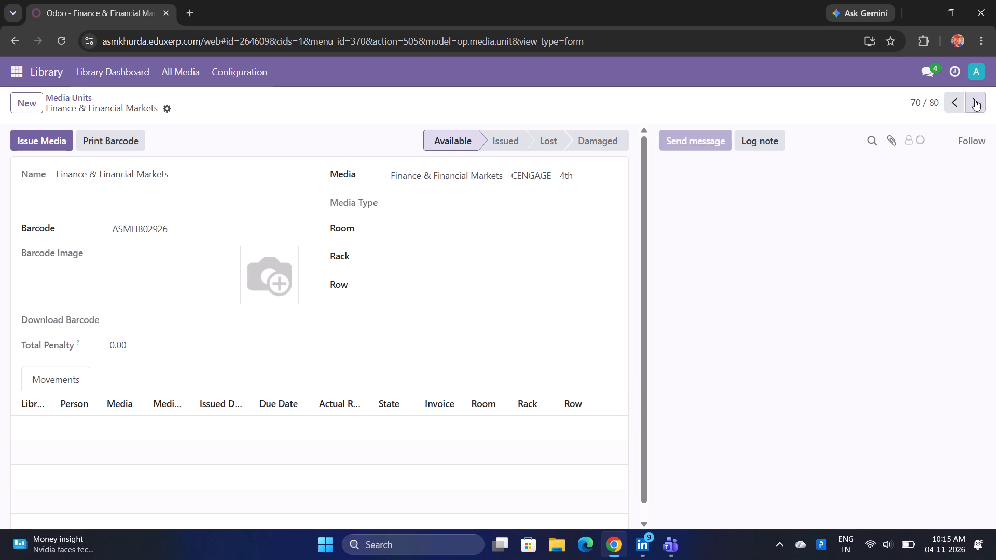
pyautogui.click(230, 231)
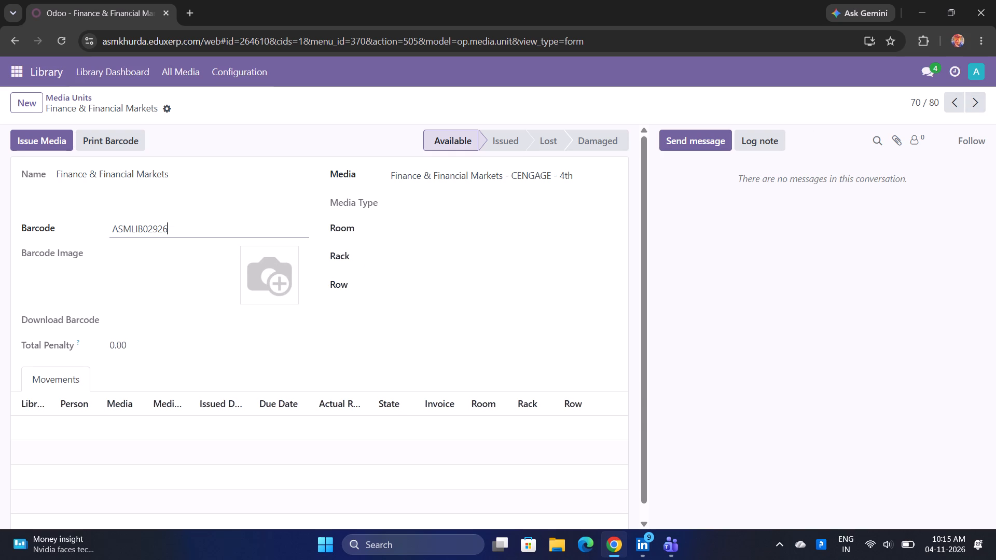
pyautogui.press('BackSpace')
pyautogui.click(186, 102)
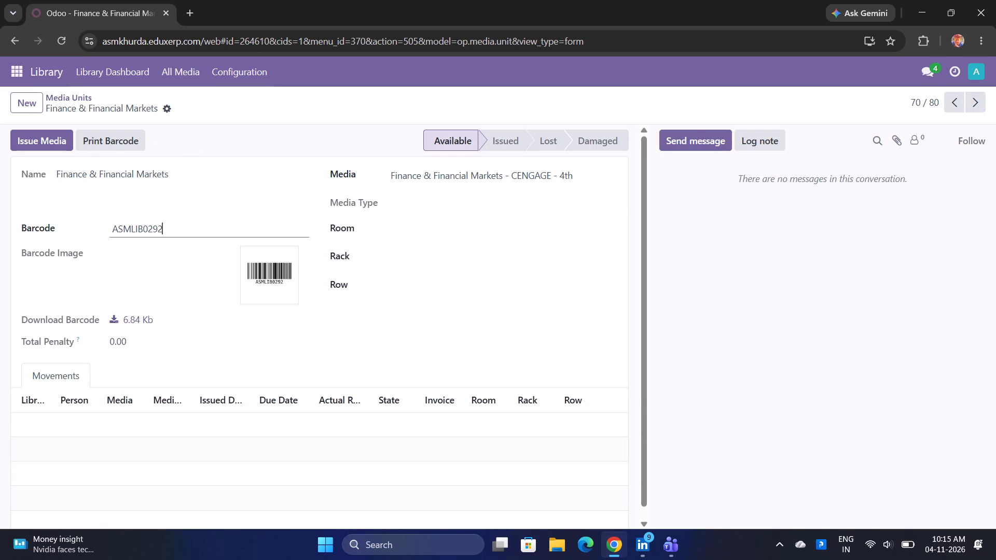
pyautogui.click(211, 230)
pyautogui.press('6')
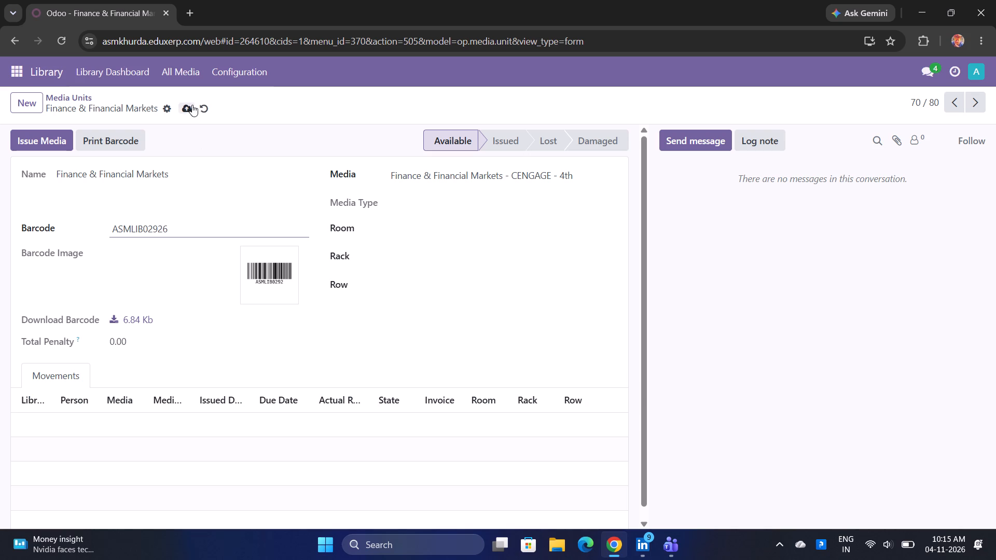
pyautogui.click(188, 106)
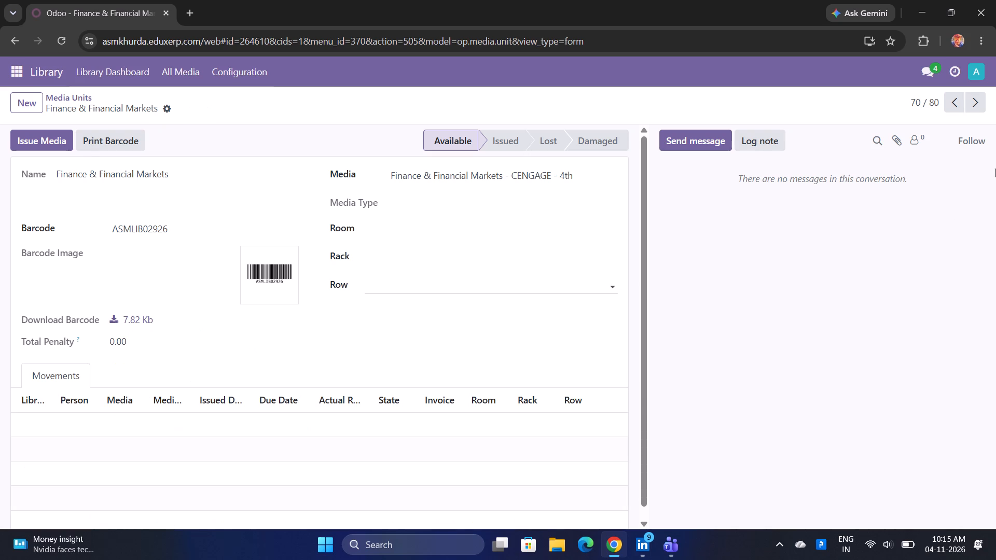
# For record 71, Finance & Financial Markets, generate the missing barcode image by saving the barcode as ASMLIB0292, and again as ASMLIB02927.
pyautogui.click(977, 92)
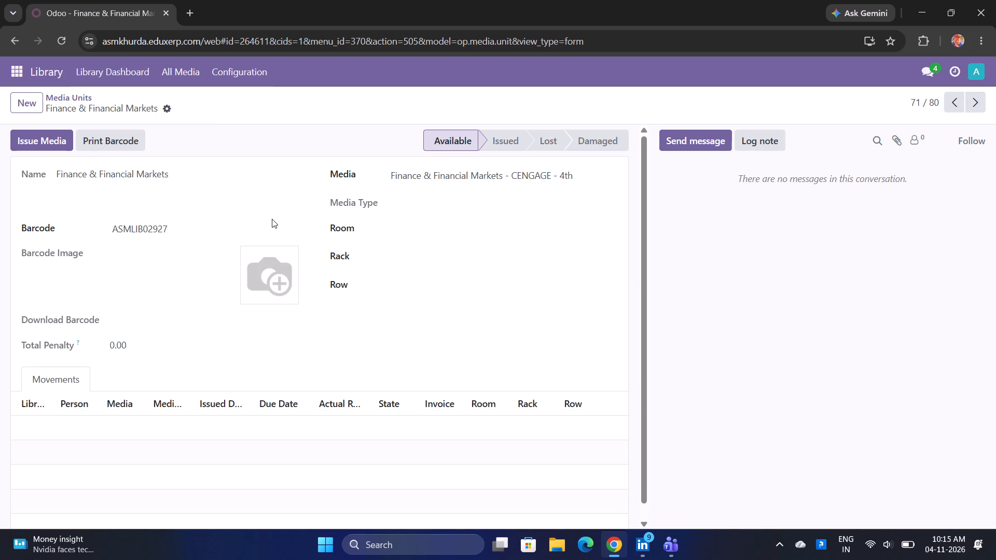
pyautogui.moveTo(272, 219); pyautogui.dragTo(272, 227)
pyautogui.click(272, 227)
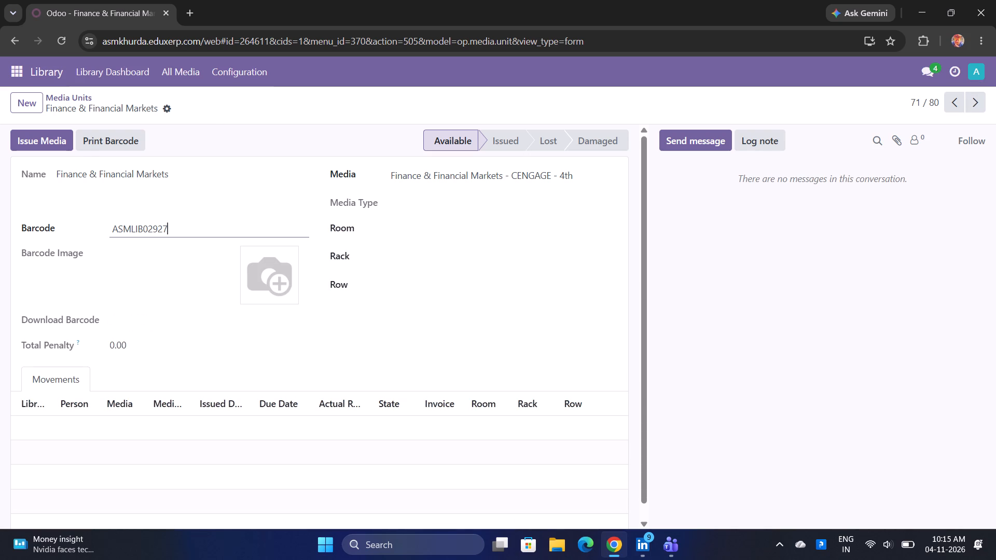
pyautogui.press('BackSpace')
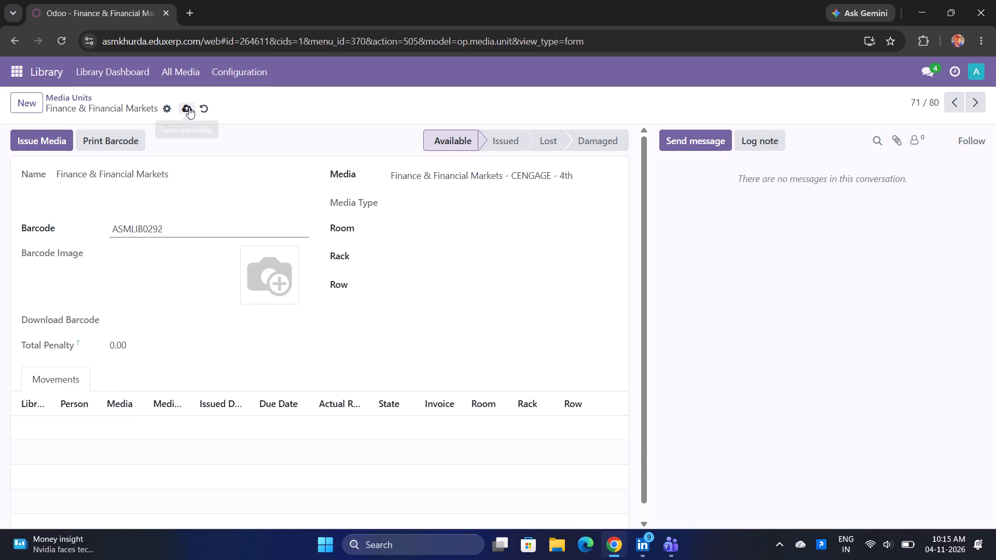
pyautogui.click(189, 107)
pyautogui.click(201, 228)
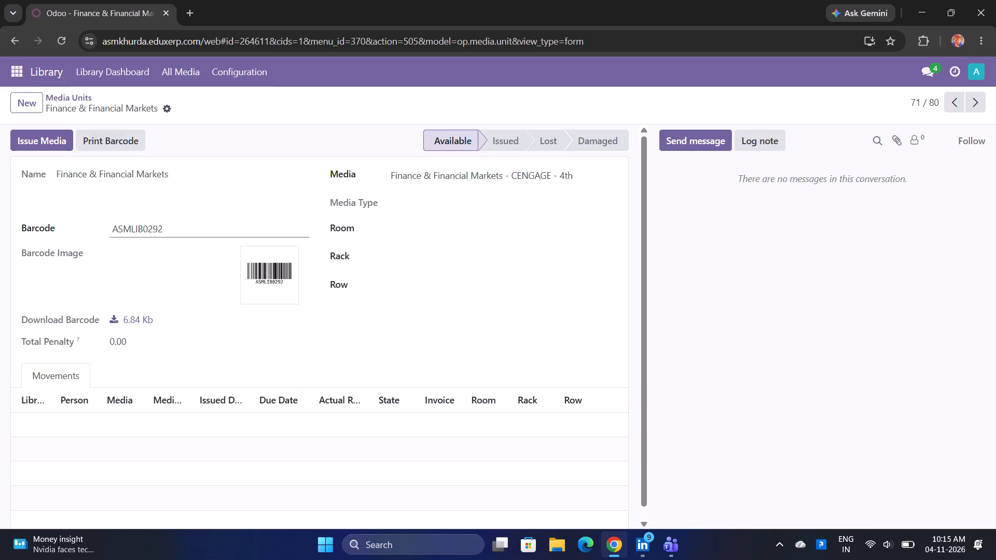
pyautogui.press('7')
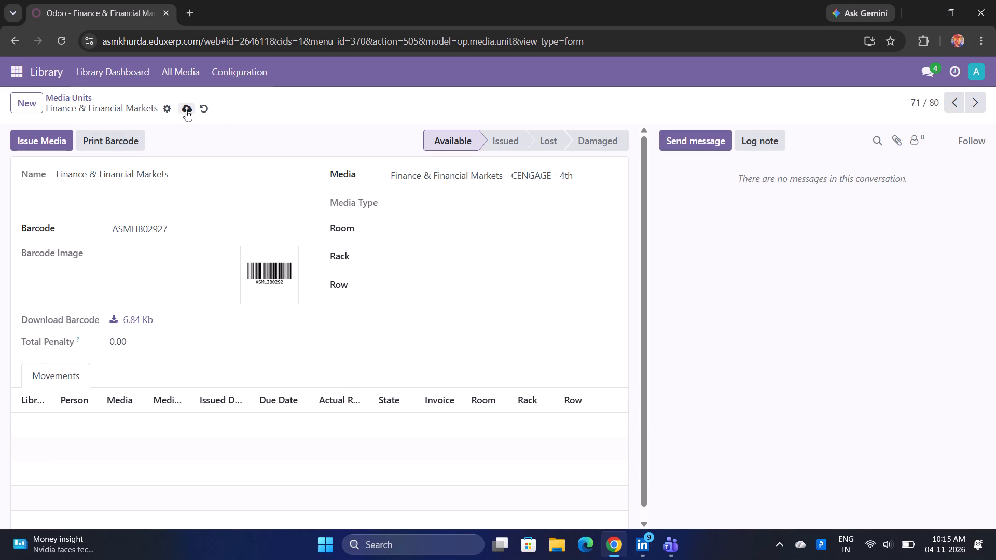
pyautogui.click(186, 105)
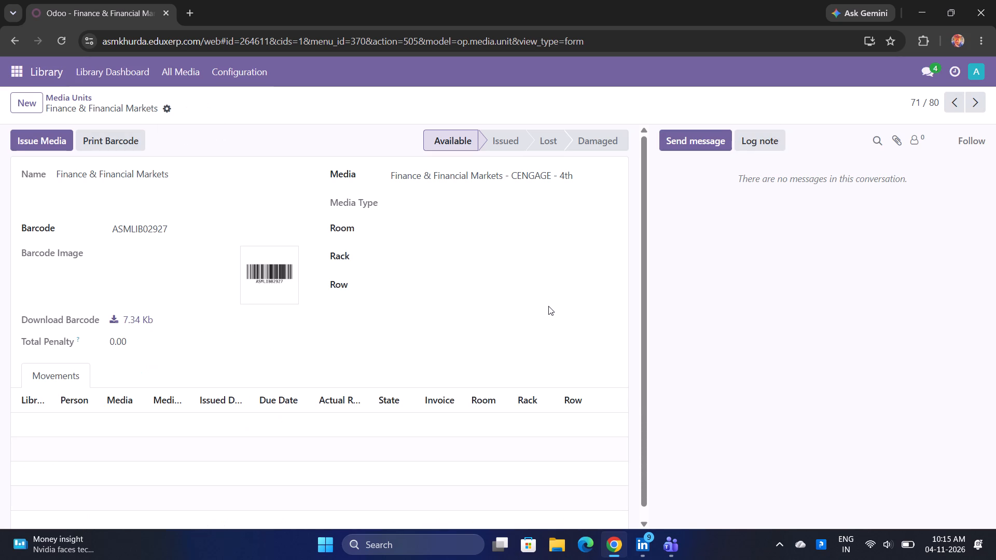
# For record 72, Finance & Financial Markets, generate the missing barcode image by saving the barcode as ASMLIB0292, and again as ASMLIB02928.
pyautogui.click(976, 99)
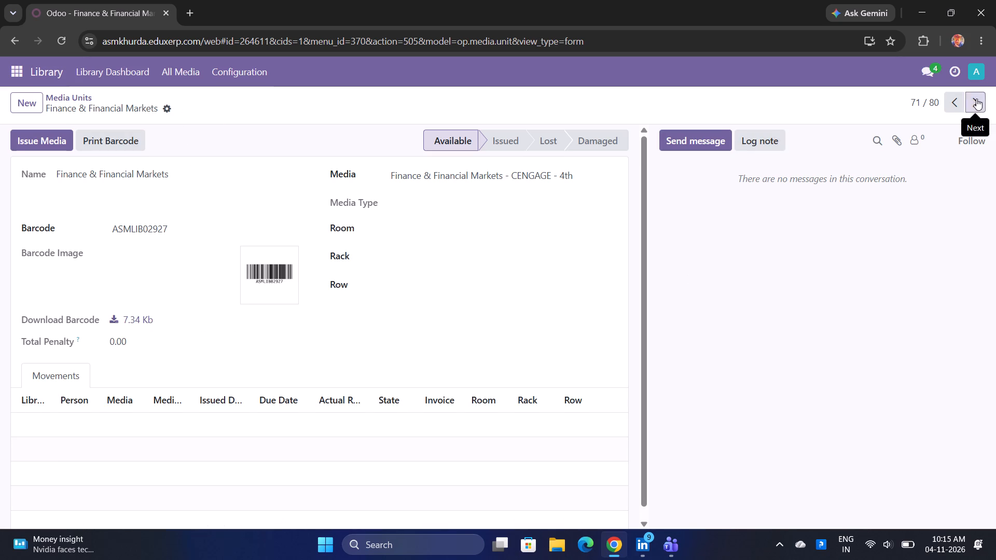
pyautogui.click(268, 233)
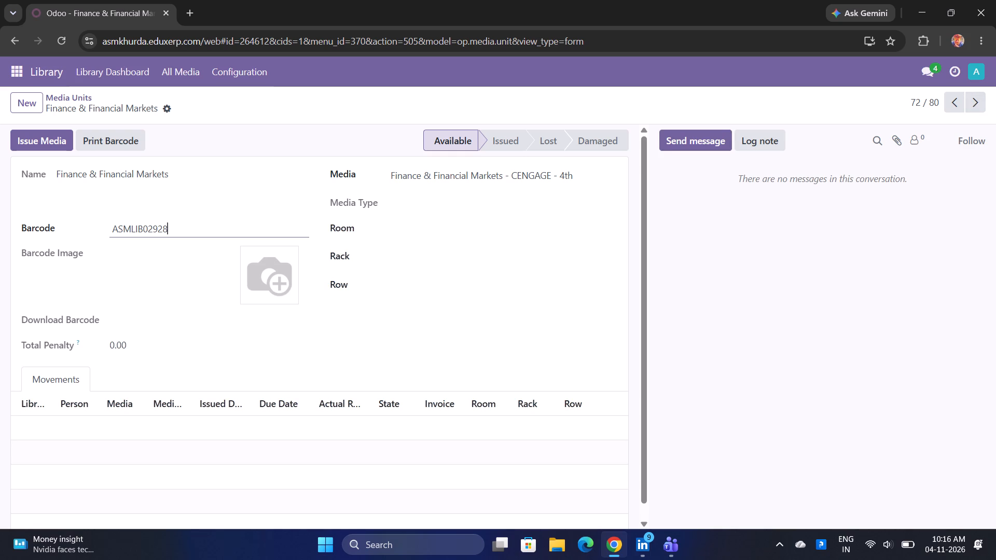
pyautogui.press('BackSpace')
pyautogui.click(183, 104)
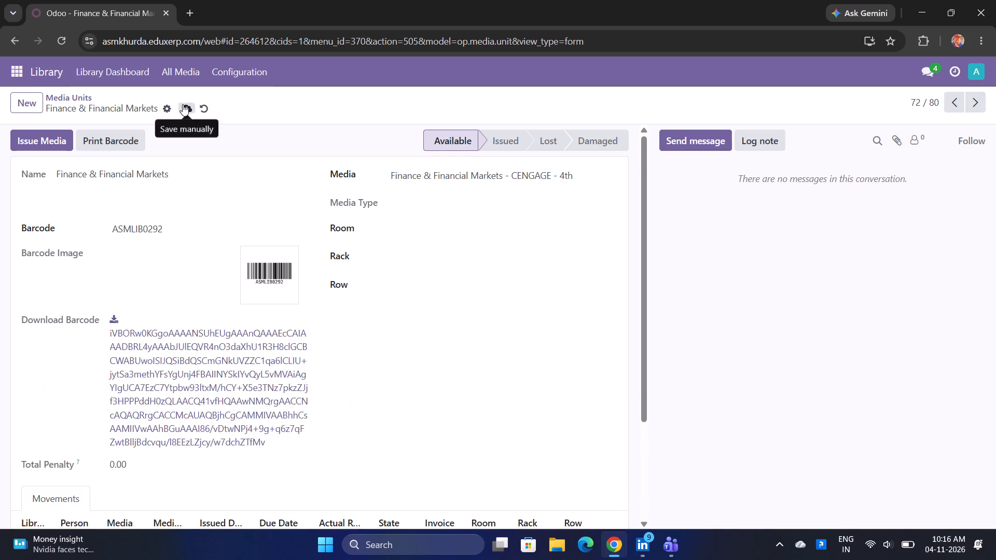
pyautogui.click(191, 238)
pyautogui.click(195, 229)
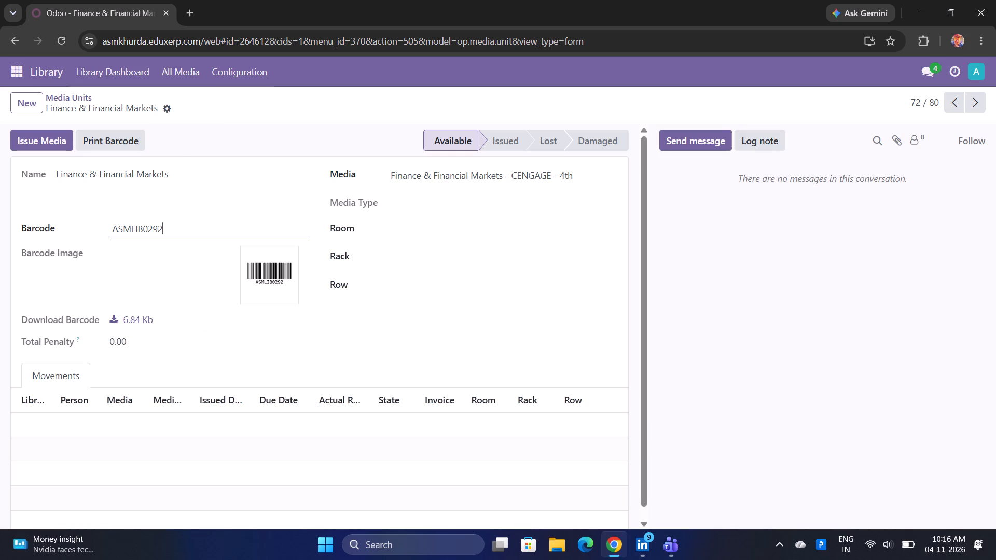
pyautogui.press('8')
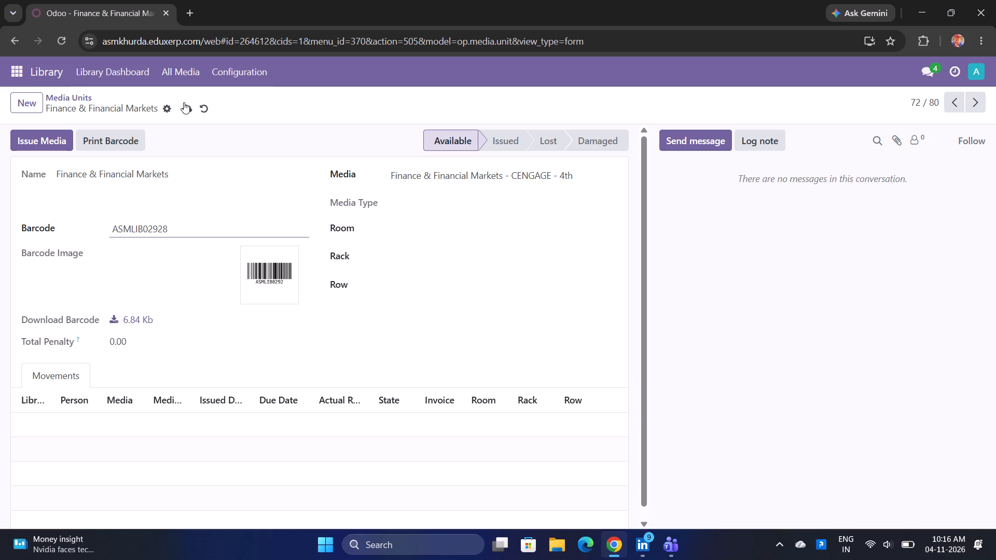
pyautogui.click(187, 106)
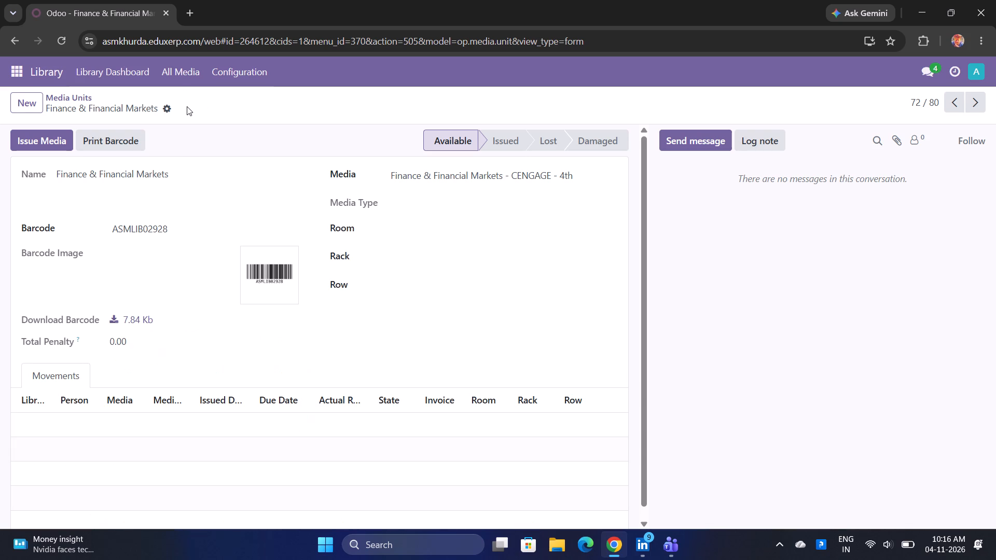
# For record 73, Finance & Financial Markets, generate the missing barcode image by saving the barcode as ASMLIB0293, and again as ASMLIB02930.
pyautogui.click(974, 101)
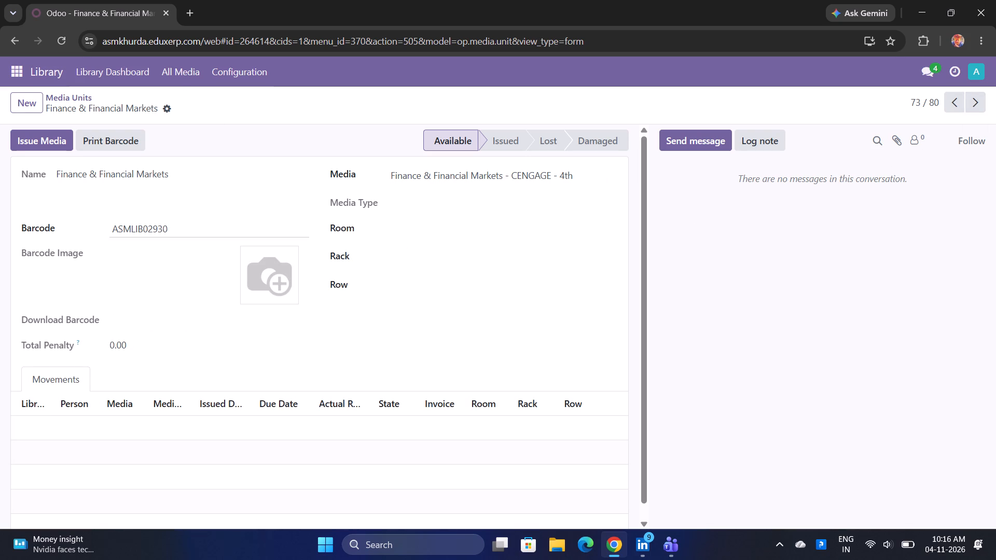
pyautogui.click(238, 233)
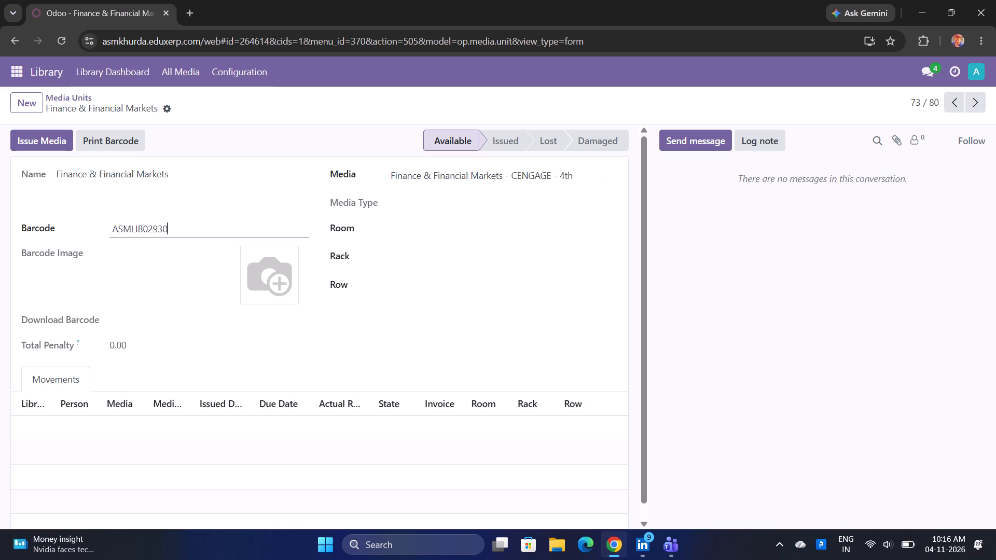
pyautogui.press('BackSpace')
pyautogui.click(186, 108)
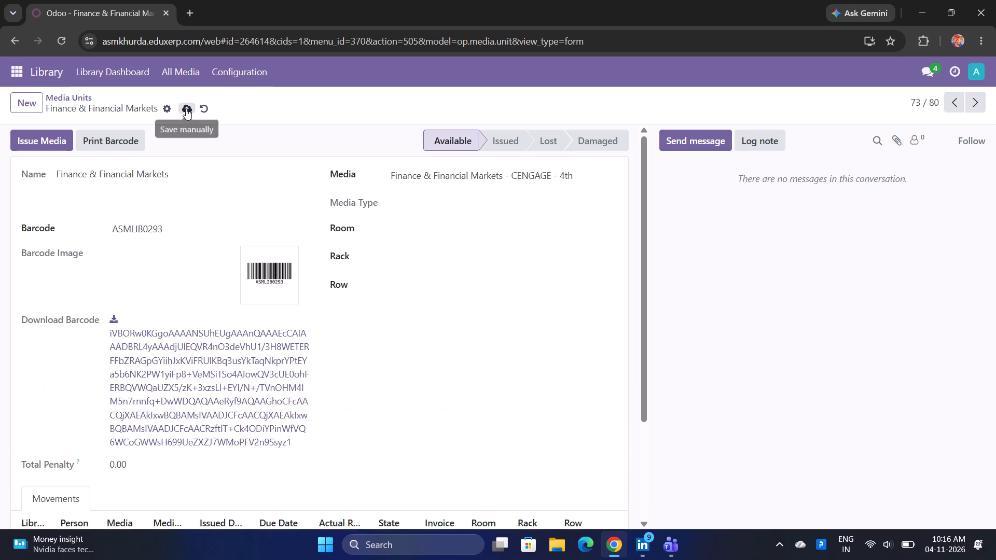
pyautogui.click(183, 230)
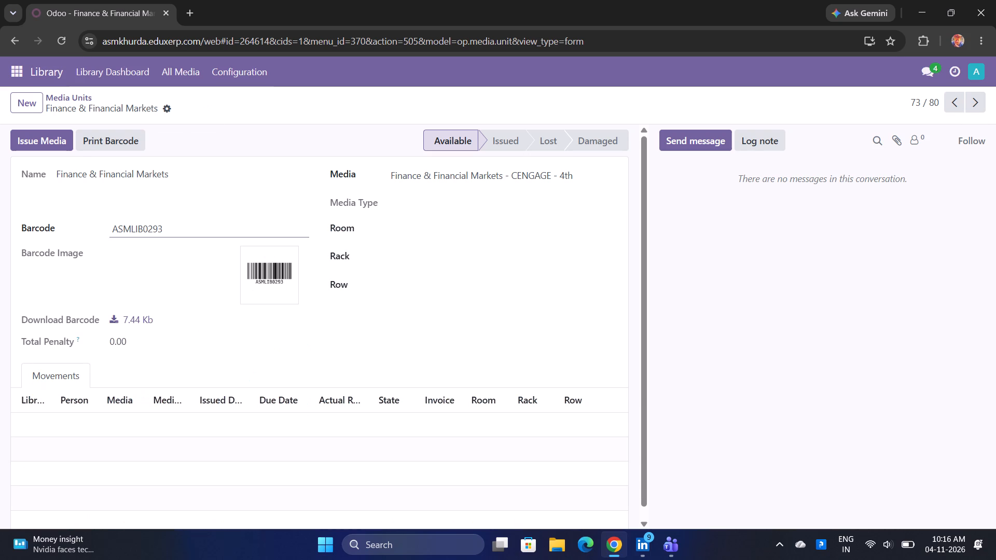
pyautogui.press('0')
pyautogui.click(186, 106)
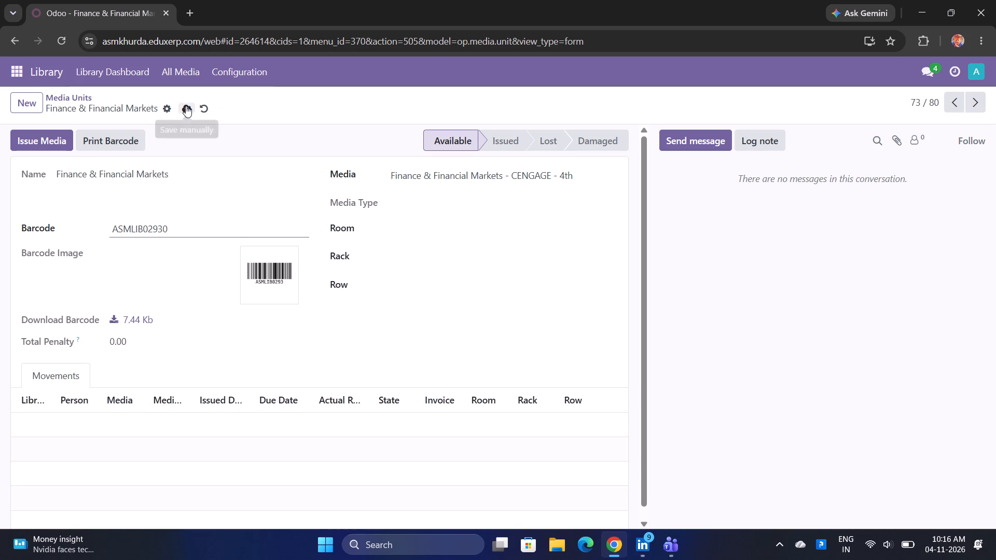
# For record 74, Finance & Financial Markets, generate the missing barcode image by saving the barcode as ASMLIB0292, and again as ASMLIB02929.
pyautogui.click(975, 101)
pyautogui.click(216, 229)
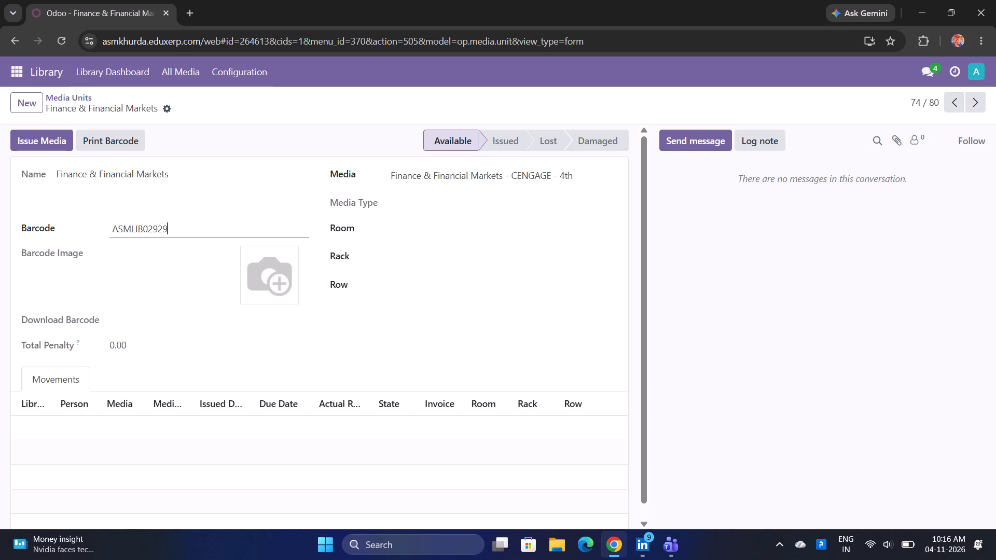
pyautogui.press('BackSpace')
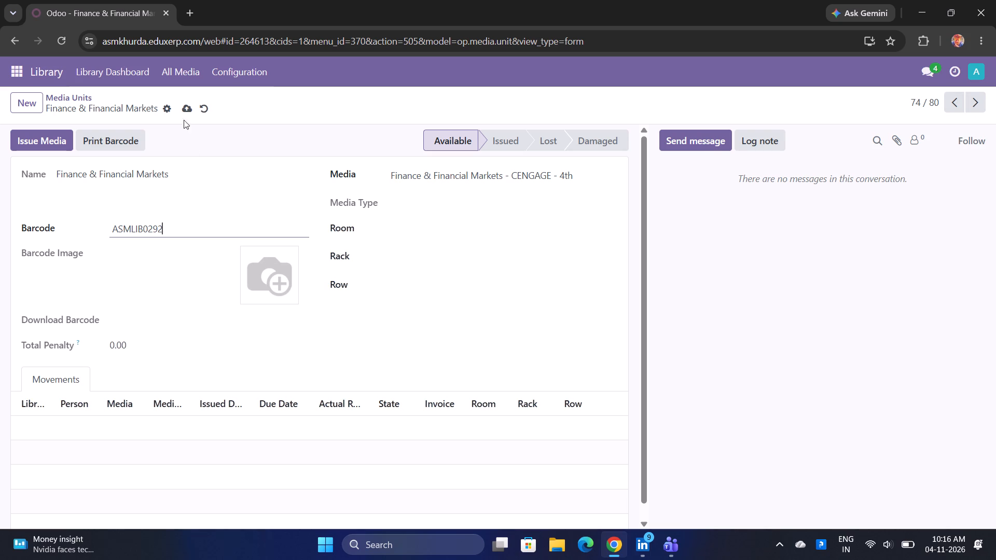
pyautogui.click(184, 109)
pyautogui.click(190, 221)
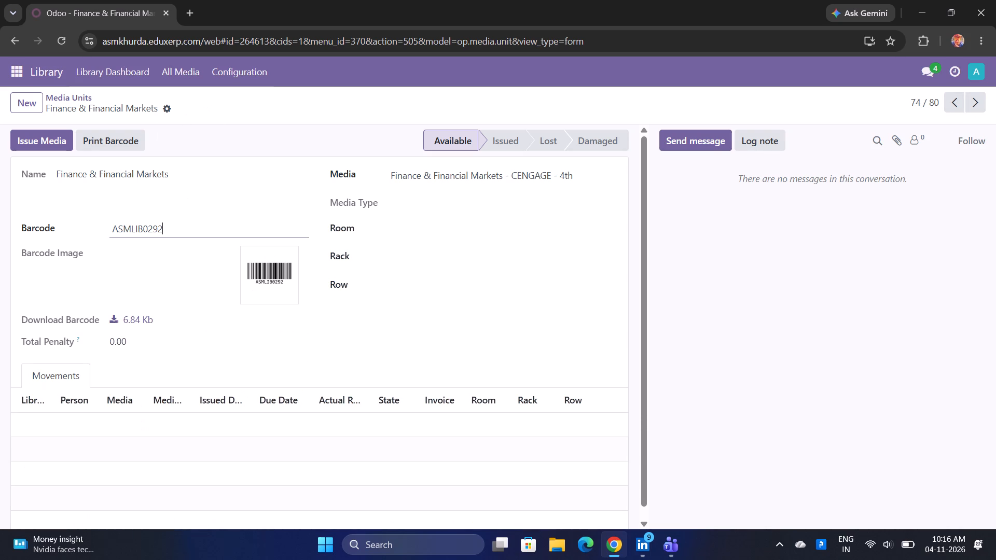
pyautogui.press('9')
pyautogui.click(182, 108)
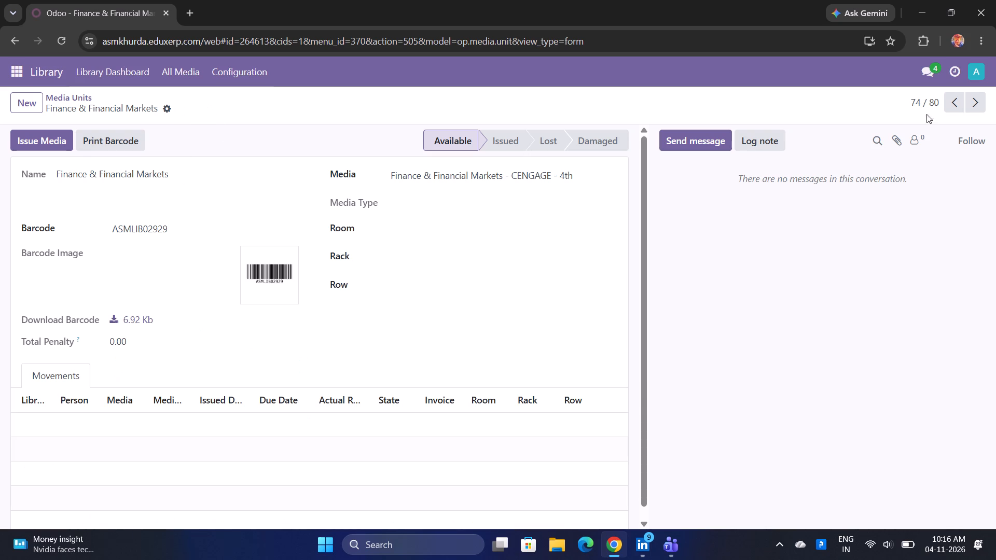
# For record 75, Financial Accounging, generate the missing barcode image by saving the barcode as ASMLIB0212, and again as ASMLIB02128.
pyautogui.click(977, 103)
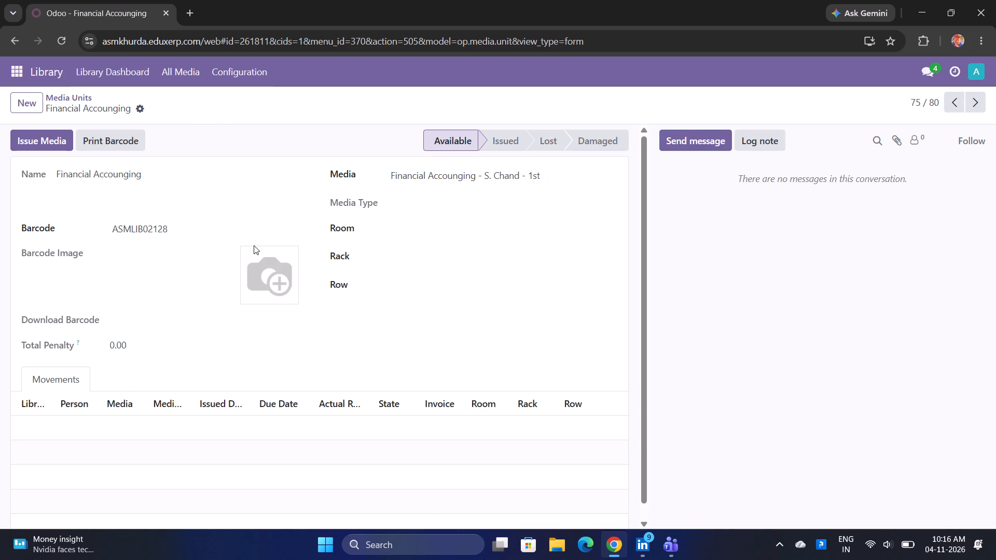
pyautogui.click(247, 233)
pyautogui.press('BackSpace')
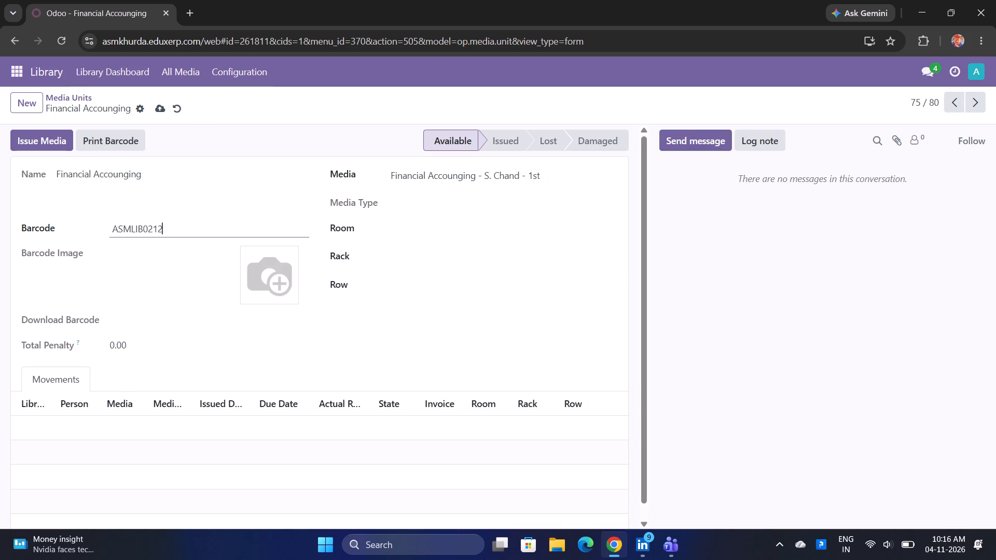
pyautogui.click(161, 105)
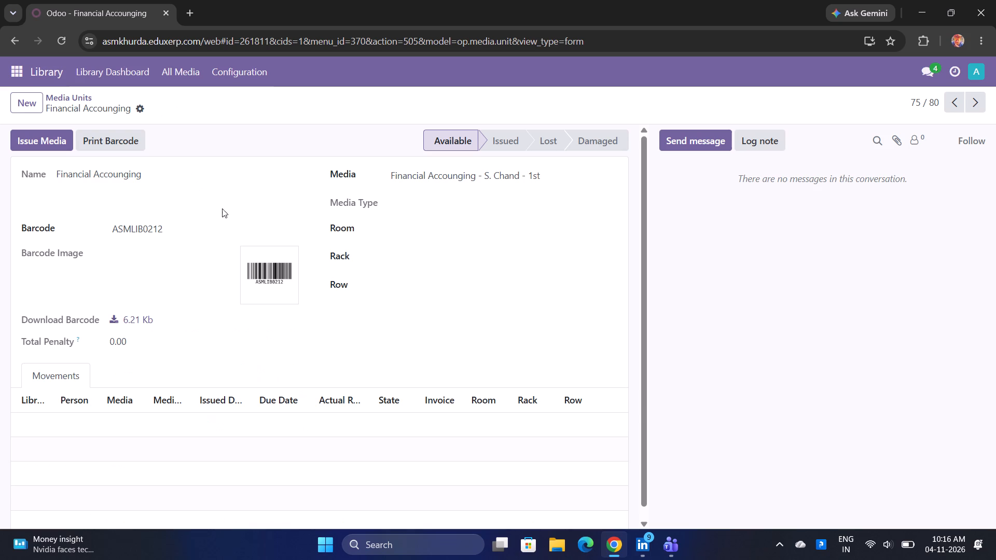
pyautogui.click(236, 225)
pyautogui.press('8')
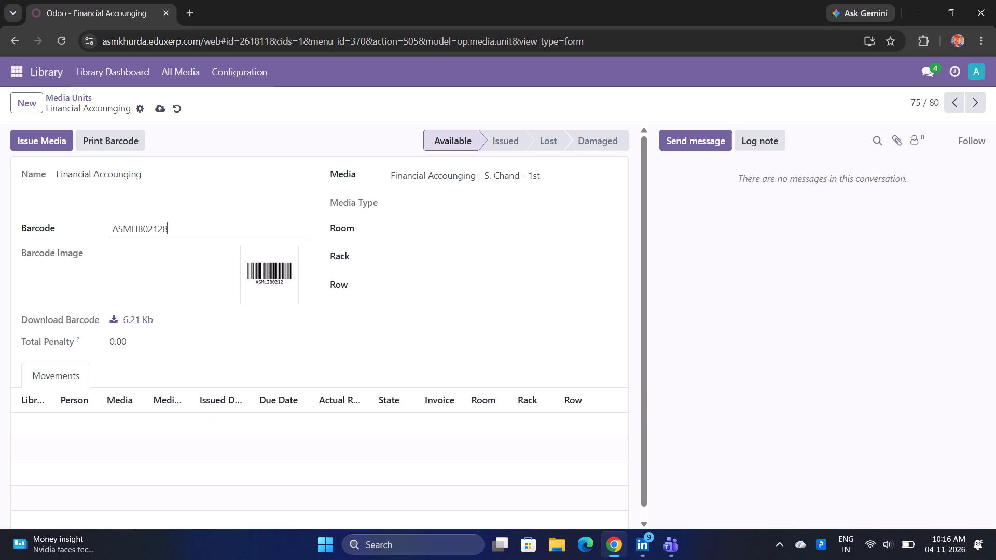
pyautogui.click(159, 107)
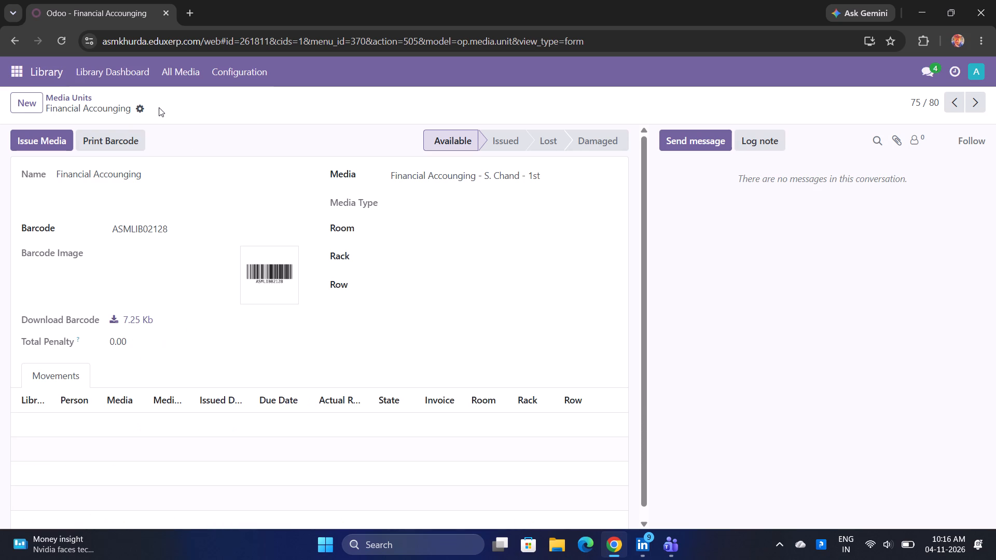
# For record 76, Financial Accounging, generate the missing barcode image by saving the barcode as ASMLIB0212, and again as ASMLIB02129.
pyautogui.click(976, 96)
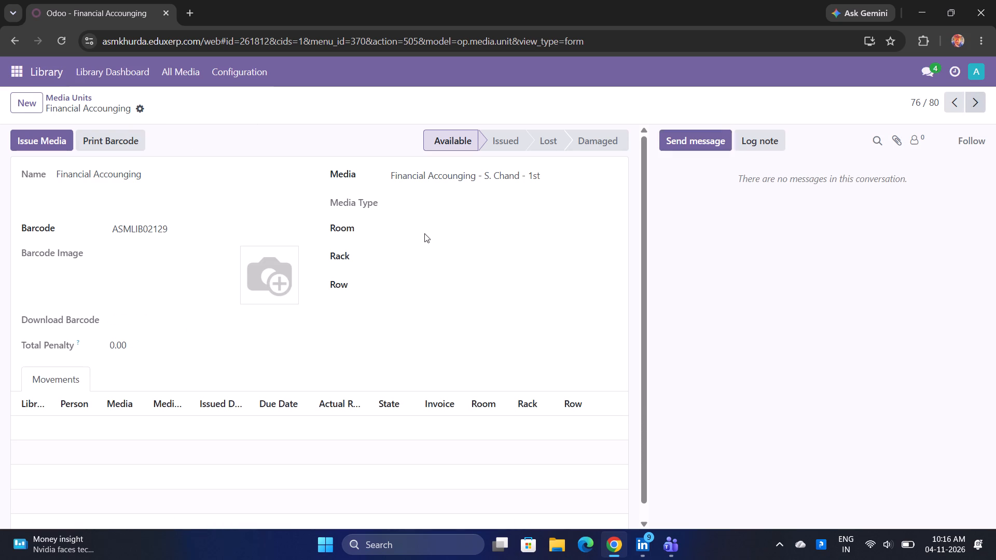
pyautogui.click(216, 232)
pyautogui.press('BackSpace')
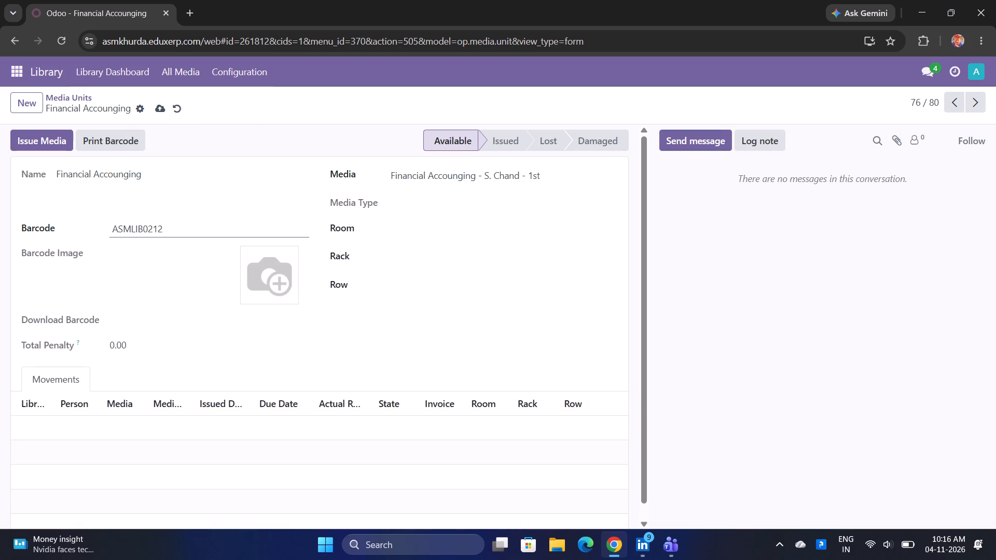
pyautogui.click(158, 107)
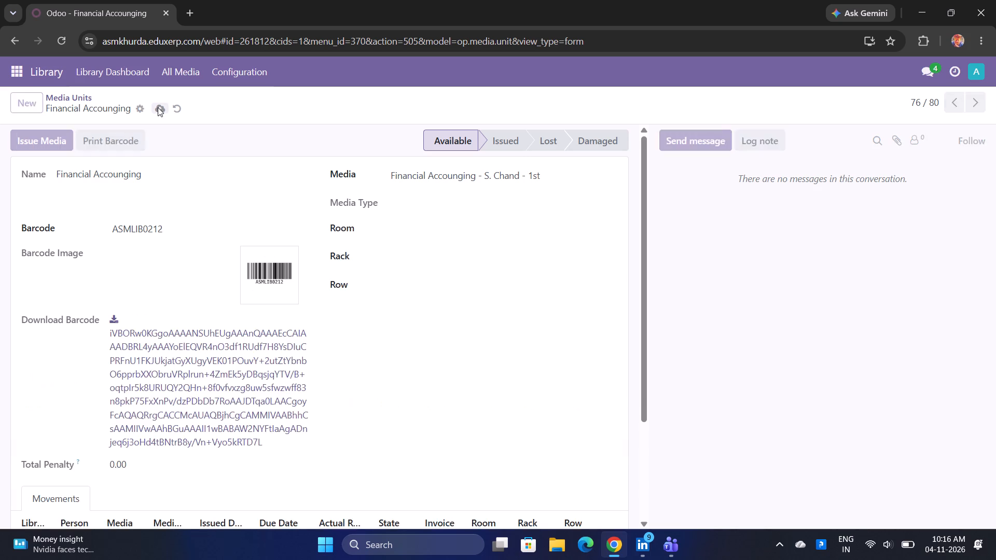
pyautogui.click(208, 234)
pyautogui.press('9')
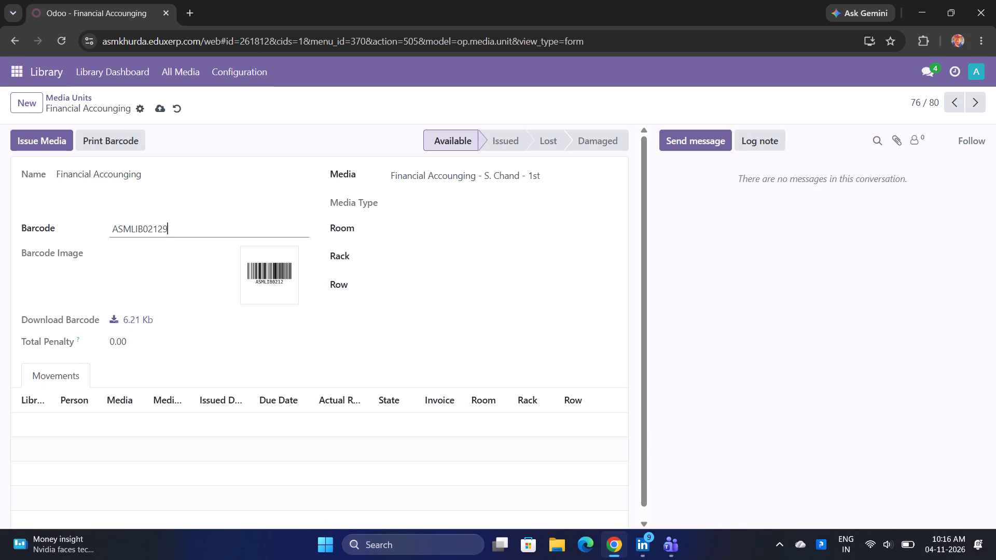
pyautogui.doubleClick(158, 106)
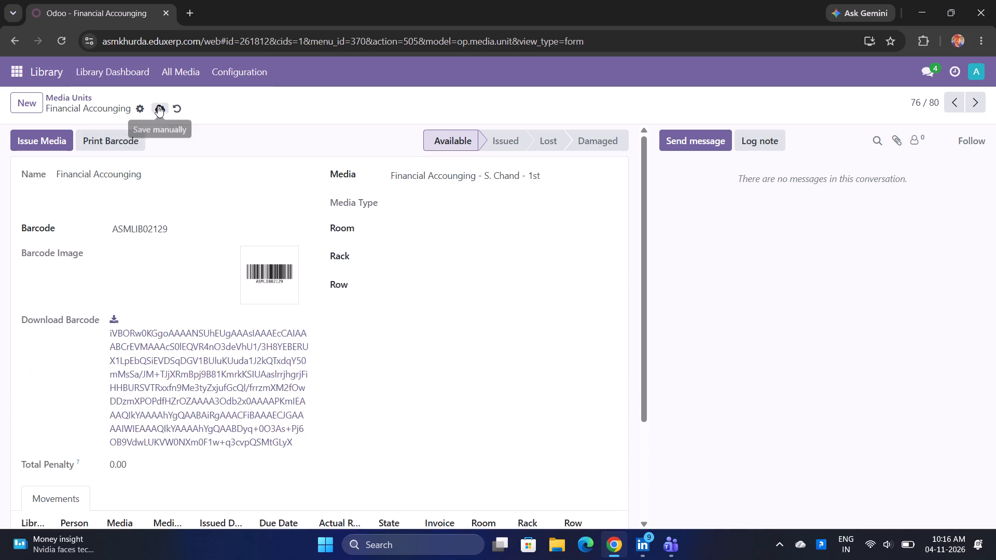
# For record 77, Financial Accounging, generate the missing barcode image by saving the barcode as ASMLIB0213, and again as ASMLIB02130.
pyautogui.click(975, 95)
pyautogui.click(259, 226)
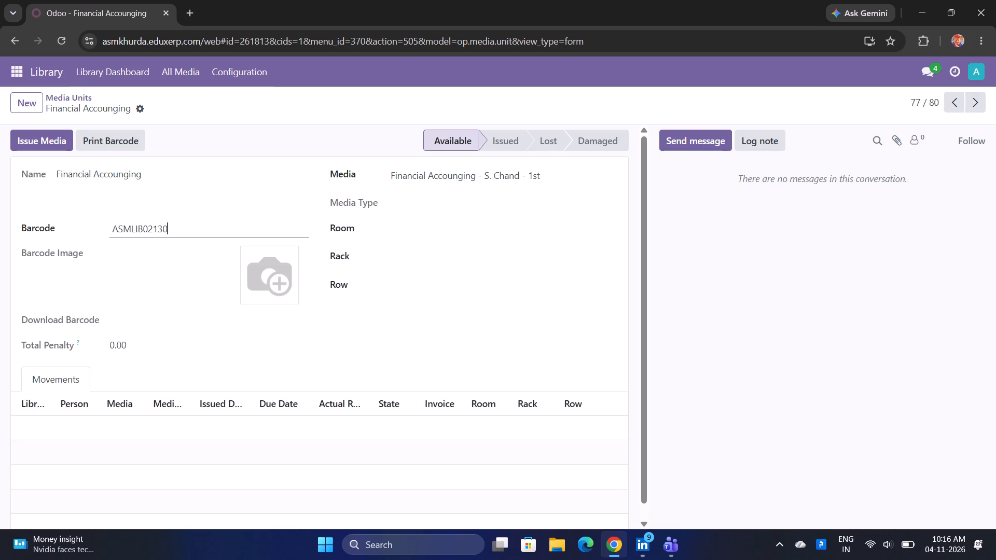
pyautogui.press('BackSpace')
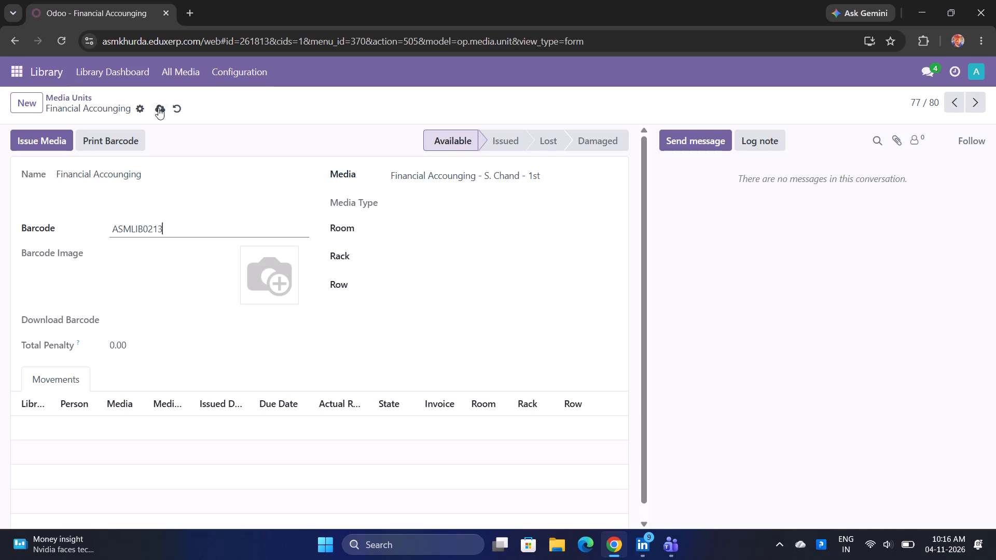
pyautogui.click(158, 106)
pyautogui.click(185, 236)
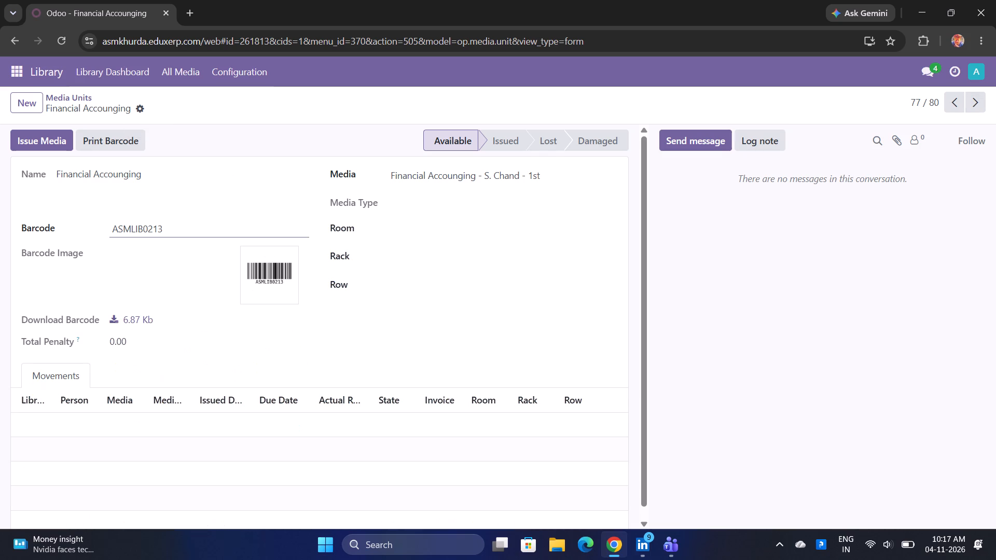
pyautogui.press('0')
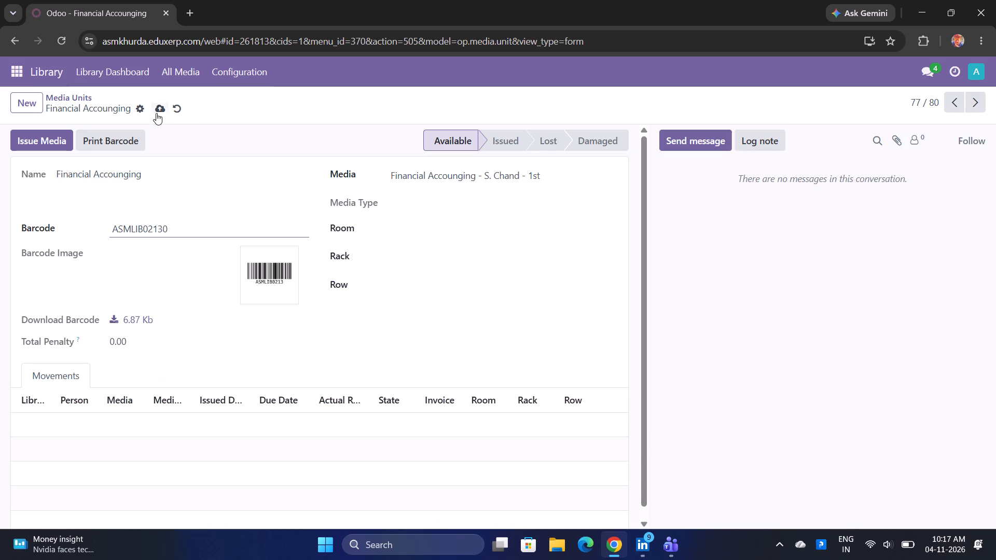
pyautogui.click(158, 105)
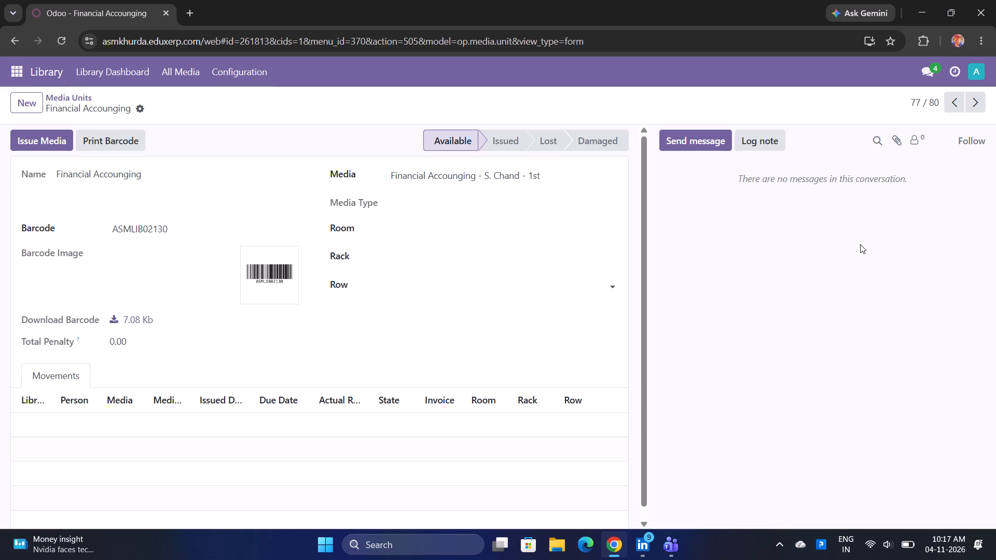
# For record 78, Financial Accounging, generate the missing barcode image by saving the barcode as ASMLIB0212, and again as ASMLIB02125.
pyautogui.click(976, 95)
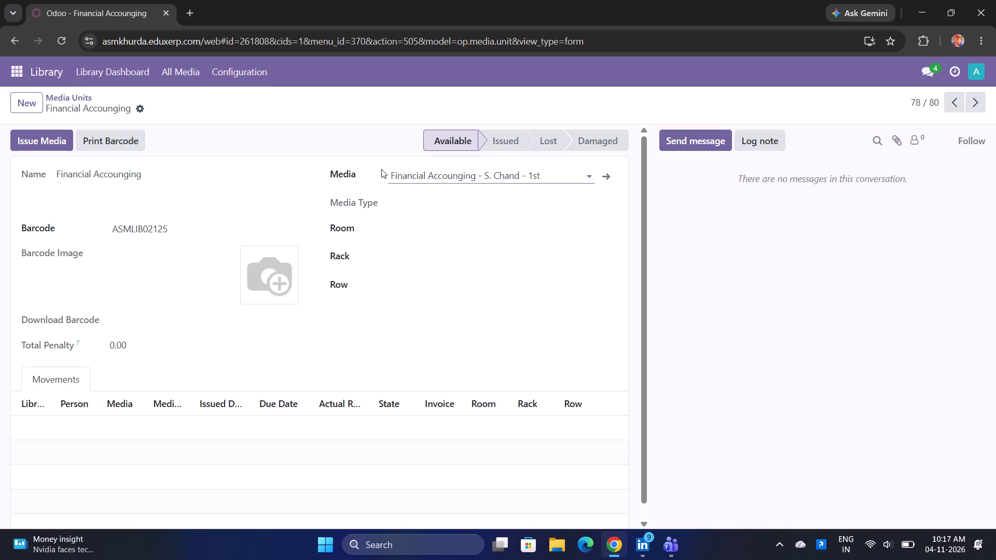
pyautogui.click(241, 229)
pyautogui.press('BackSpace')
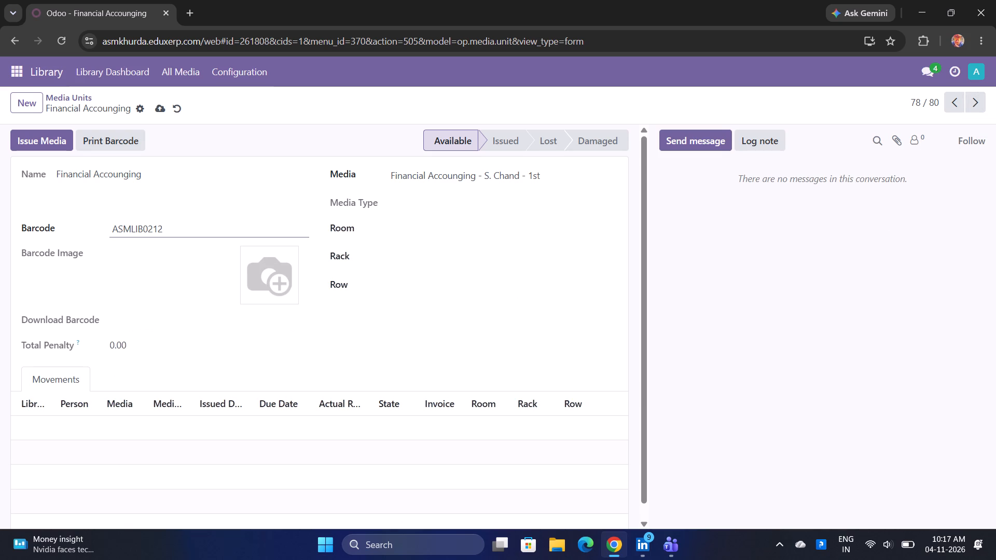
pyautogui.click(159, 106)
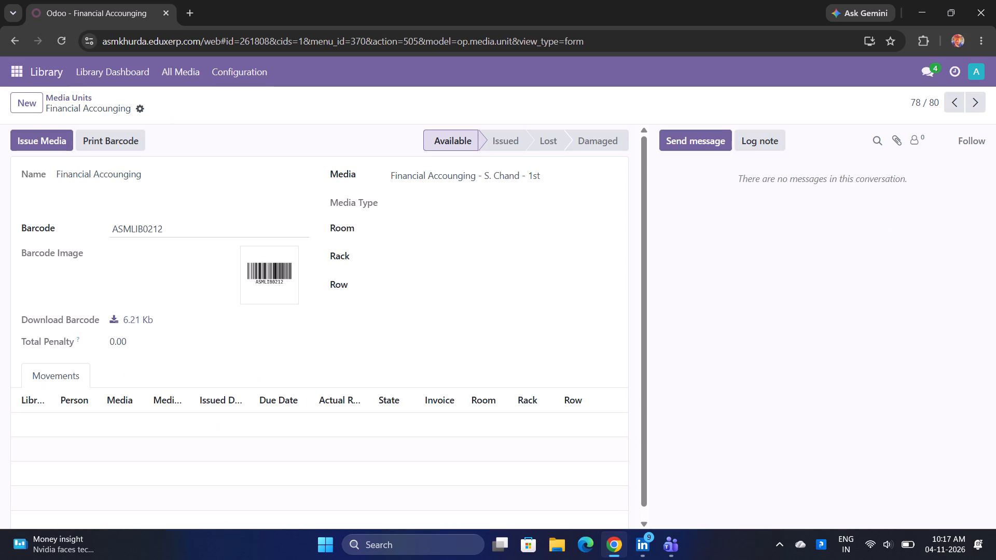
pyautogui.click(189, 231)
pyautogui.press('5')
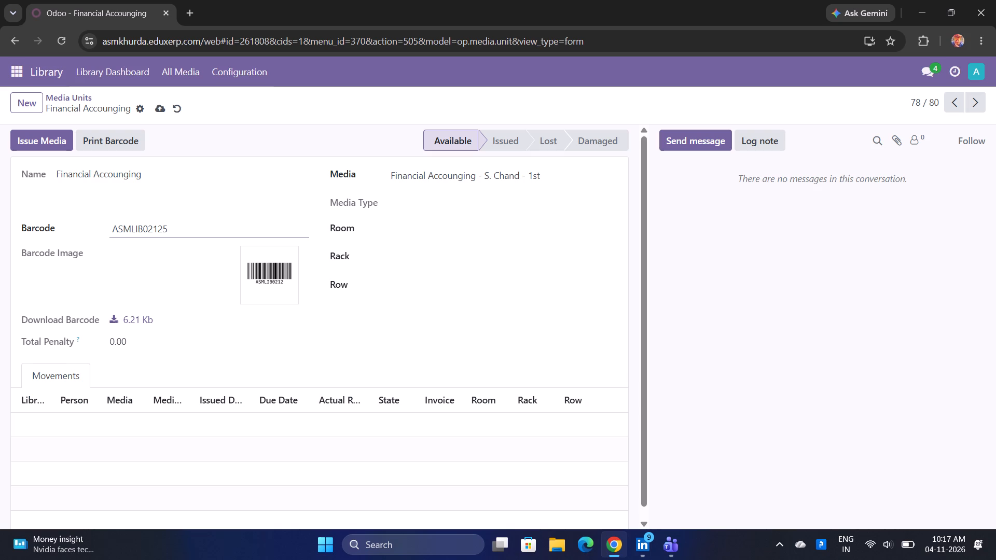
pyautogui.click(158, 108)
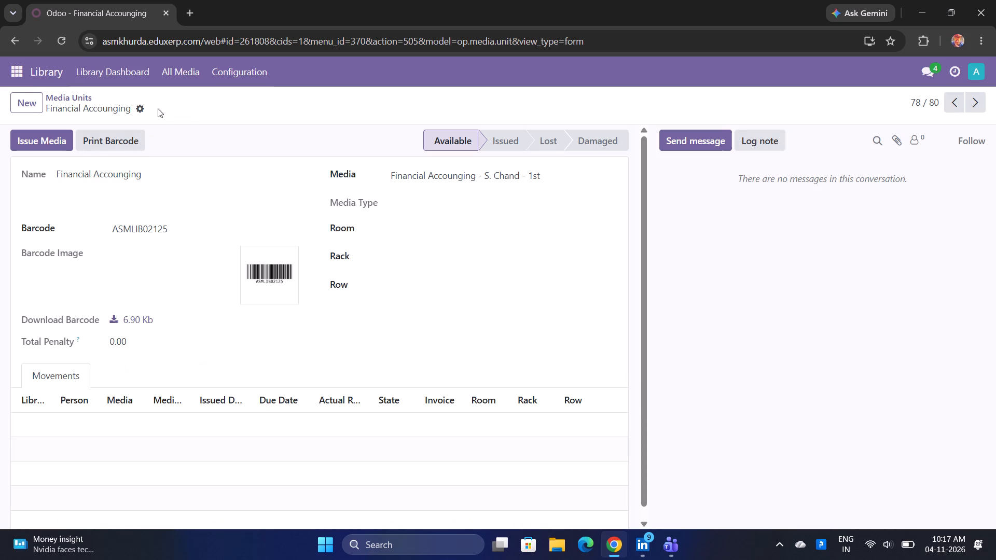
# For record 79, Financial Accounging, generate the missing barcode image by saving the barcode as ASMLIB0212, and again as ASMLIB02127.
pyautogui.click(974, 97)
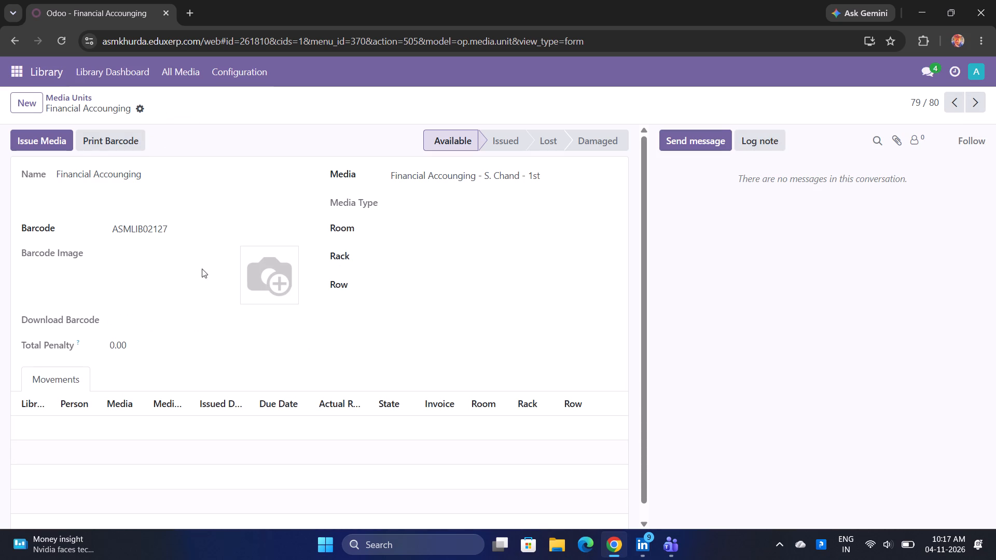
pyautogui.click(211, 225)
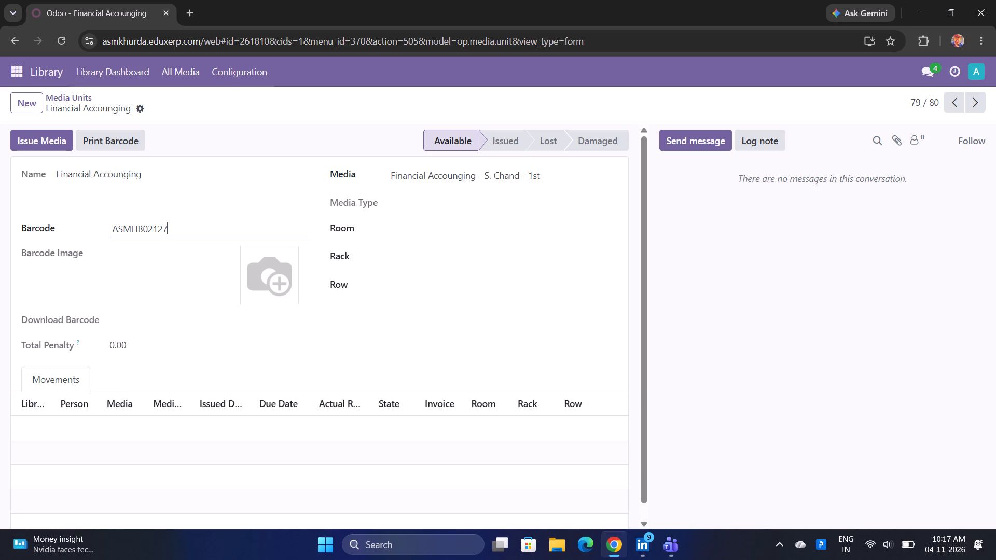
pyautogui.press('BackSpace')
pyautogui.click(157, 106)
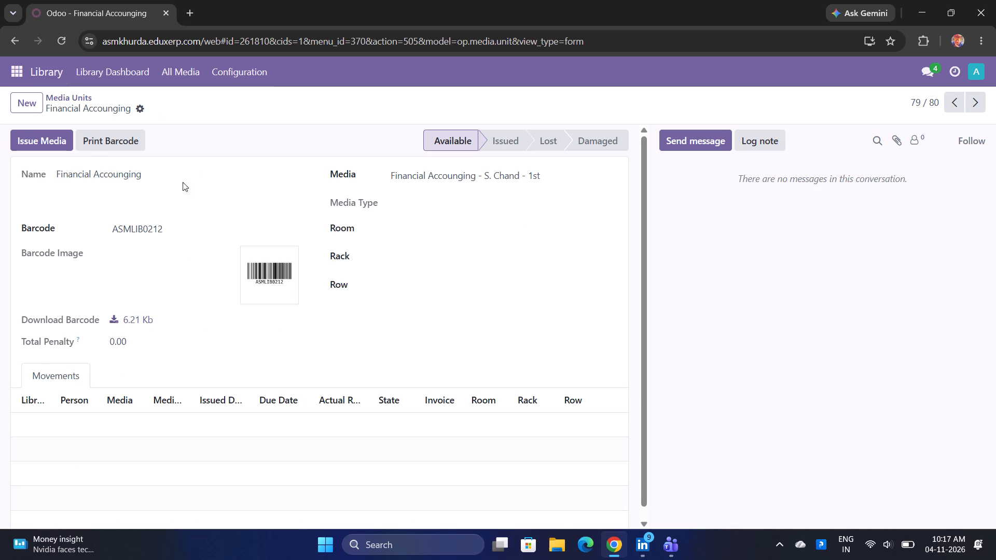
pyautogui.click(200, 229)
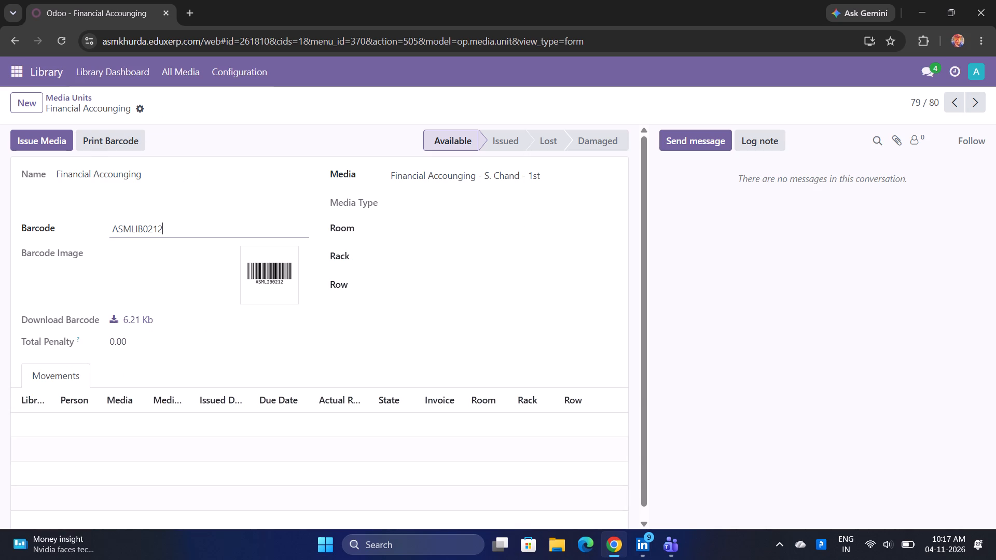
pyautogui.press('7')
pyautogui.click(160, 109)
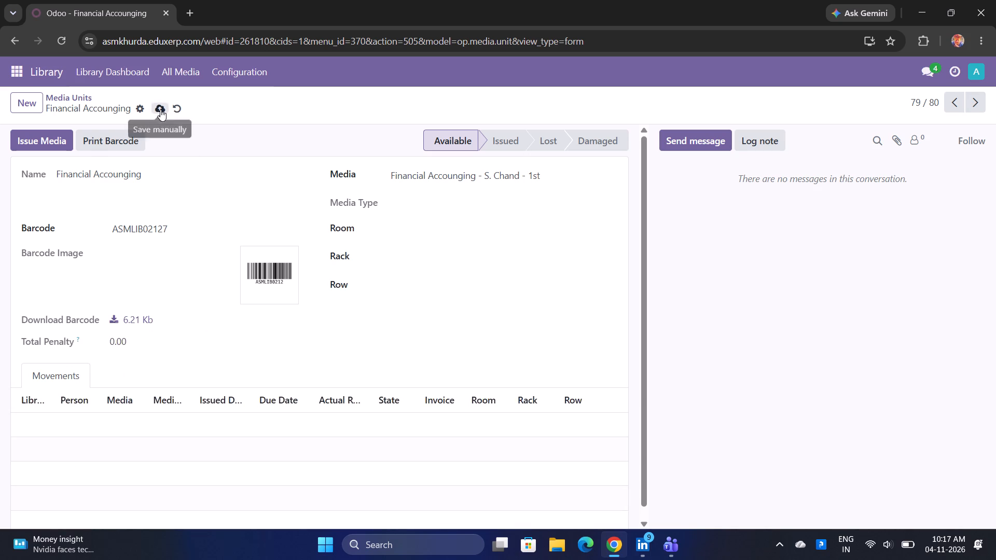
# For record 80, Financial Accounging, generate the missing barcode image by saving the barcode as ASMLIB0212, and again as ASMLIB02123.
pyautogui.click(974, 105)
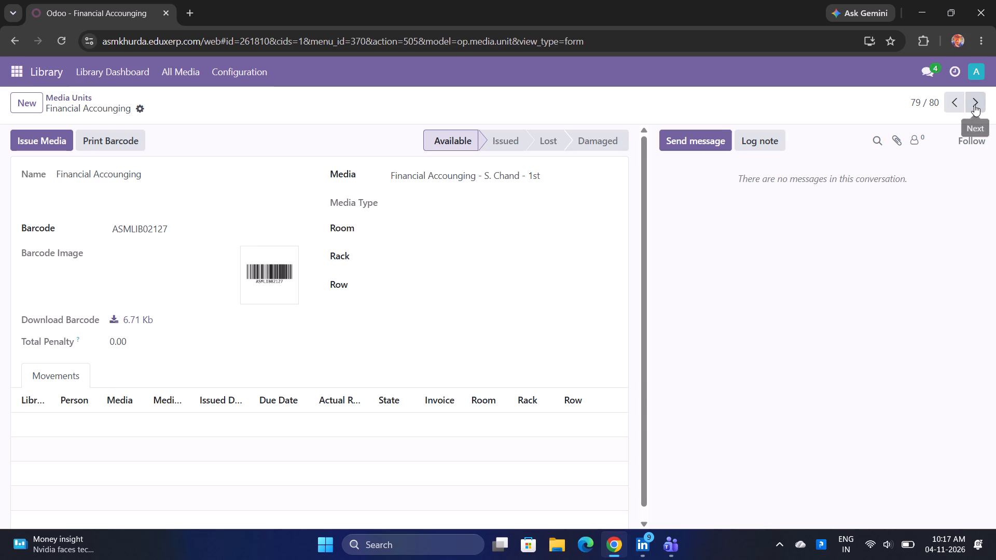
pyautogui.click(240, 223)
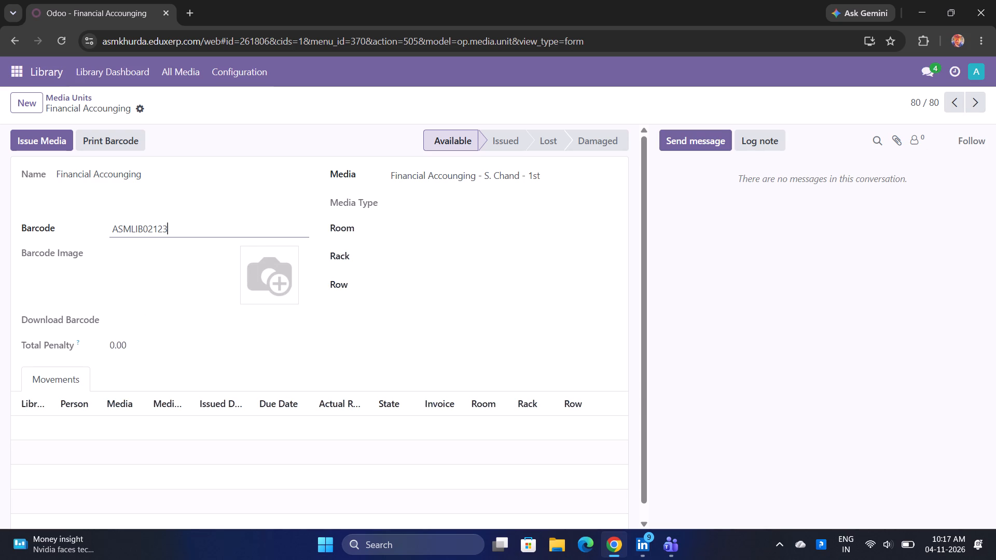
pyautogui.press('BackSpace')
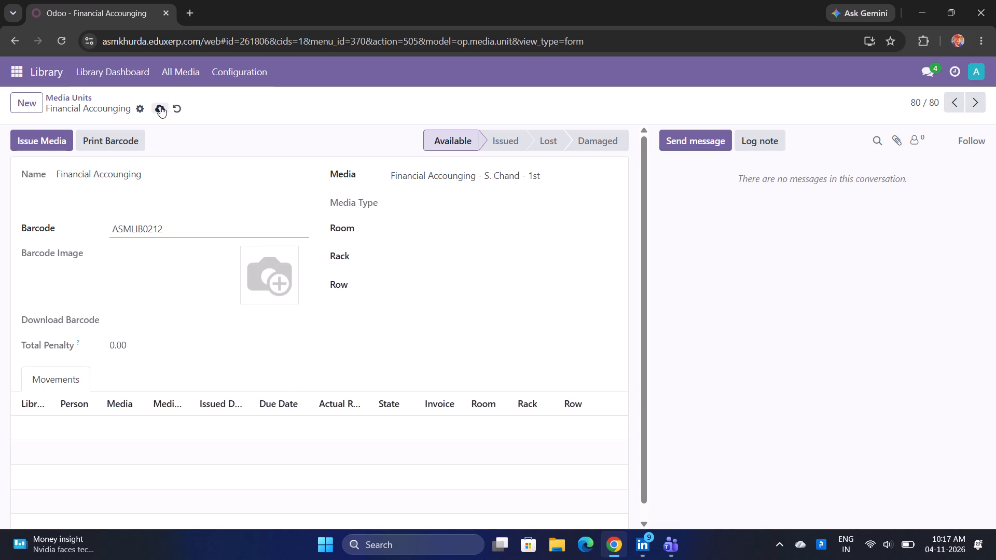
pyautogui.click(160, 106)
pyautogui.click(182, 228)
pyautogui.press('3')
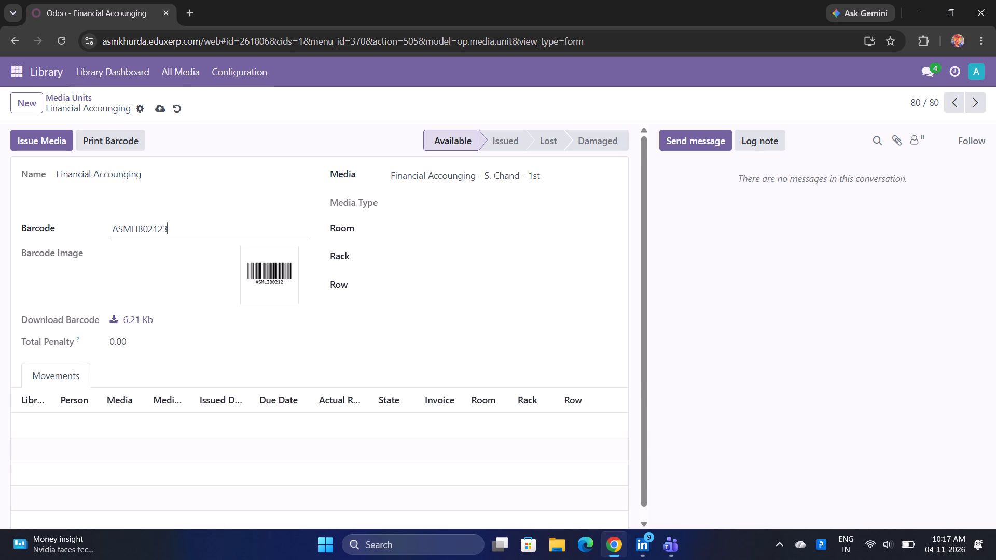
pyautogui.click(158, 110)
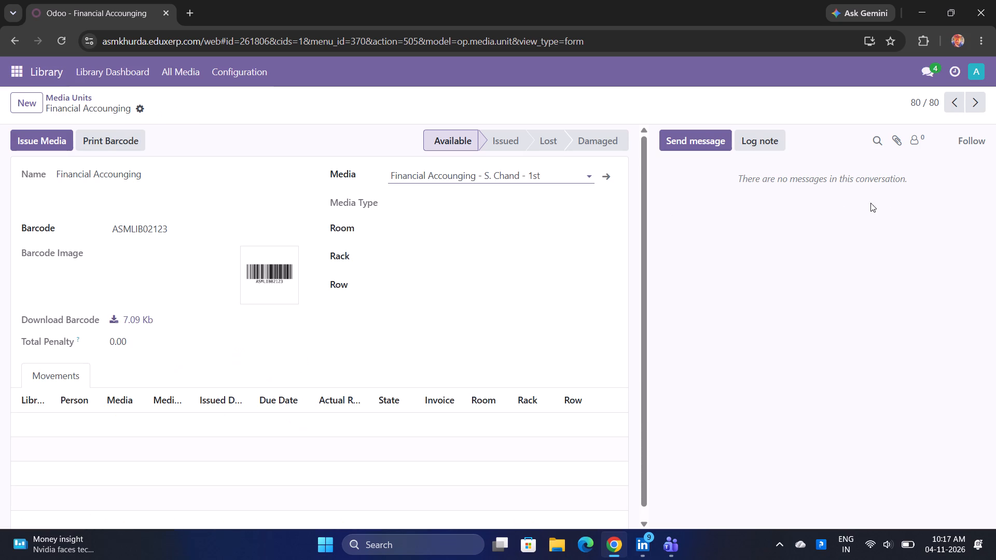
# Return to the Media Units list and check records 1041-1120 for missing barcode images.
pyautogui.click(974, 94)
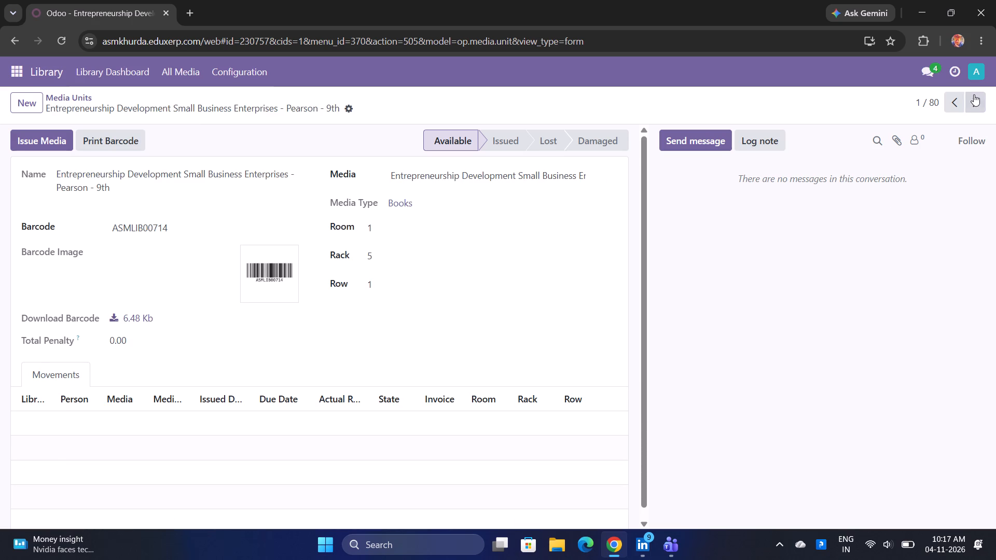
pyautogui.click(72, 100)
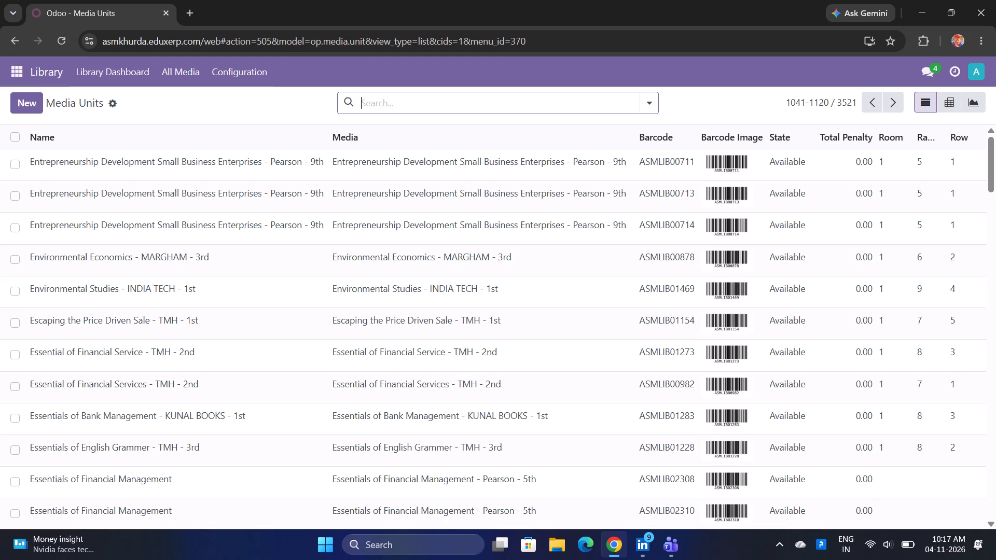
pyautogui.scroll(2, 72, 100)
pyautogui.scroll(1, 171, 331)
pyautogui.scroll(-3, 171, 331)
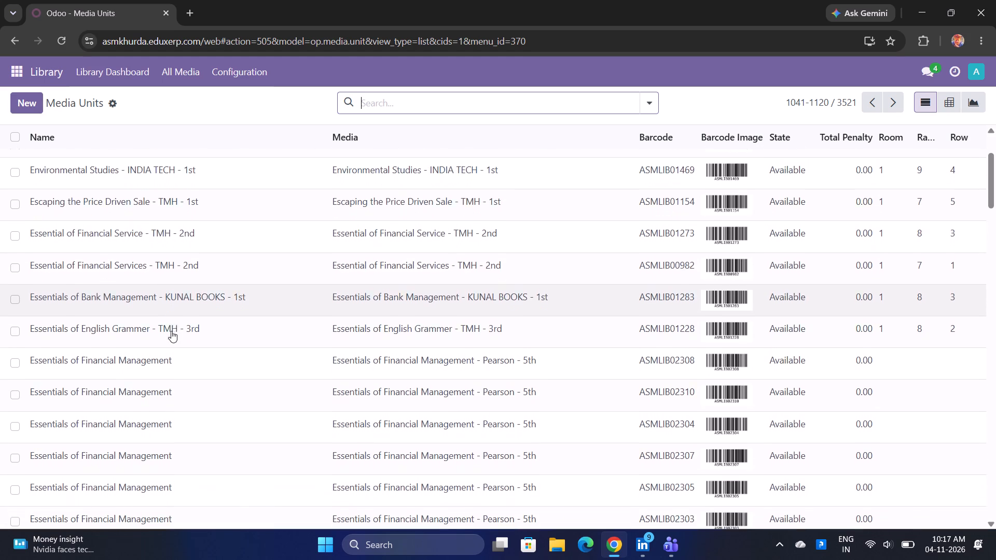
pyautogui.scroll(-5, 171, 331)
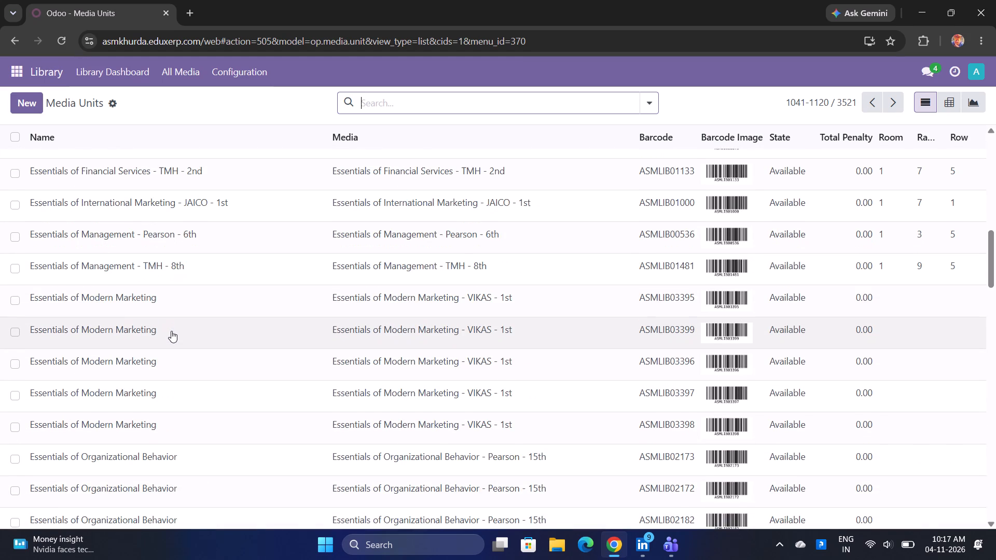
pyautogui.scroll(-5, 171, 331)
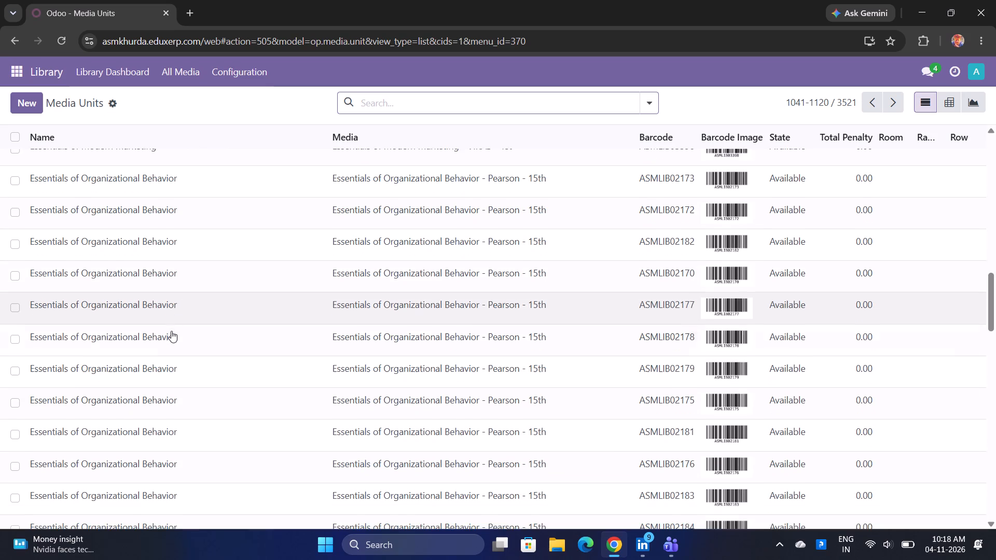
pyautogui.scroll(-5, 171, 331)
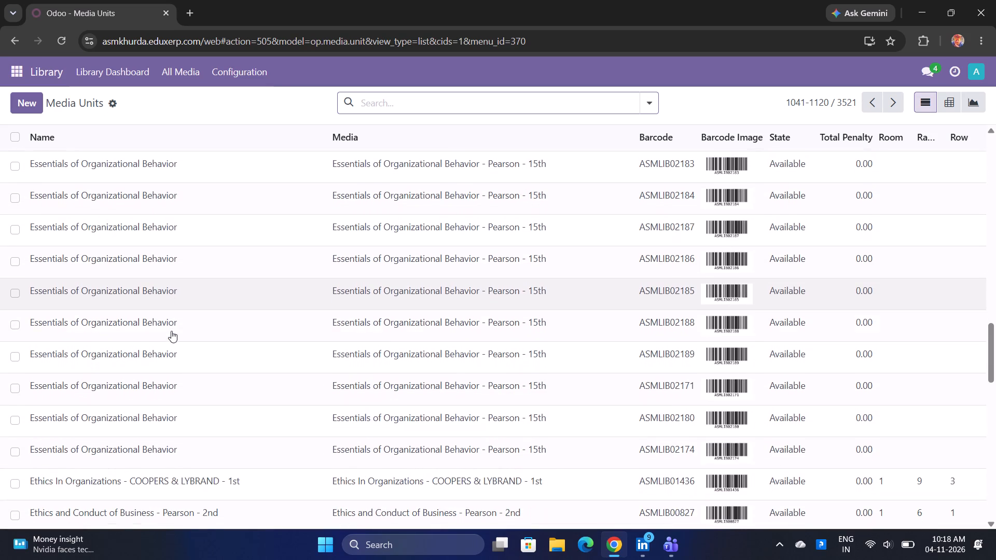
pyautogui.scroll(-4, 171, 331)
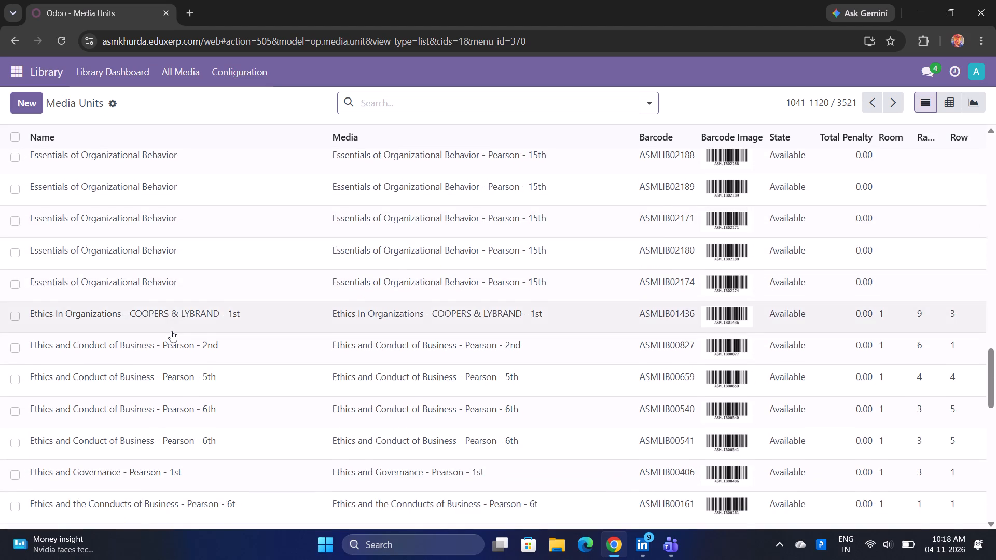
pyautogui.scroll(-4, 171, 331)
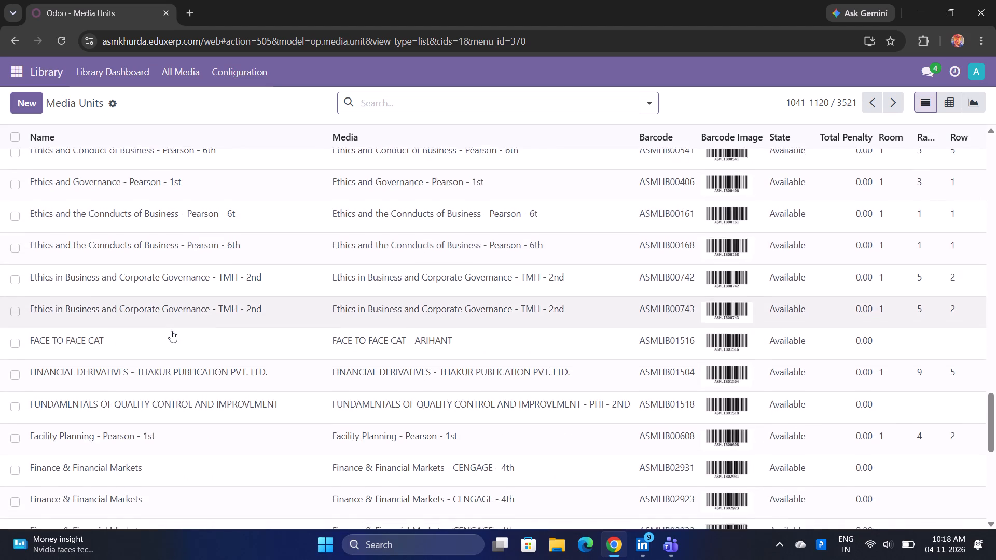
pyautogui.scroll(-4, 171, 331)
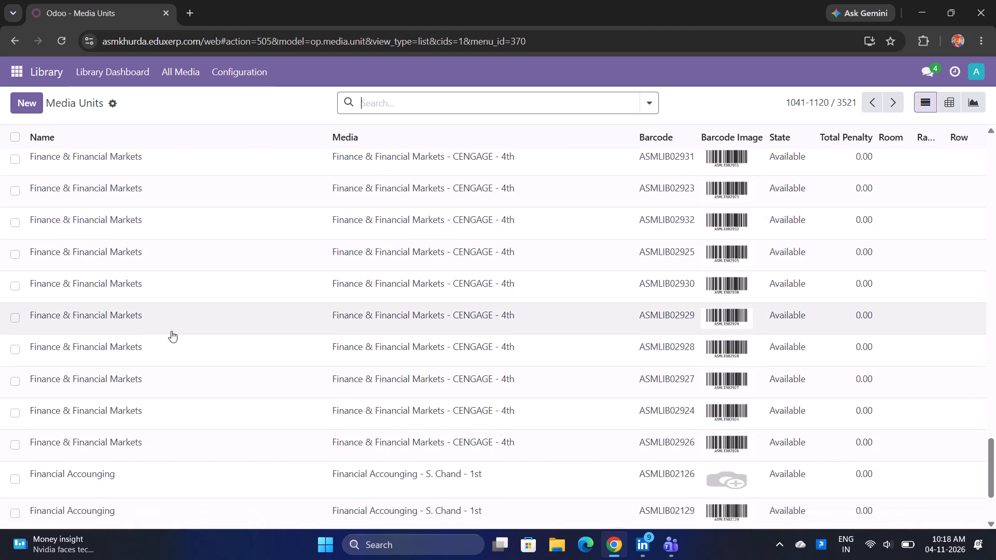
pyautogui.scroll(-3, 171, 331)
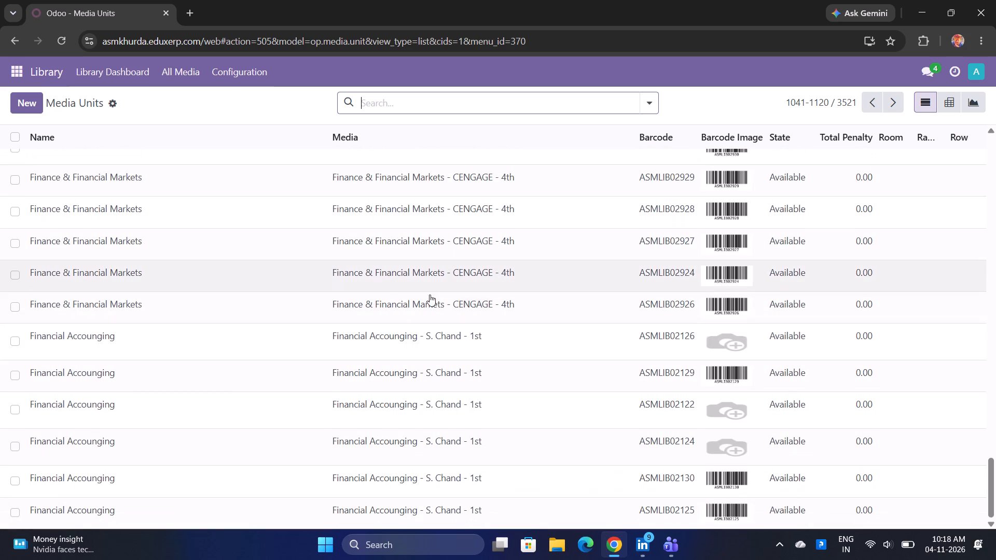
# For the Financial Accounging unit ASMLIB02126, generate the missing barcode image by saving the barcode as ASMLIB0212, and again as ASMLIB02126.
pyautogui.click(612, 329)
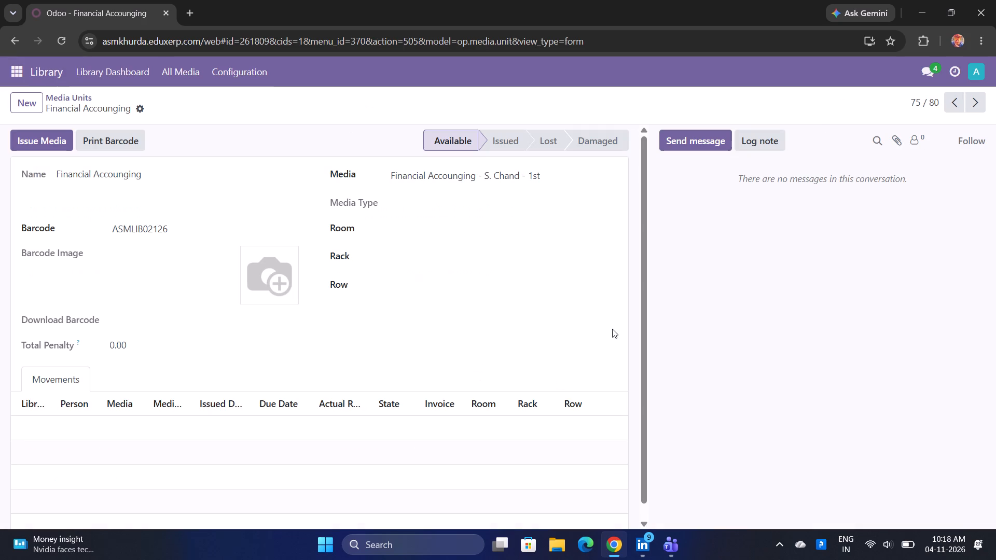
pyautogui.click(191, 229)
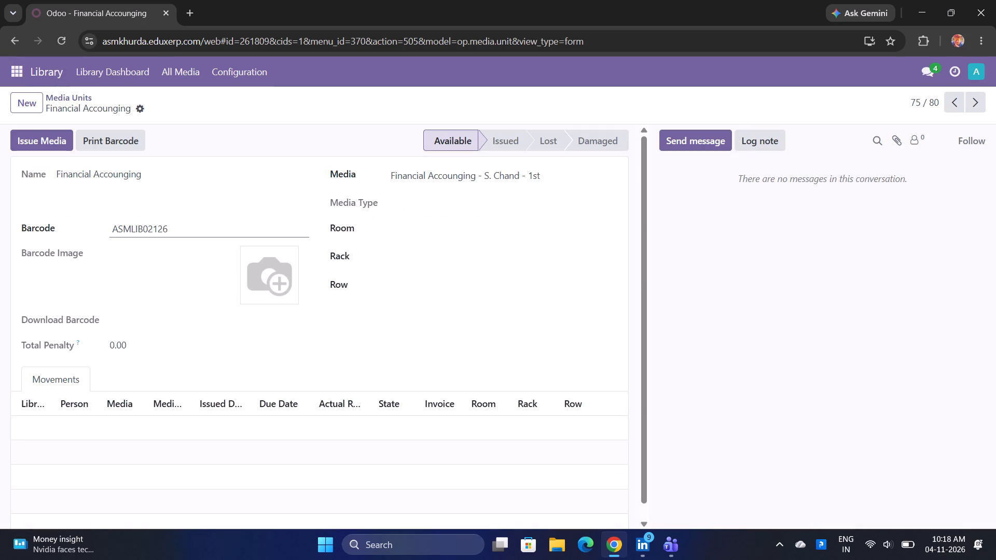
pyautogui.press('BackSpace')
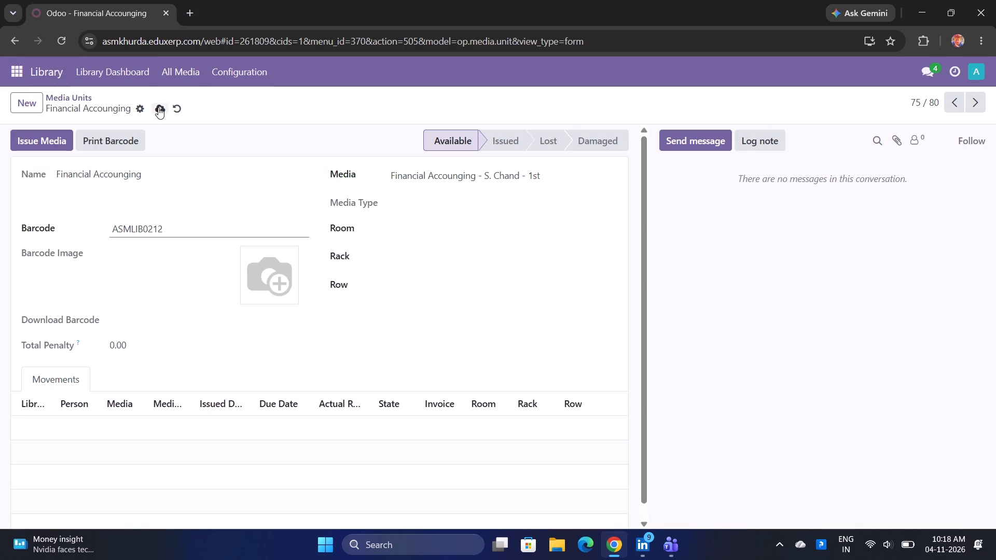
pyautogui.click(158, 107)
pyautogui.click(182, 239)
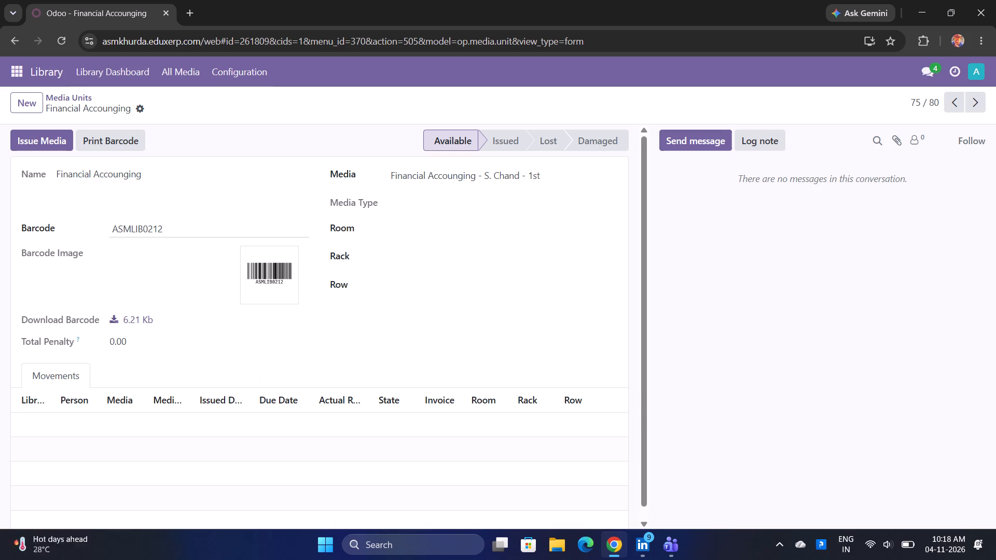
pyautogui.click(190, 225)
pyautogui.press('6')
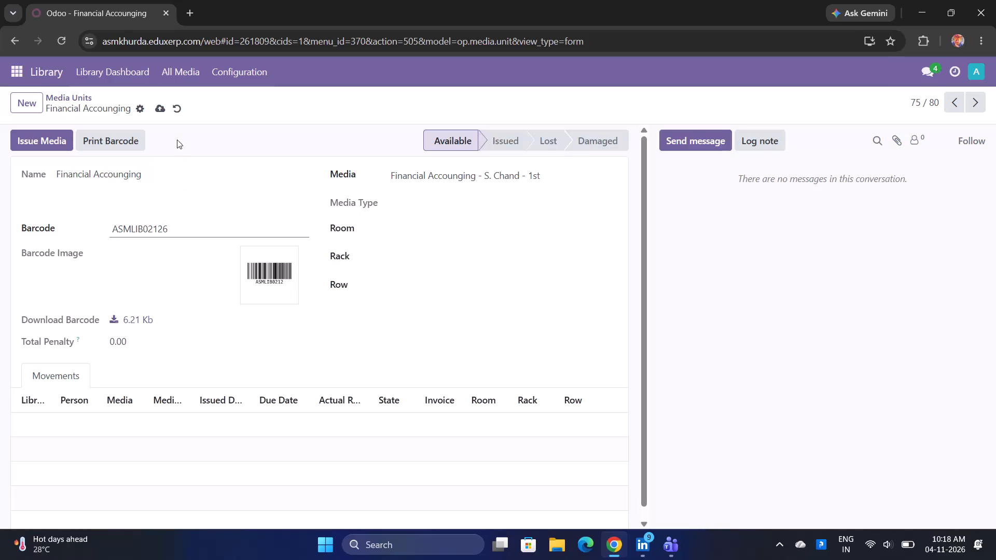
pyautogui.click(161, 108)
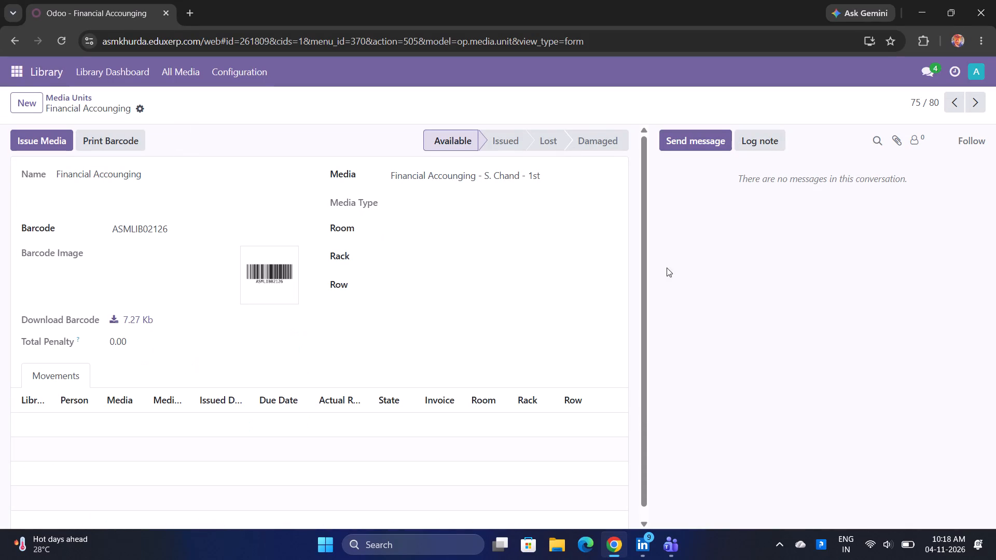
# For the Financial Accounging unit ASMLIB02122, generate the missing barcode image by saving the barcode as ASMLIB0212, and again as ASMLIB02122.
pyautogui.click(66, 95)
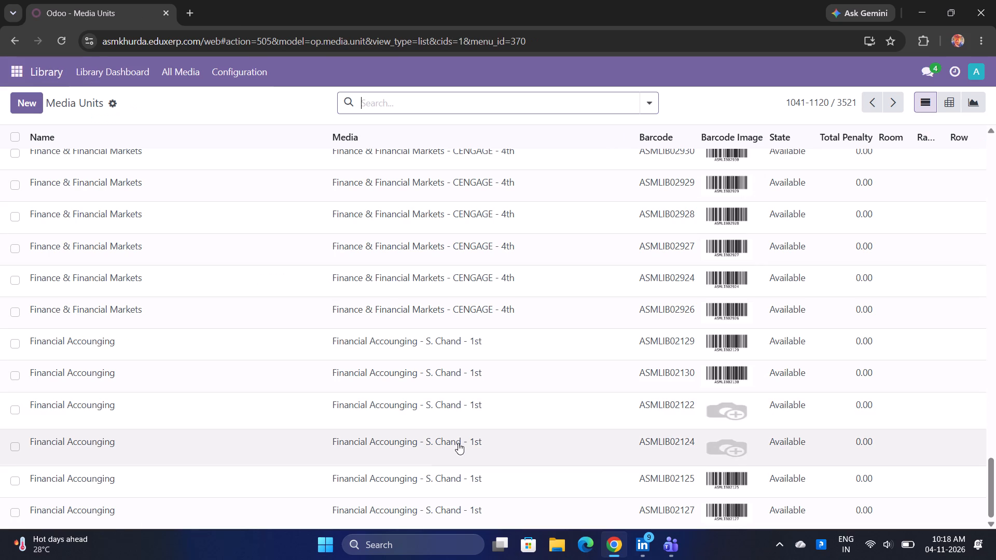
pyautogui.click(516, 405)
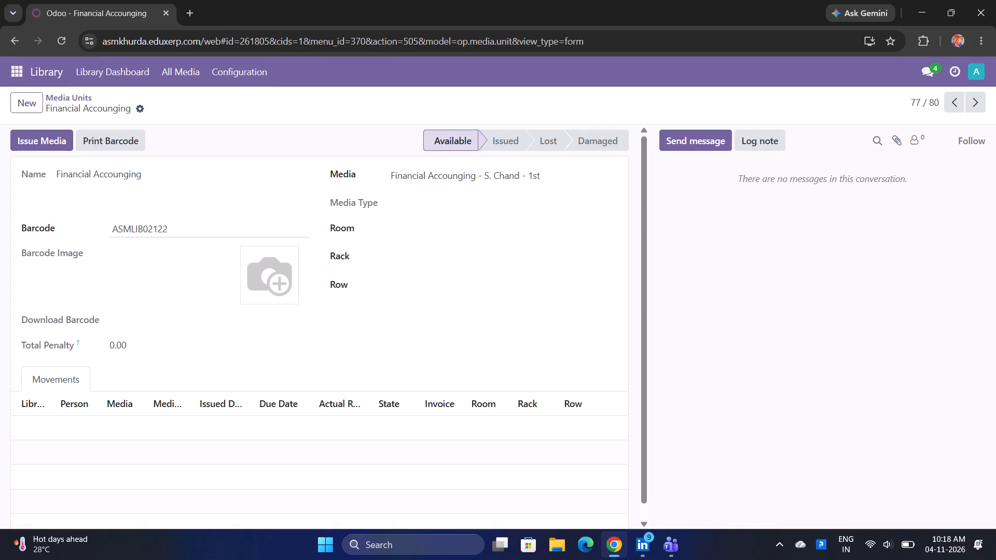
pyautogui.click(207, 230)
pyautogui.press('BackSpace')
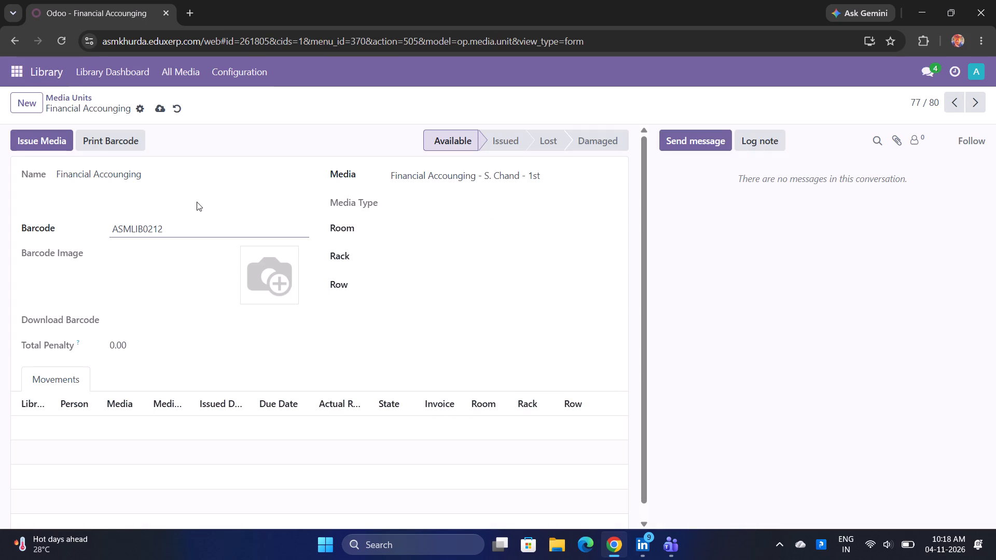
pyautogui.click(162, 107)
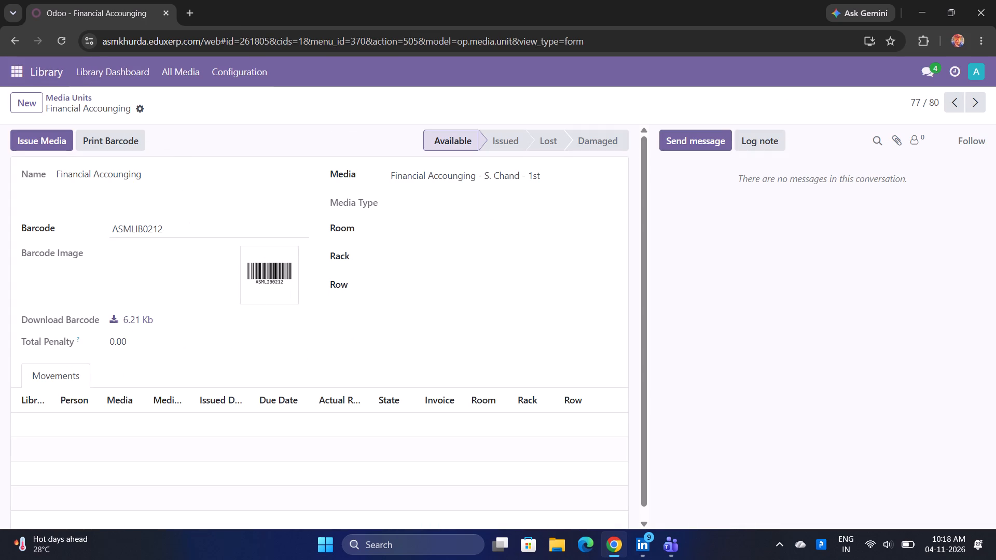
pyautogui.click(195, 231)
pyautogui.press('2')
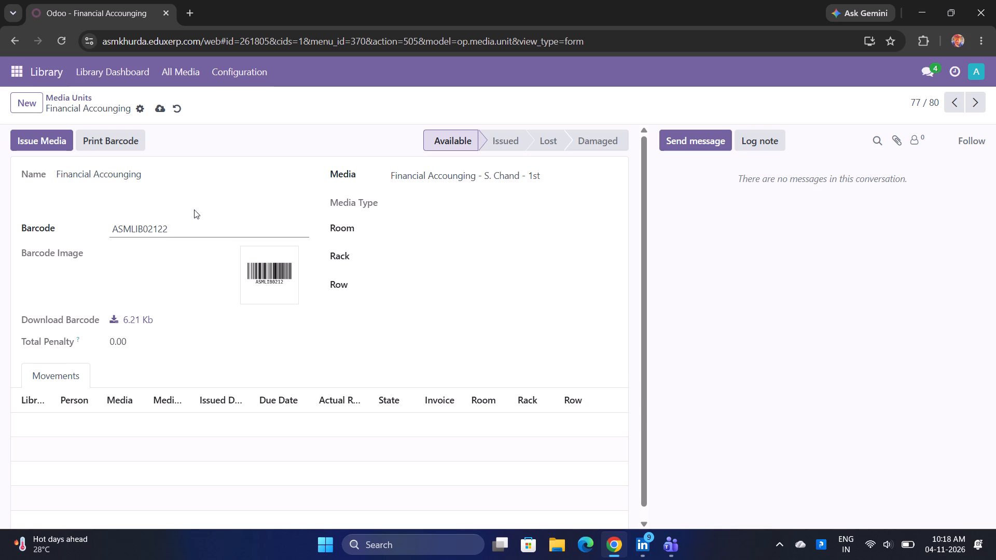
pyautogui.click(158, 106)
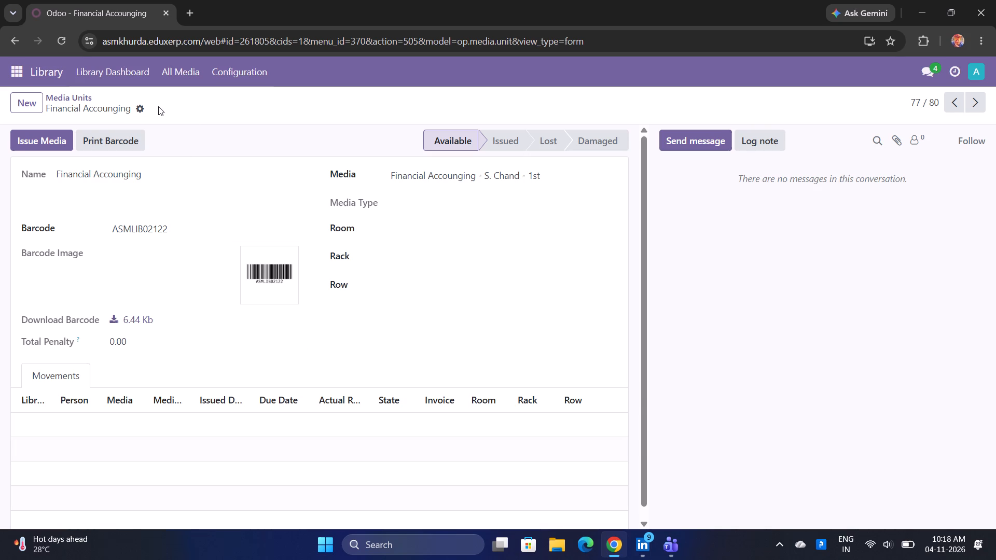
# For the Financial Accounging unit ASMLIB02124, generate the missing barcode image by saving the barcode as ASMLIB0212, and again as ASMLIB02124.
pyautogui.click(81, 92)
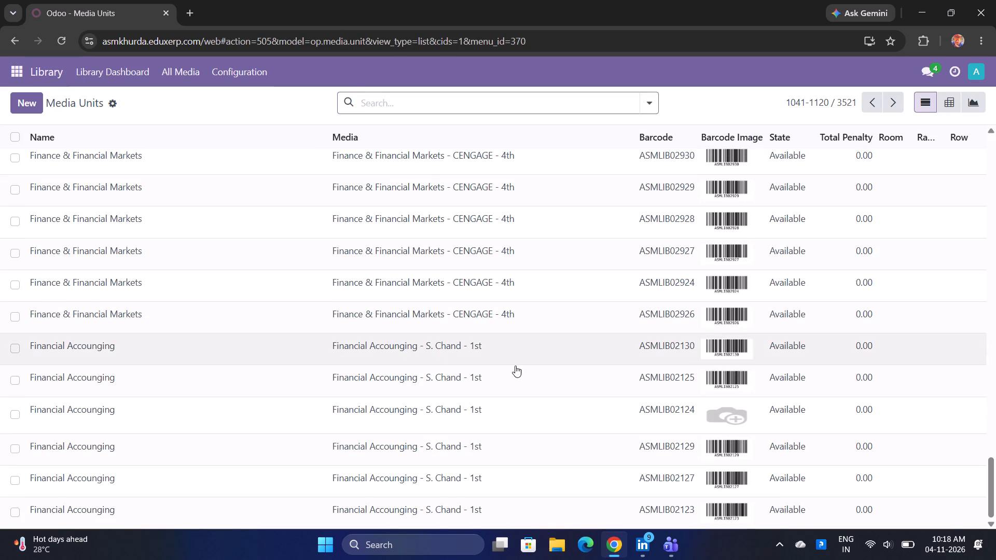
pyautogui.click(594, 409)
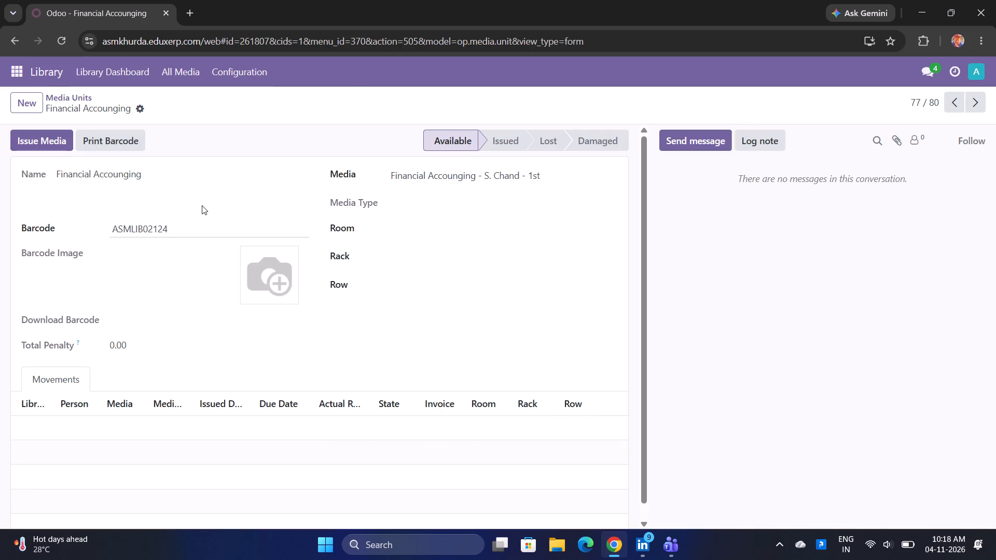
pyautogui.click(204, 222)
pyautogui.press('BackSpace')
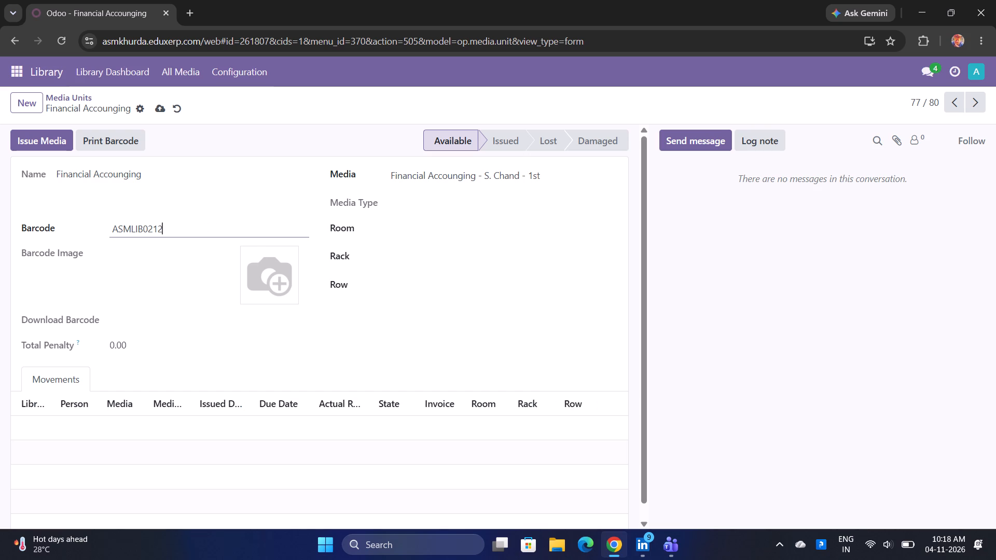
pyautogui.click(157, 104)
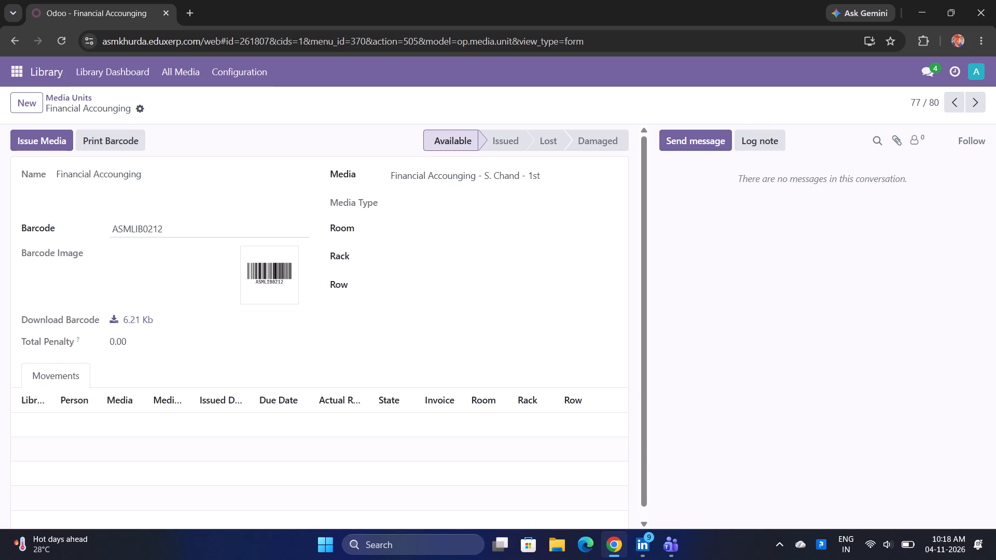
pyautogui.click(197, 234)
pyautogui.press('4')
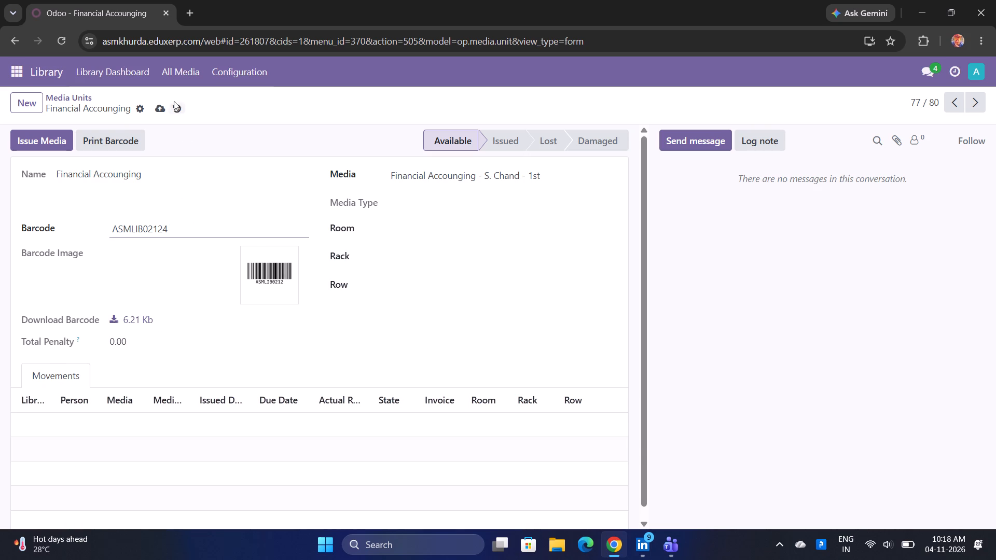
pyautogui.click(158, 111)
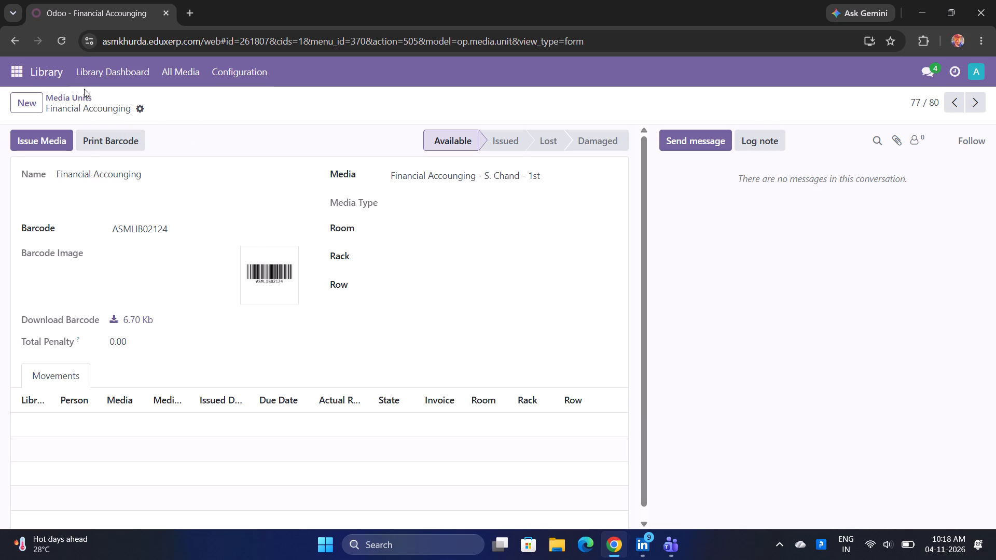
# Return to the Media Units list and recheck records 1041-1120 for any remaining missing barcode images.
pyautogui.click(76, 91)
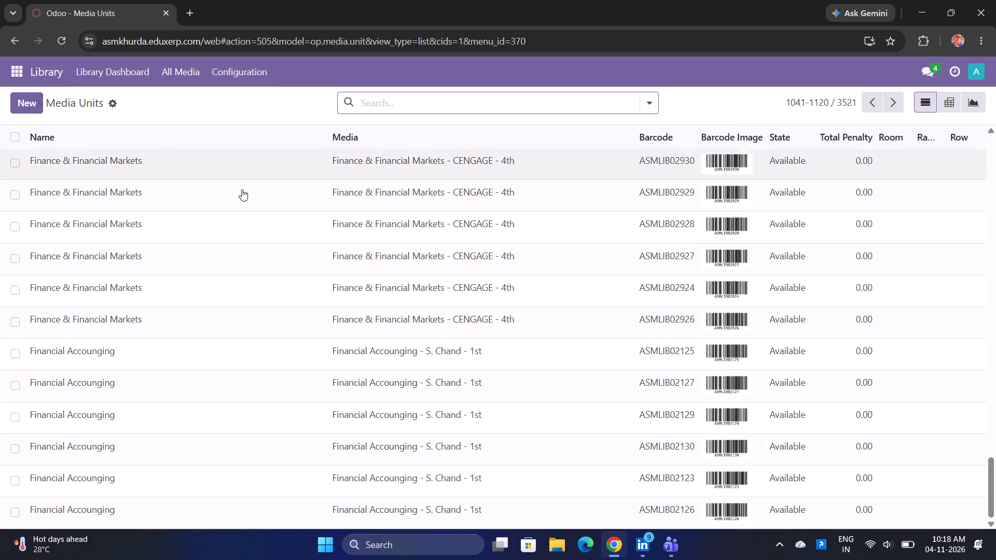
pyautogui.scroll(-5, 337, 264)
pyautogui.scroll(1, 337, 264)
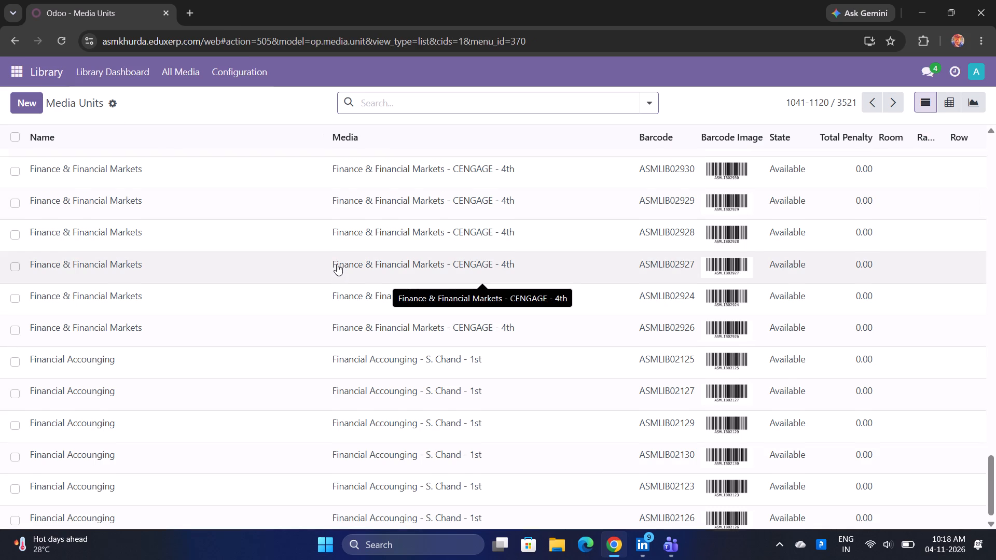
pyautogui.scroll(2, 337, 264)
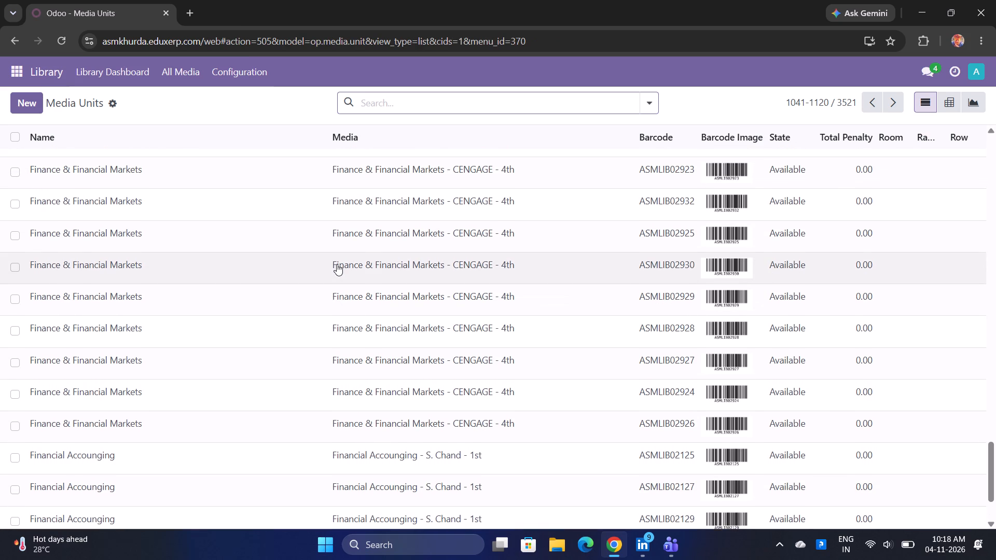
pyautogui.scroll(9, 337, 264)
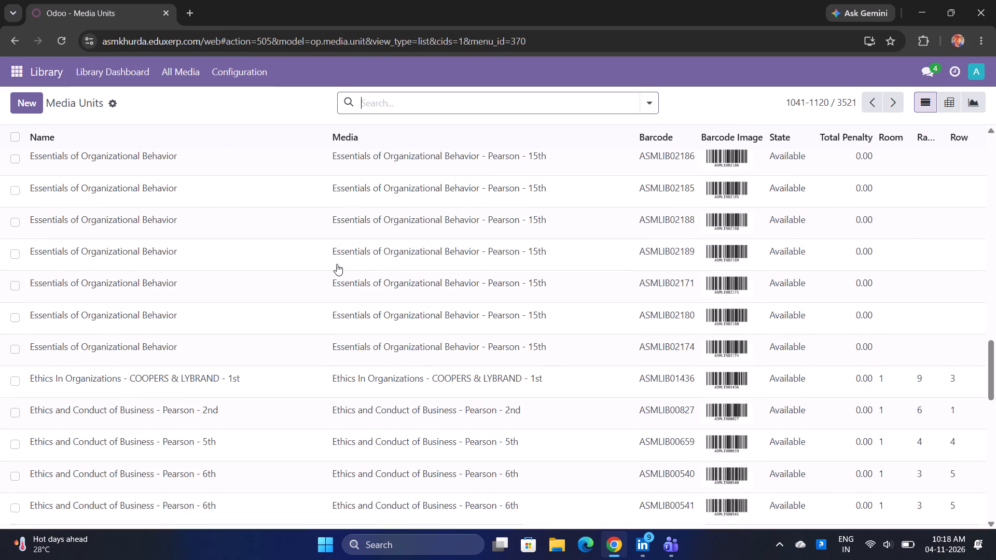
pyautogui.scroll(13, 337, 264)
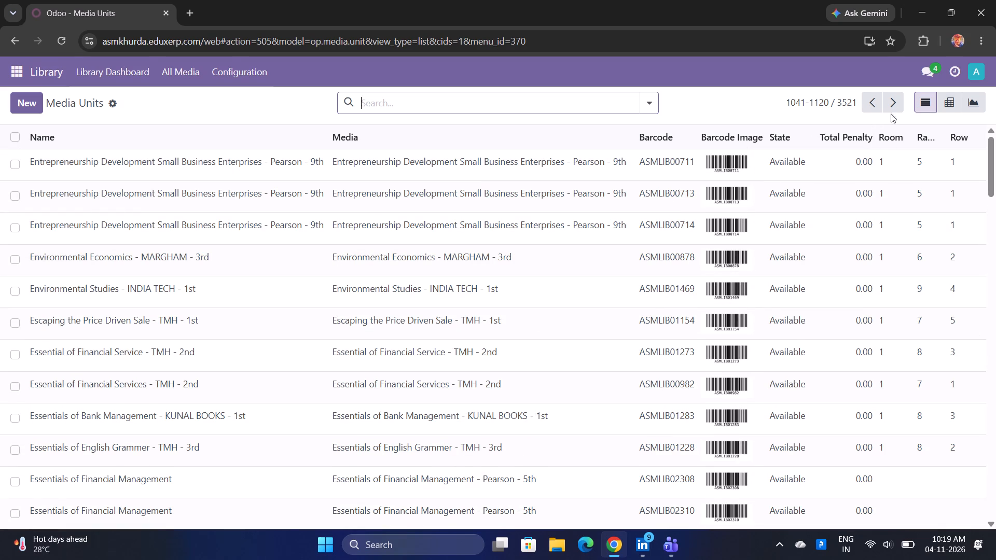
# Go to the next set of media units, records 1121-1200, and check it for missing barcode images.
pyautogui.click(892, 95)
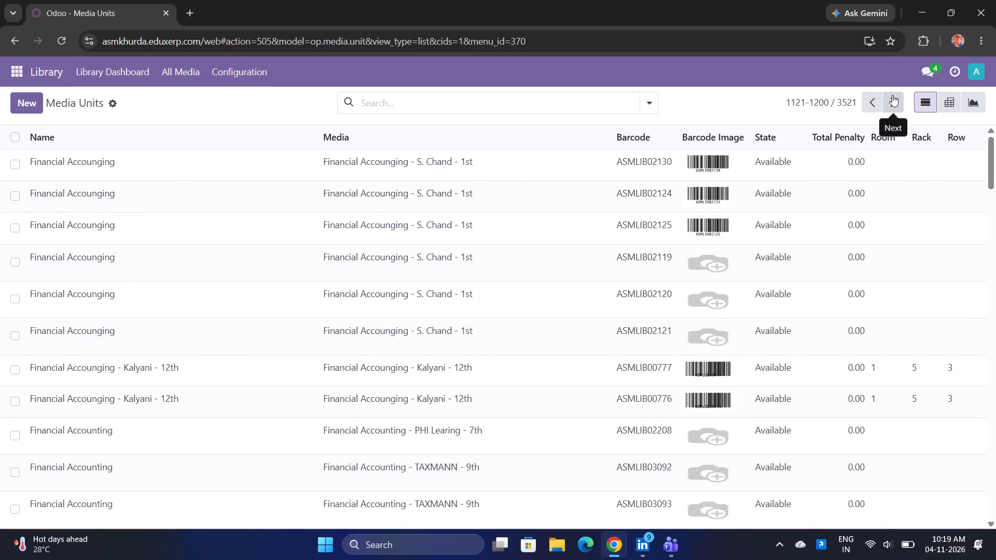
pyautogui.scroll(5, 697, 328)
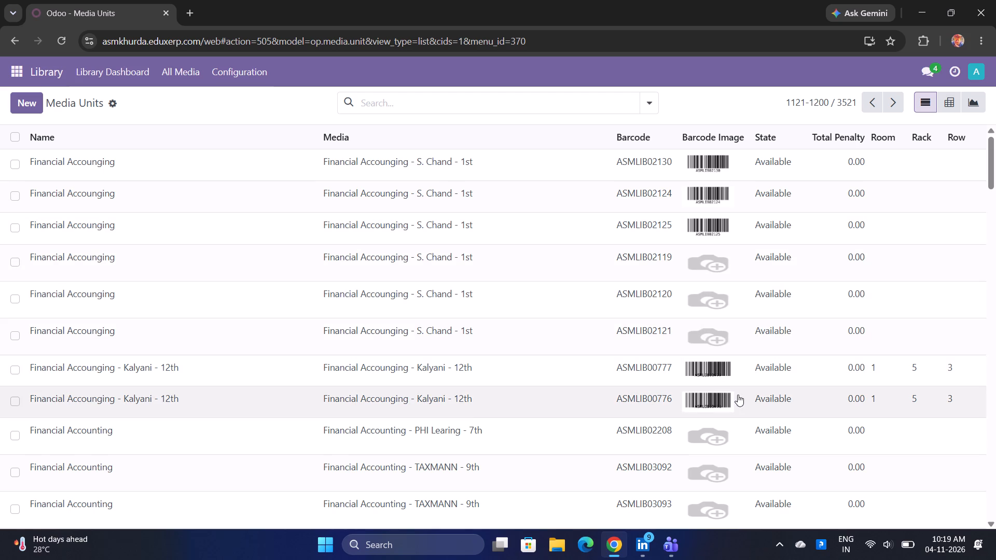
pyautogui.scroll(-8, 738, 396)
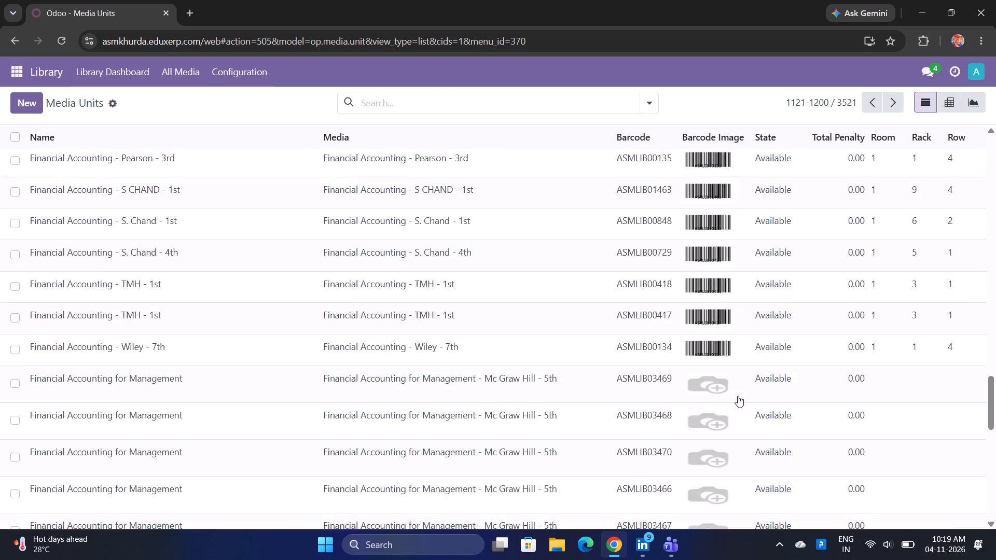
pyautogui.scroll(-10, 738, 396)
pyautogui.scroll(7, 738, 396)
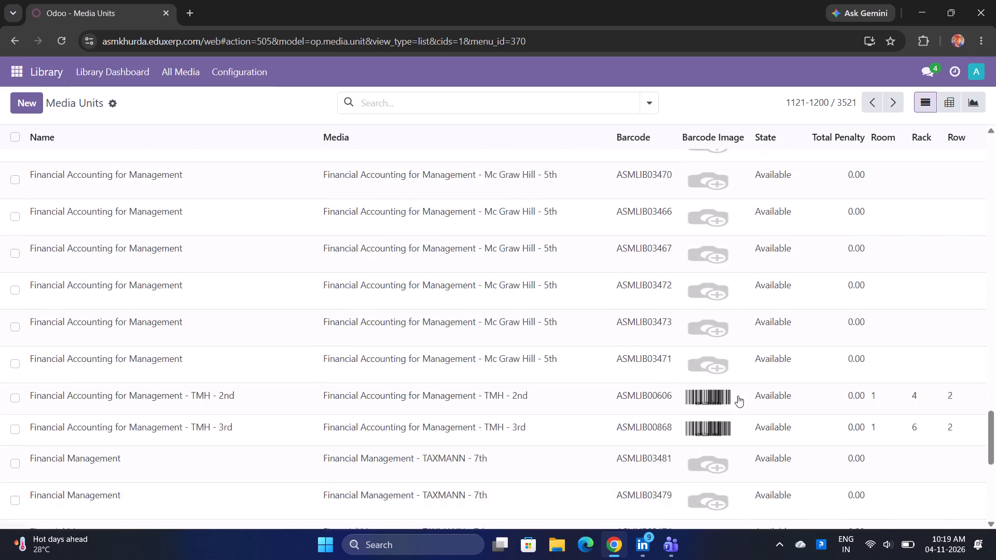
pyautogui.scroll(10, 738, 396)
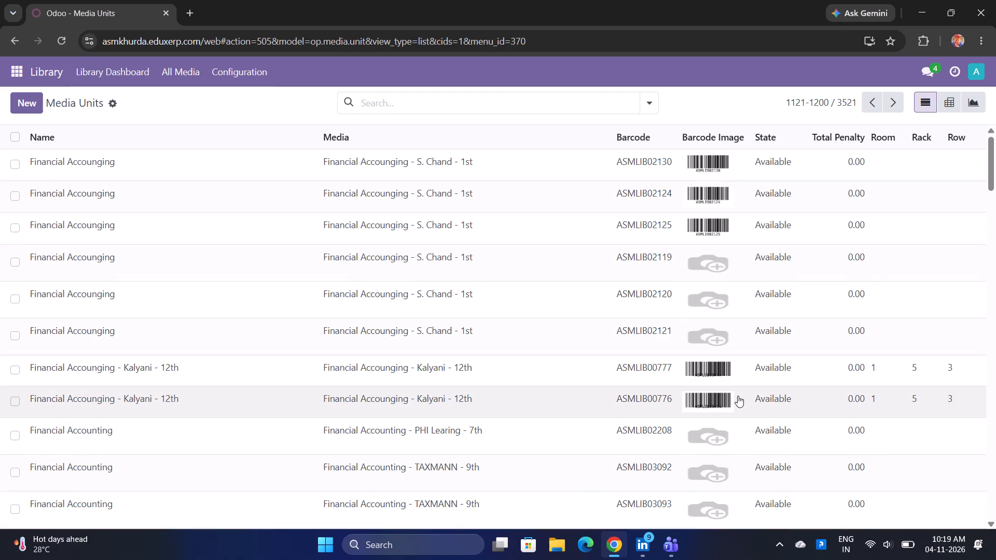
# Open the first Financial Accounging record in the list, barcode ASMLIB02130.
pyautogui.click(609, 162)
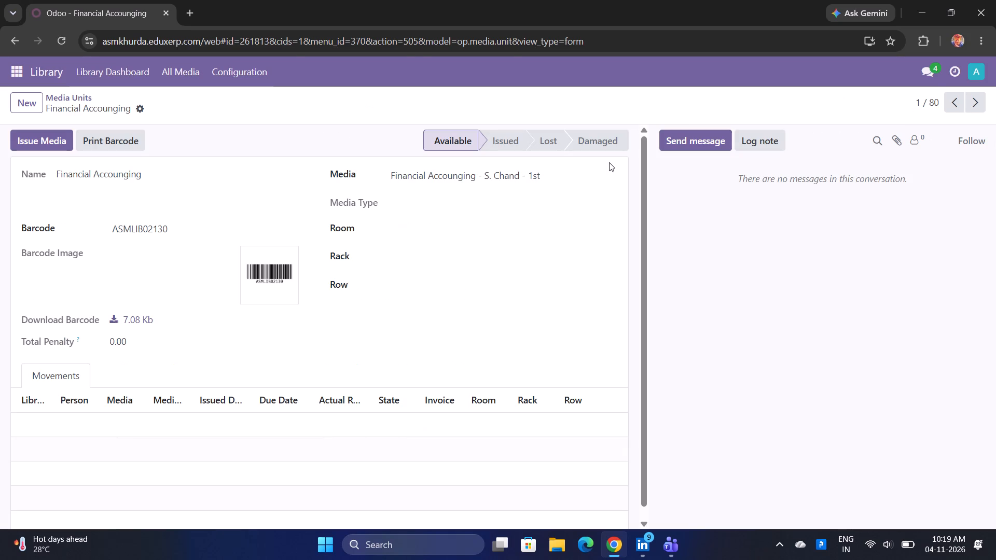
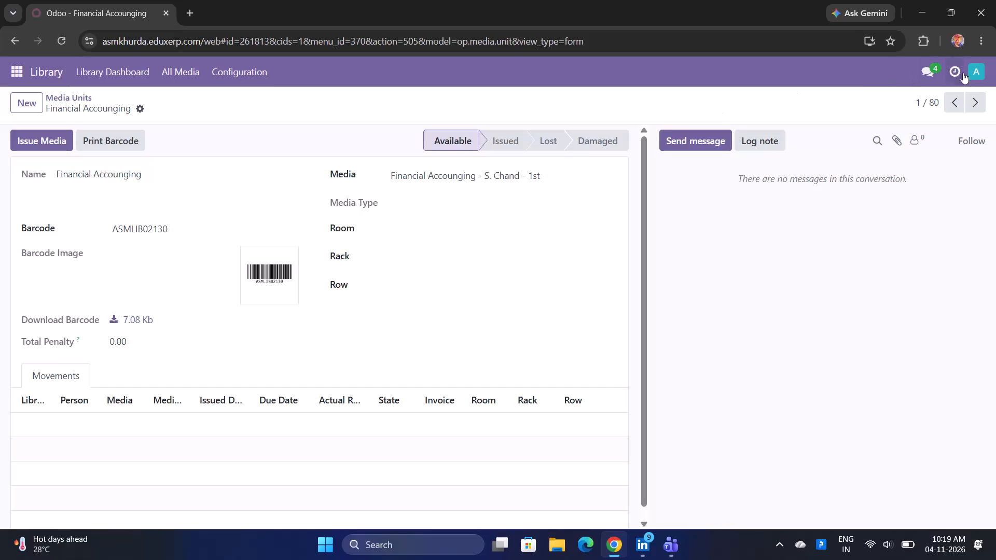
# For the Financial Accounging unit ASMLIB02119, generate the missing barcode image by saving the barcode as ASMLIB0211, and again as ASMLIB02119.
pyautogui.click(981, 101)
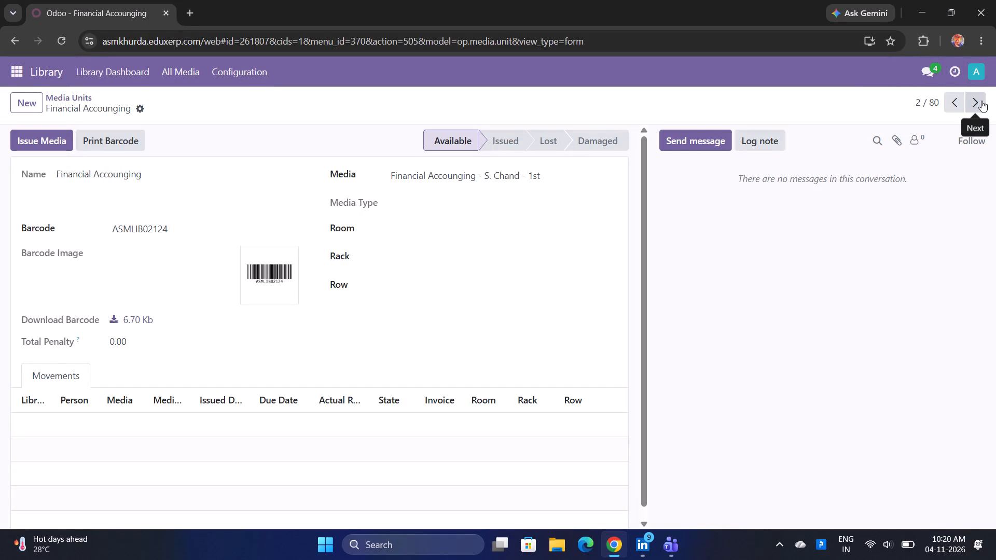
pyautogui.click(981, 101)
pyautogui.click(981, 101)
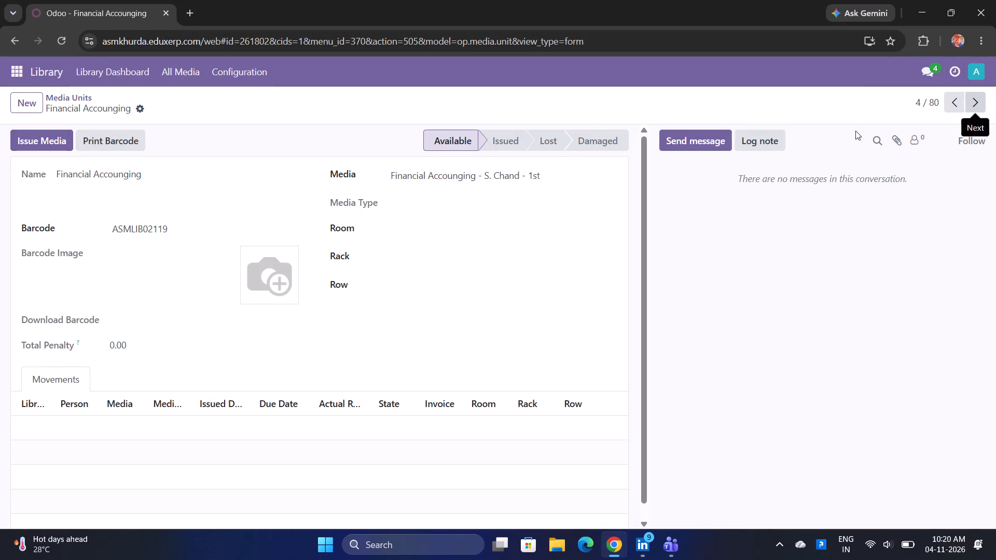
pyautogui.click(216, 230)
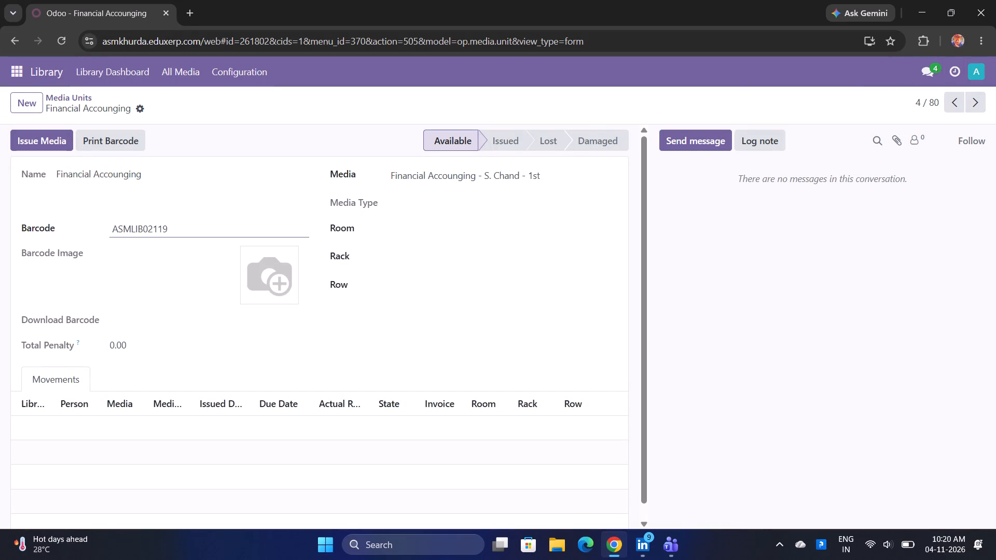
pyautogui.press('BackSpace')
pyautogui.click(163, 104)
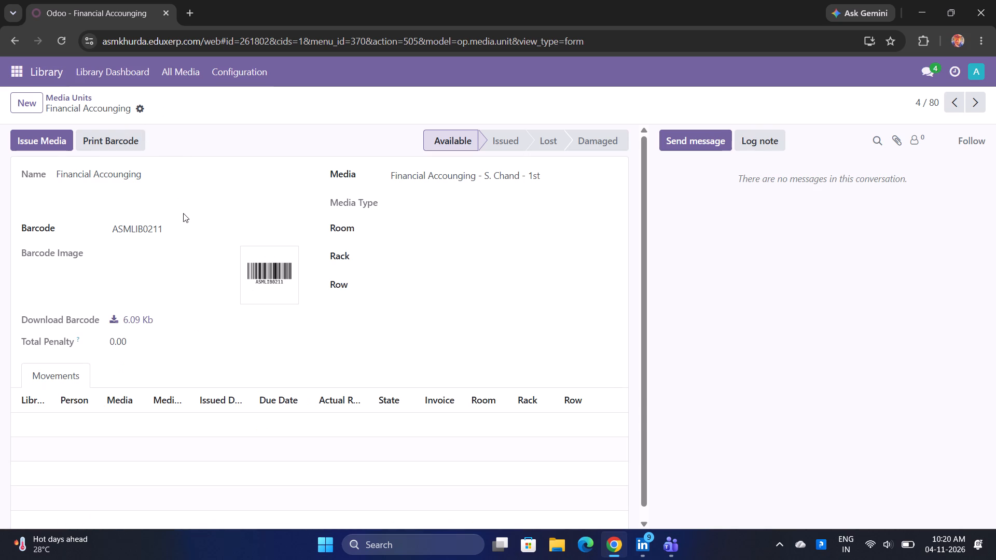
pyautogui.click(189, 237)
pyautogui.click(195, 232)
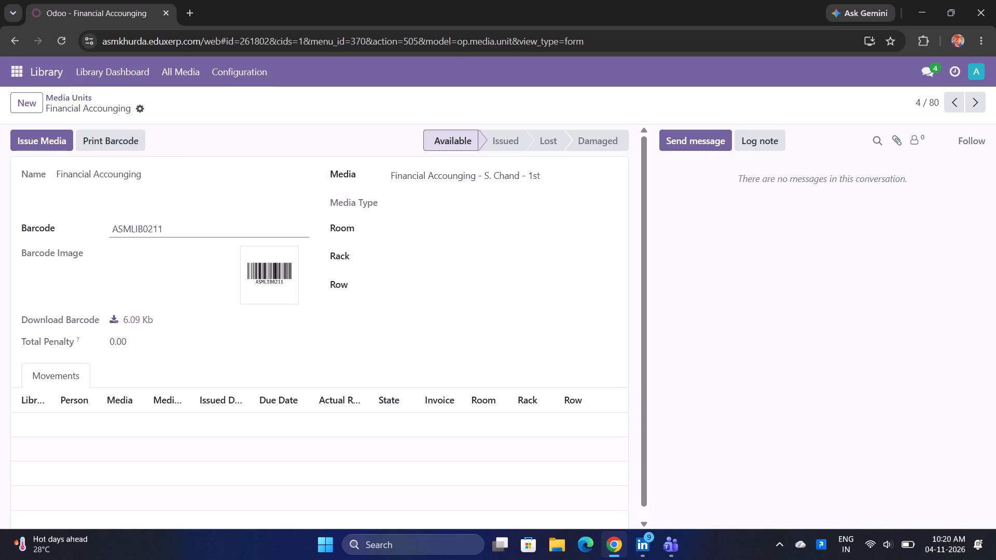
pyautogui.press('9')
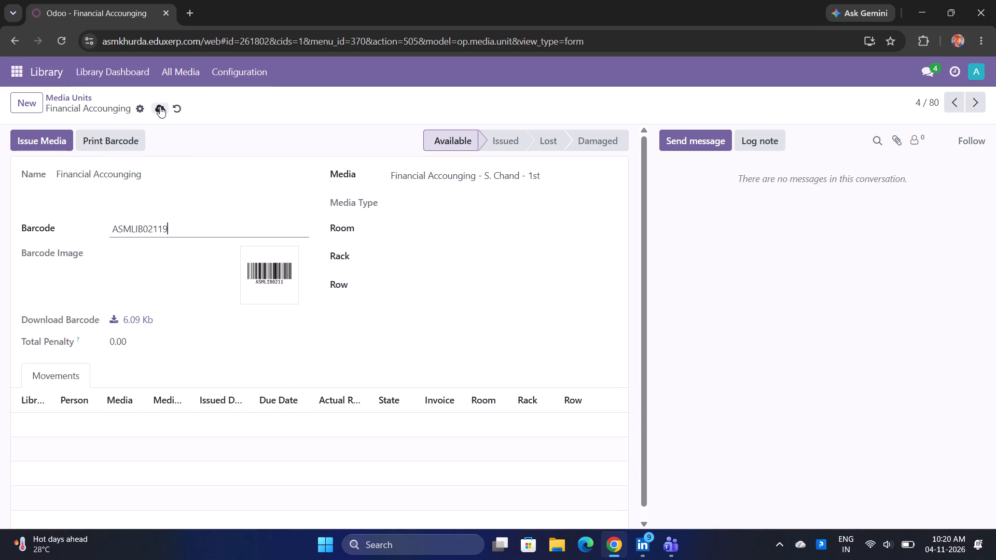
pyautogui.click(160, 106)
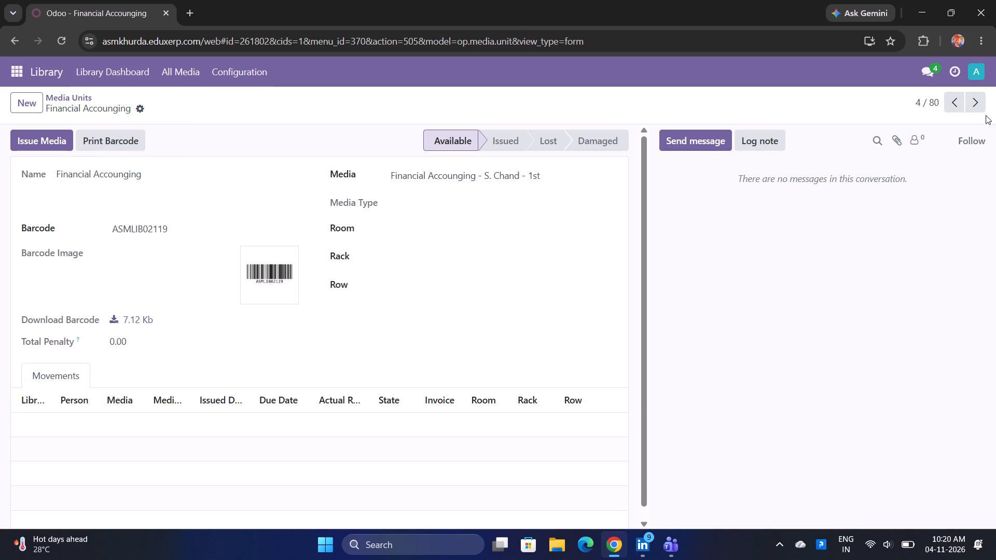
# For the Financial Accounging unit ASMLIB02120, generate the missing barcode image by saving the barcode as ASMLIB0212, and again as ASMLIB02120.
pyautogui.click(981, 101)
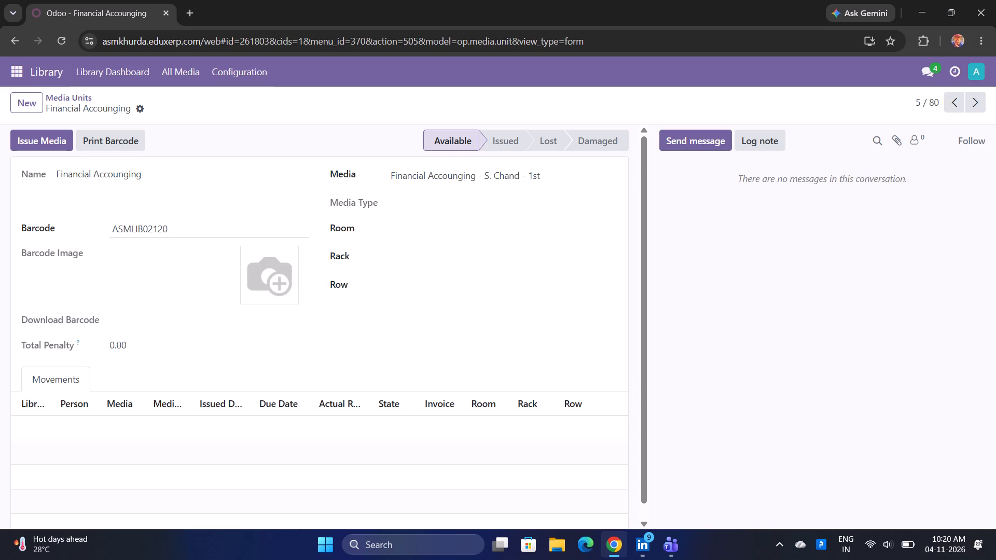
pyautogui.click(240, 225)
pyautogui.press('BackSpace')
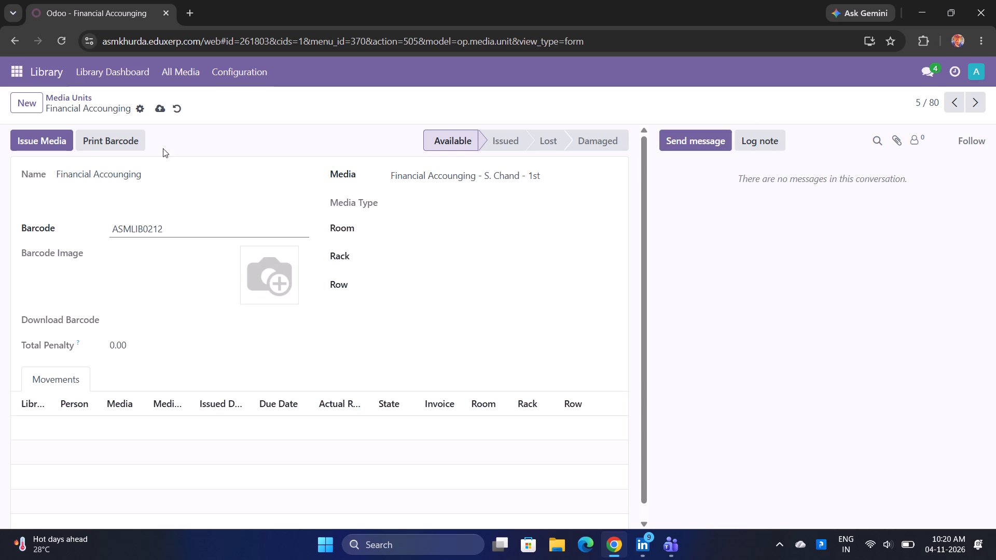
pyautogui.click(156, 102)
pyautogui.click(188, 228)
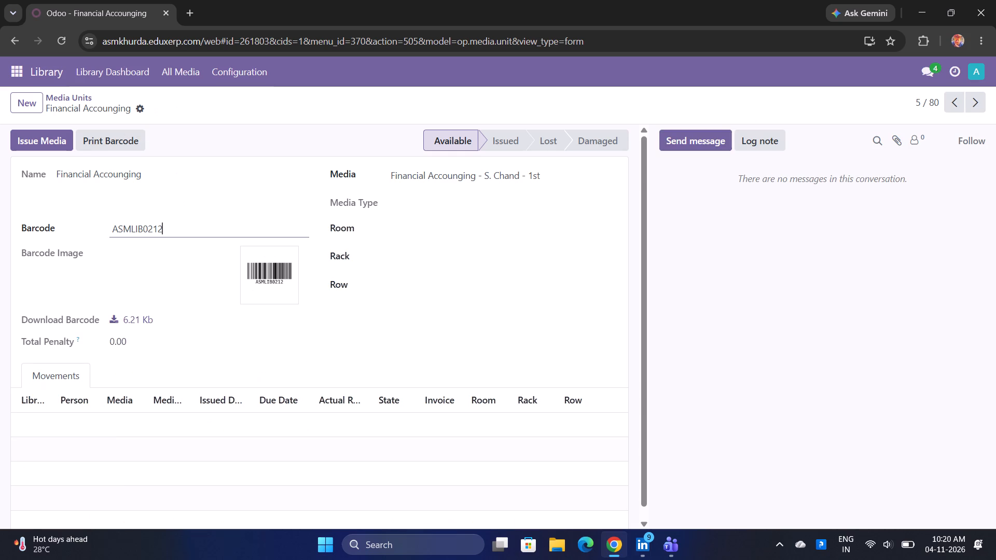
pyautogui.press('0')
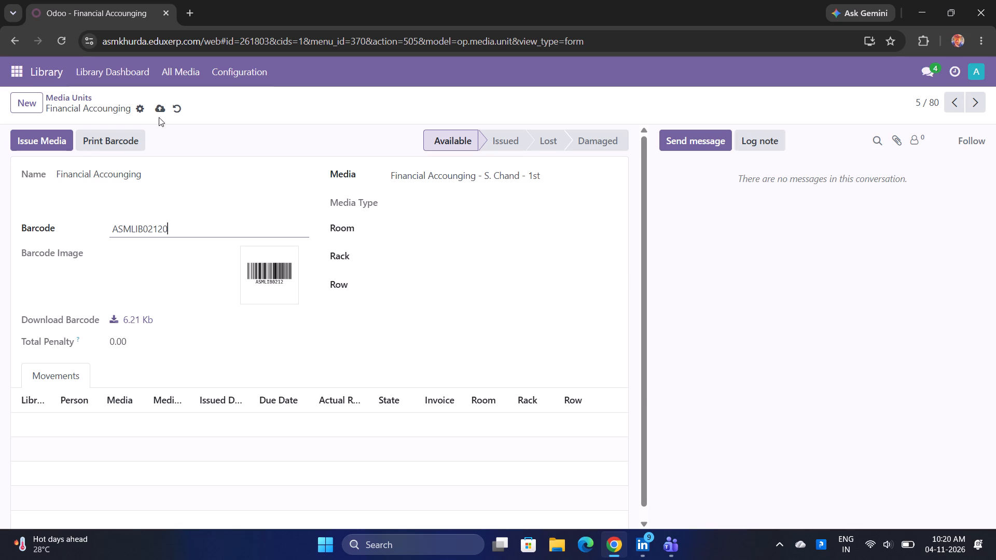
pyautogui.click(160, 106)
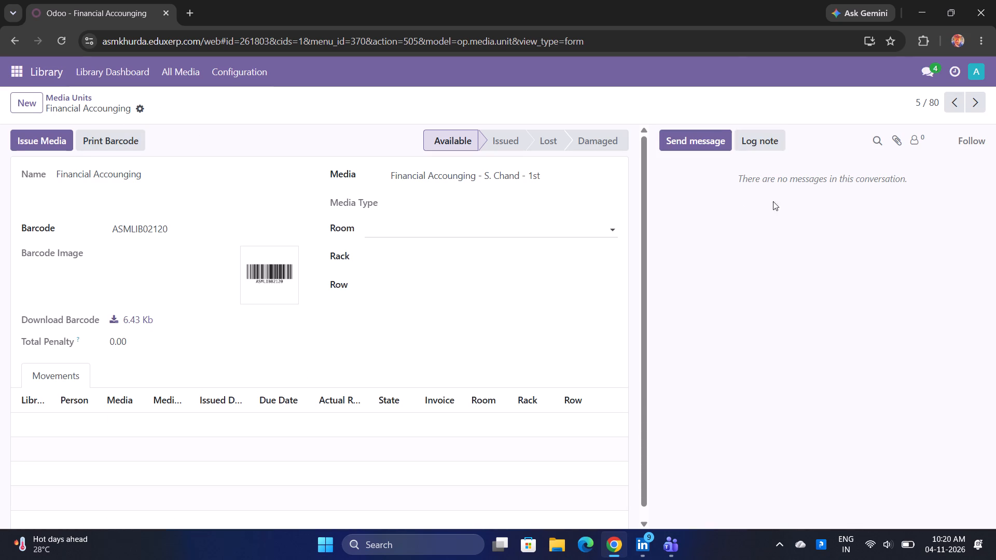
# For the Financial Accounging unit ASMLIB02121, generate the missing barcode image by saving the barcode as ASMLIB0212, and again as ASMLIB02121.
pyautogui.click(977, 96)
pyautogui.click(213, 230)
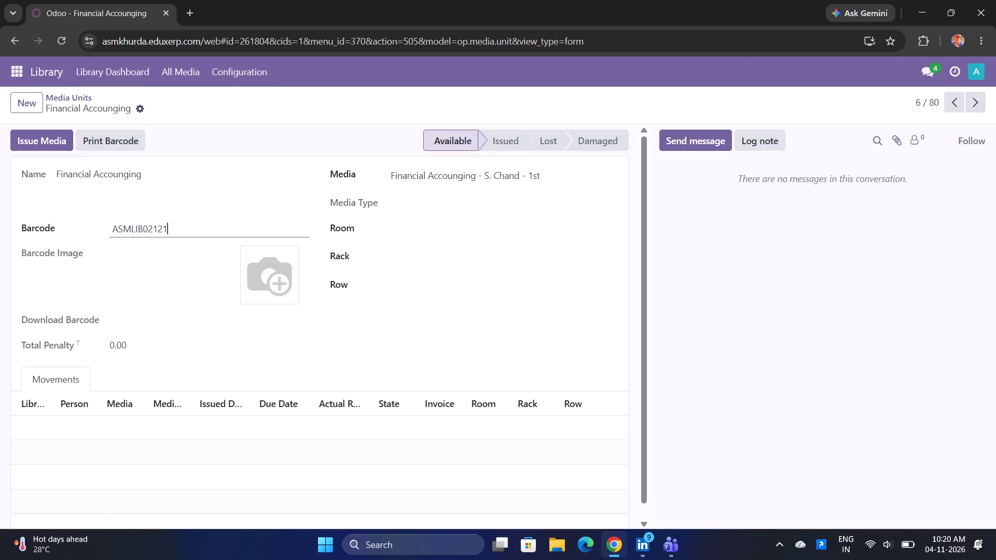
pyautogui.press('BackSpace')
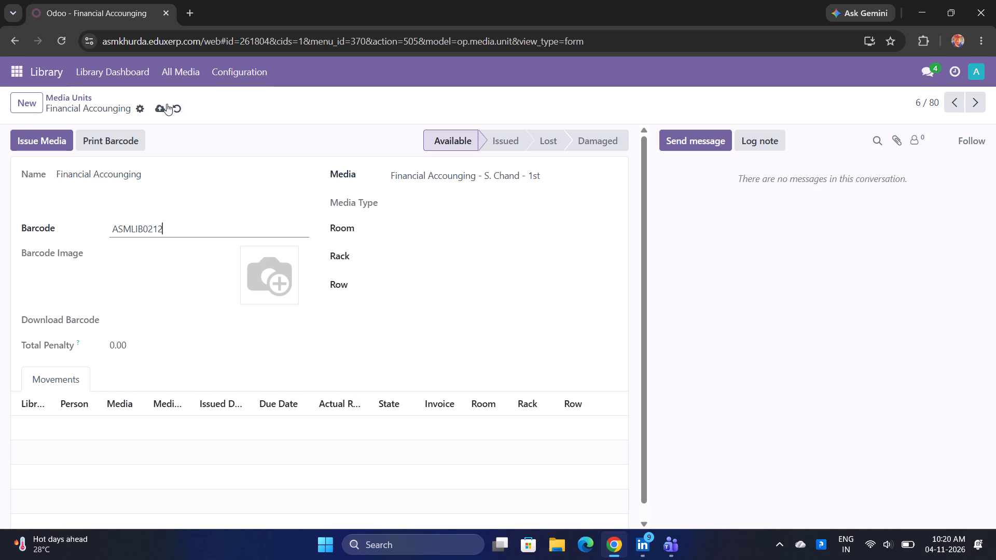
pyautogui.click(159, 104)
pyautogui.click(184, 222)
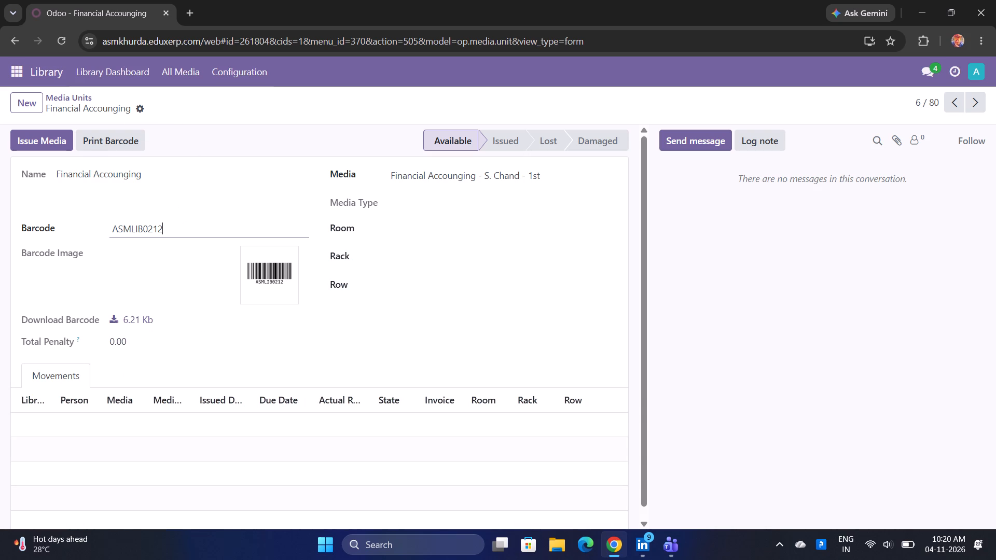
pyautogui.press('1')
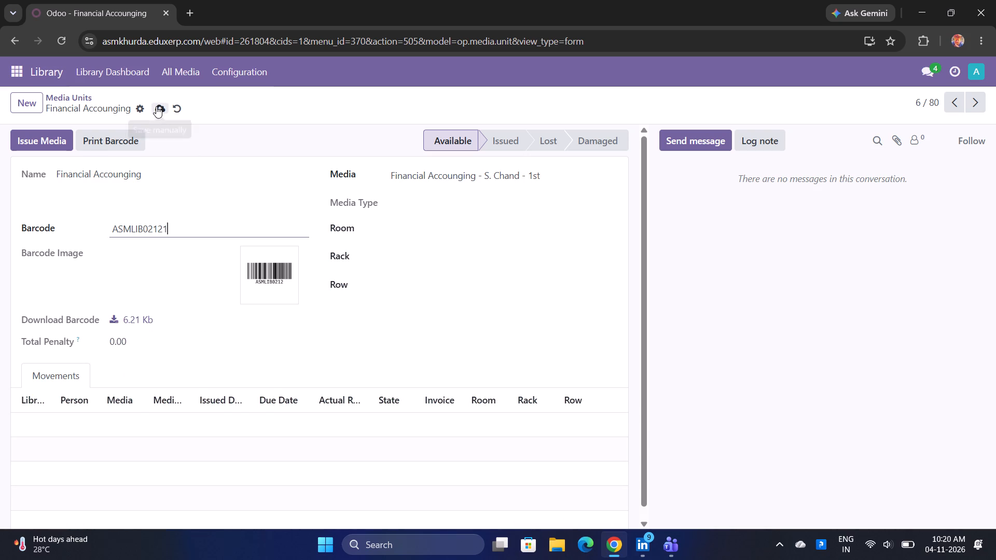
pyautogui.click(156, 106)
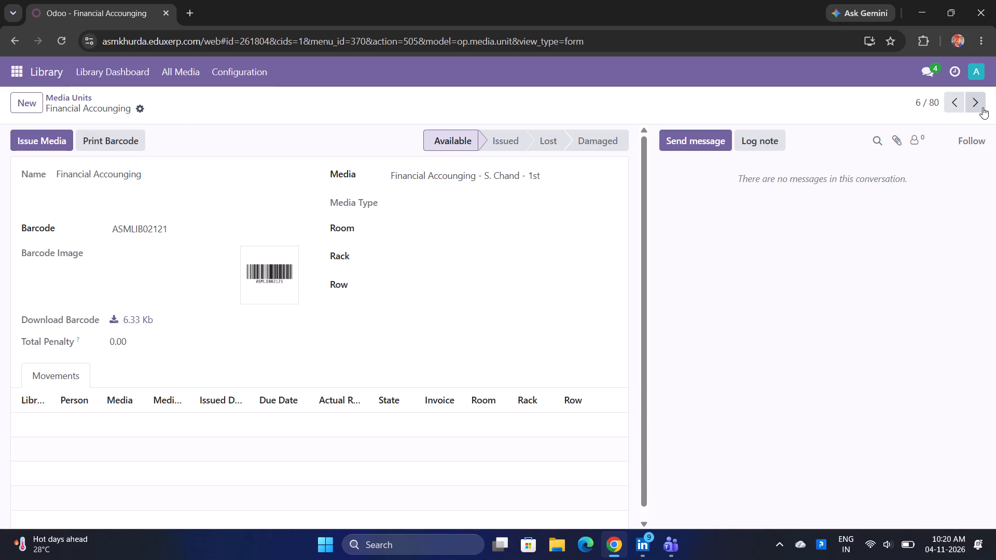
# For the Financial Accounging - Kalyani - 12th unit ASMLIB00777, regenerate the barcode image by saving the barcode as ASMLIB0077, and again as ASMLIB00777.
pyautogui.click(975, 100)
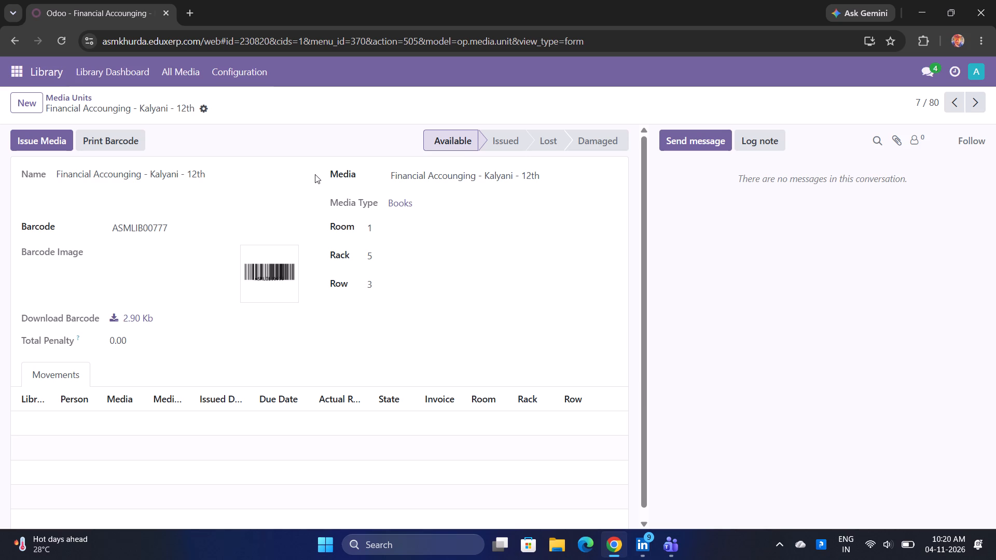
pyautogui.click(244, 223)
pyautogui.press('BackSpace')
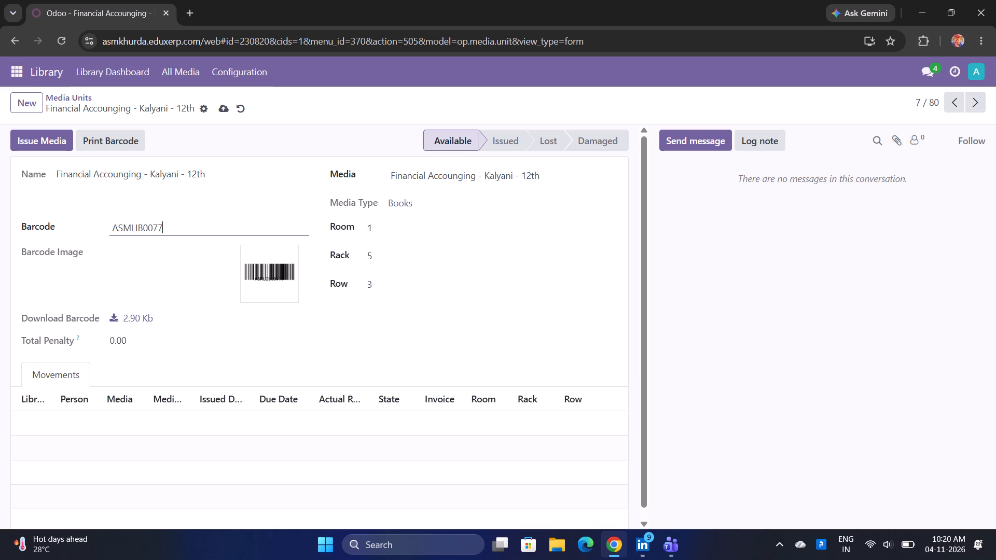
pyautogui.click(221, 104)
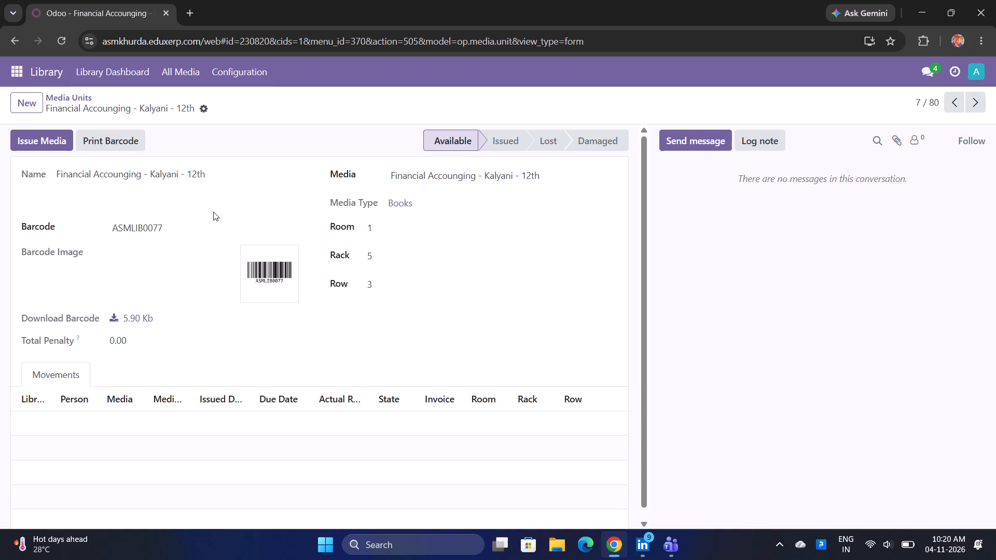
pyautogui.click(213, 220)
pyautogui.press('7')
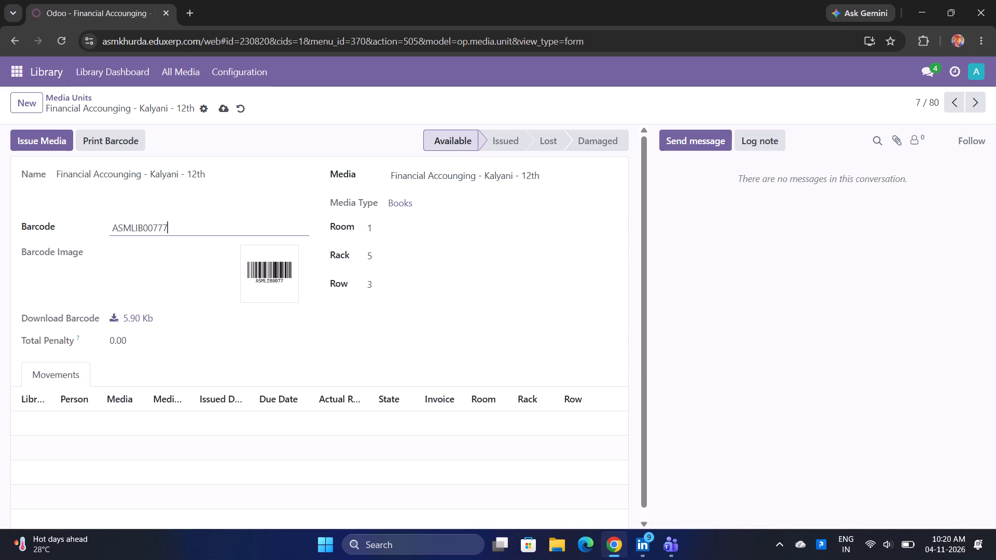
pyautogui.click(225, 105)
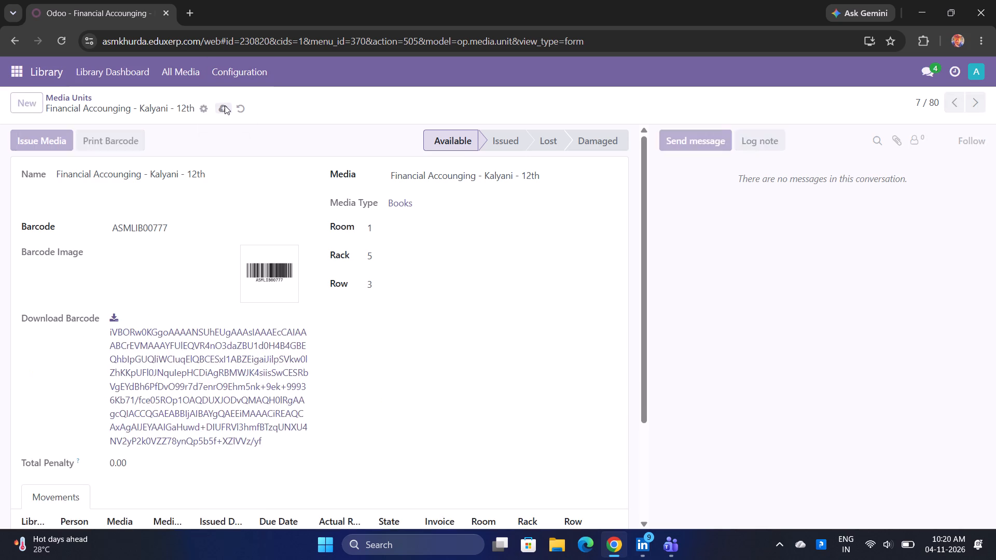
# For the Financial Accounging - Kalyani - 12th unit ASMLIB00776, regenerate the barcode image by saving the barcode as ASMLIB0077, and again as ASMLIB00776.
pyautogui.click(976, 101)
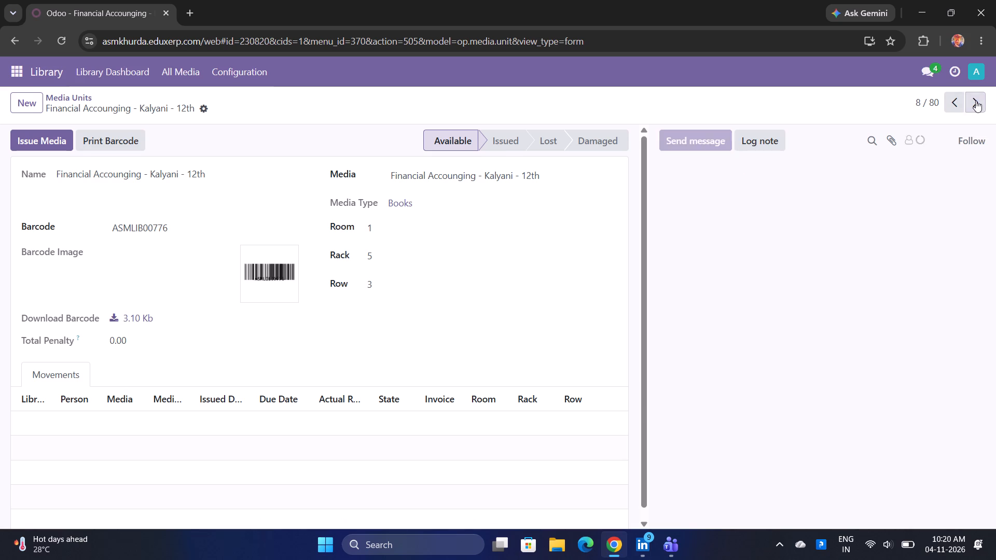
pyautogui.click(285, 220)
pyautogui.press('BackSpace')
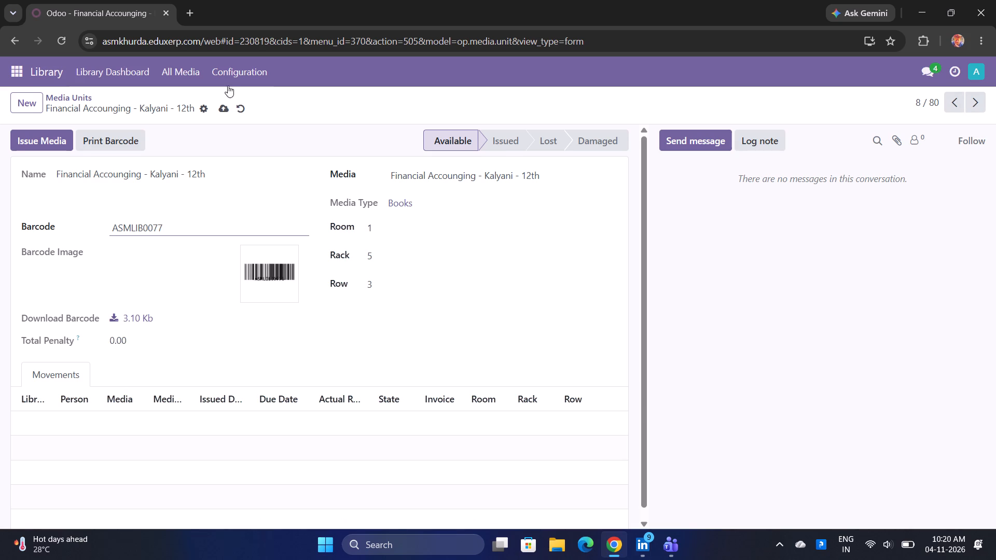
pyautogui.click(222, 99)
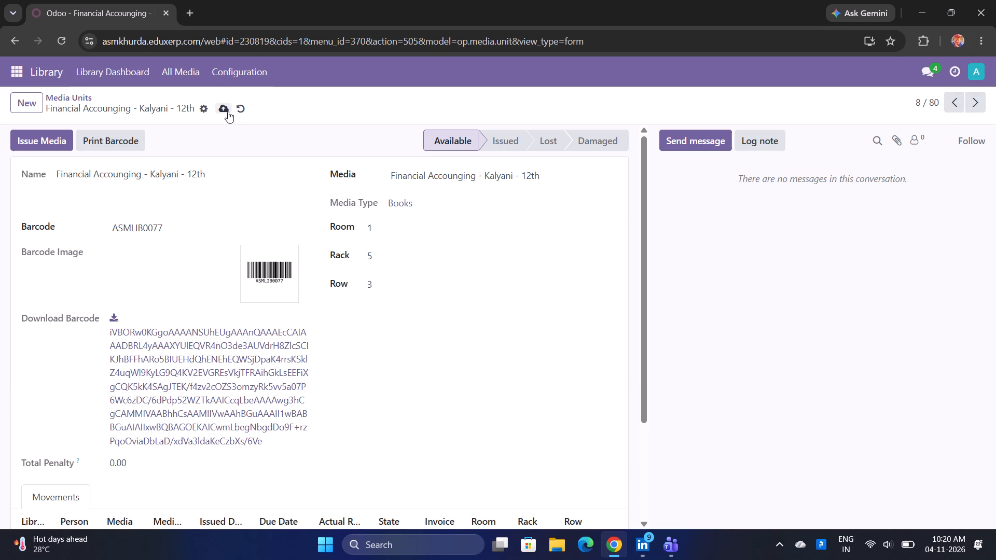
pyautogui.click(226, 108)
pyautogui.click(198, 227)
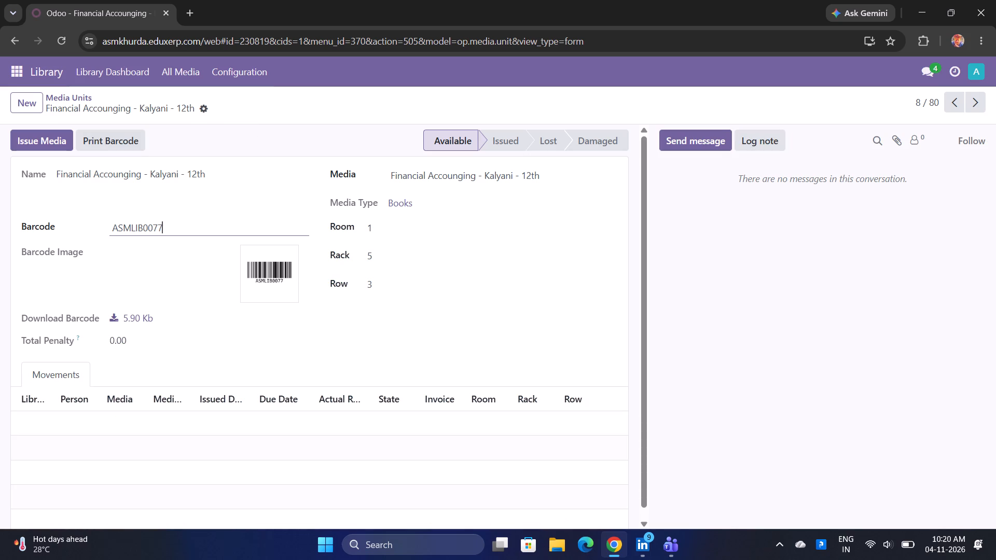
pyautogui.press('6')
pyautogui.click(222, 108)
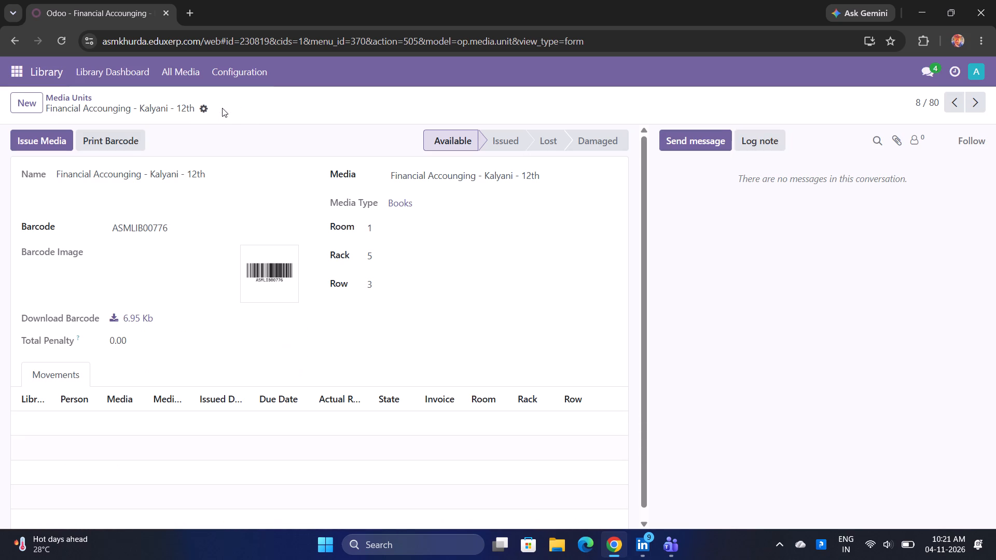
# For the Financial Accounting unit ASMLIB02208, generate the missing barcode image by saving the barcode as ASMLIB0220, and again as ASMLIB02208.
pyautogui.click(976, 99)
pyautogui.click(212, 230)
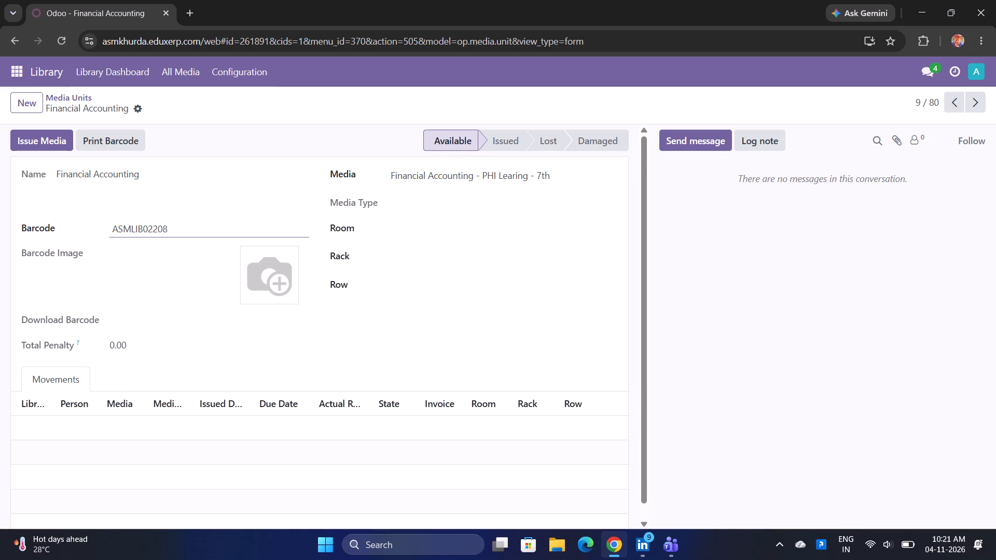
pyautogui.press('BackSpace')
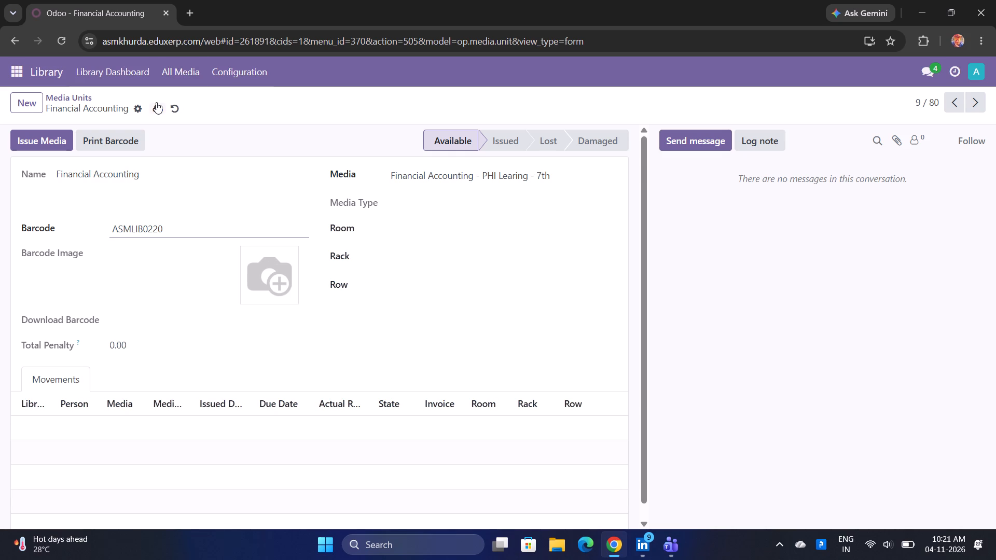
pyautogui.click(156, 102)
pyautogui.click(186, 224)
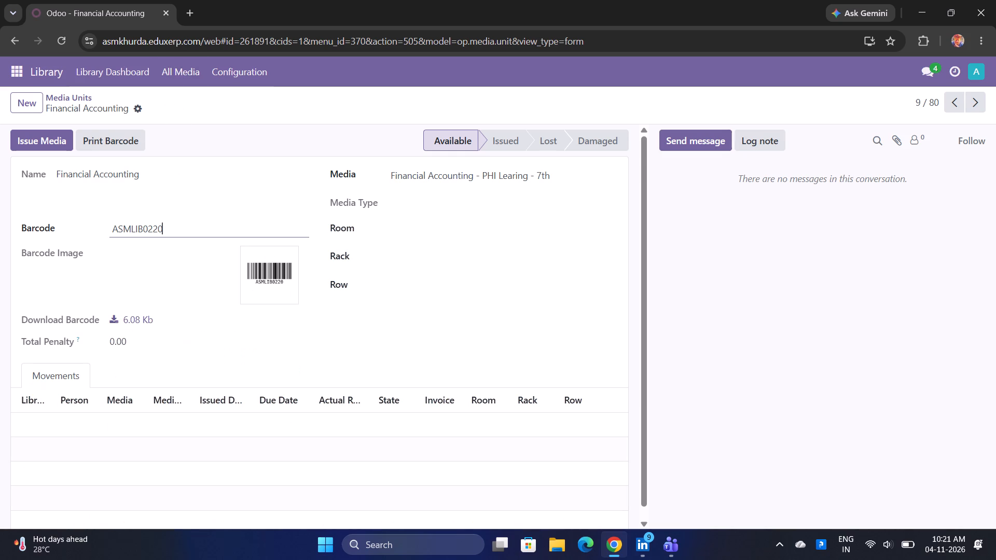
pyautogui.press('8')
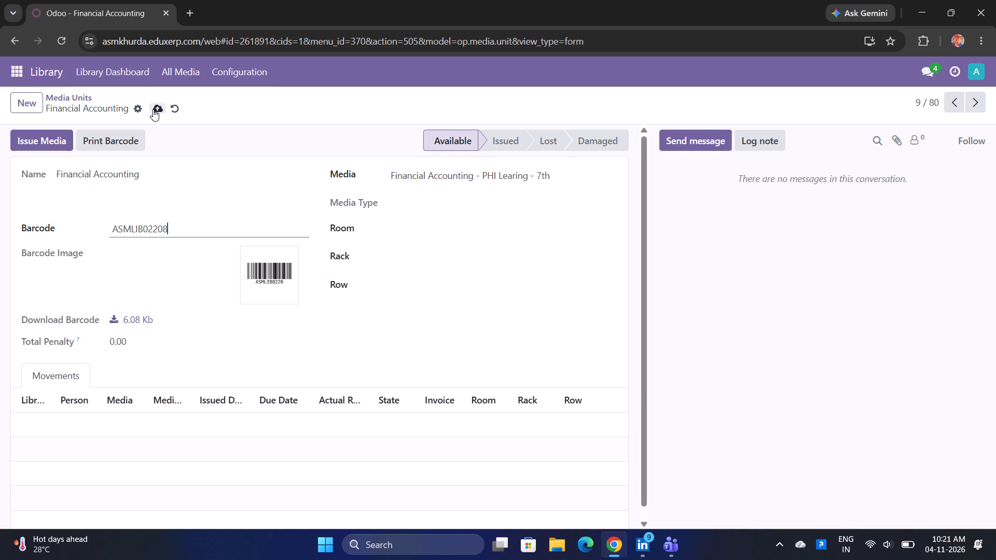
pyautogui.click(153, 109)
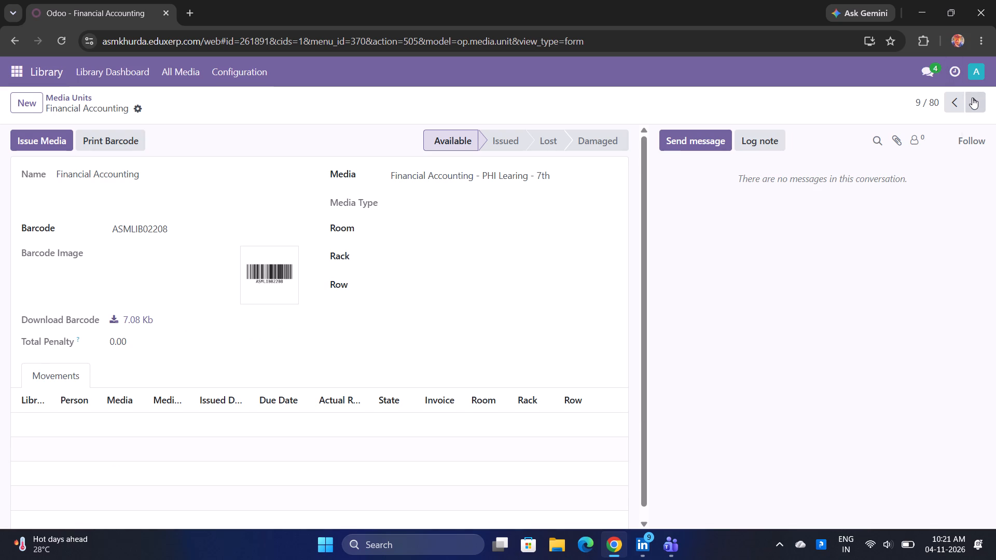
# For the Financial Accounting - TAXMANN - 9th unit ASMLIB03092, generate the missing barcode image by saving the barcode as ASMLIB0309, and again as ASMLIB03092.
pyautogui.click(972, 97)
pyautogui.click(226, 222)
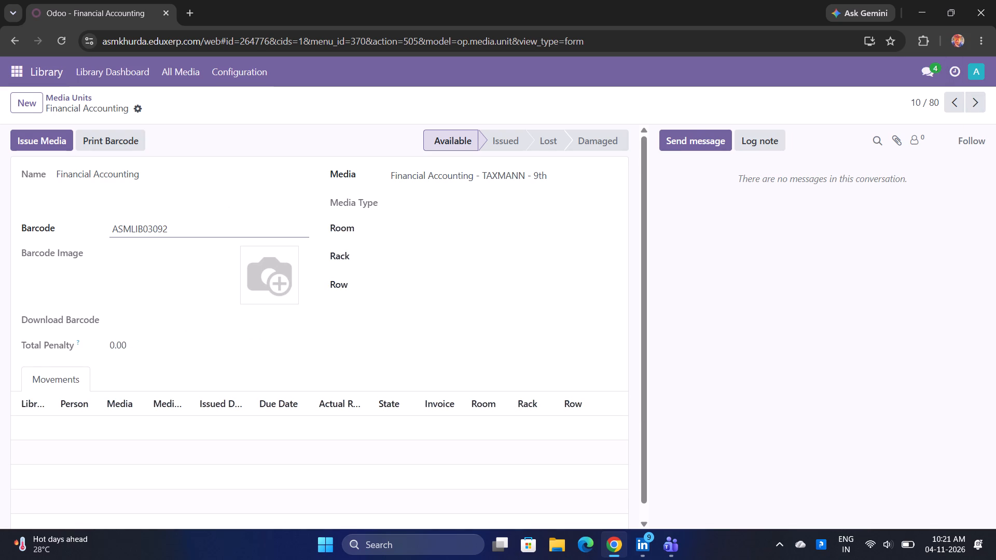
pyautogui.press('BackSpace')
pyautogui.click(156, 108)
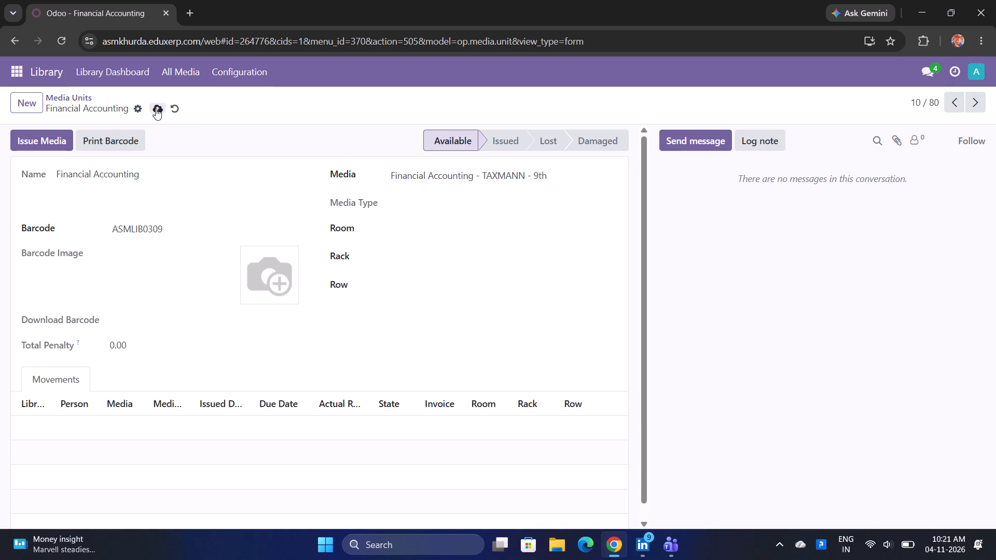
pyautogui.click(182, 237)
pyautogui.press('2')
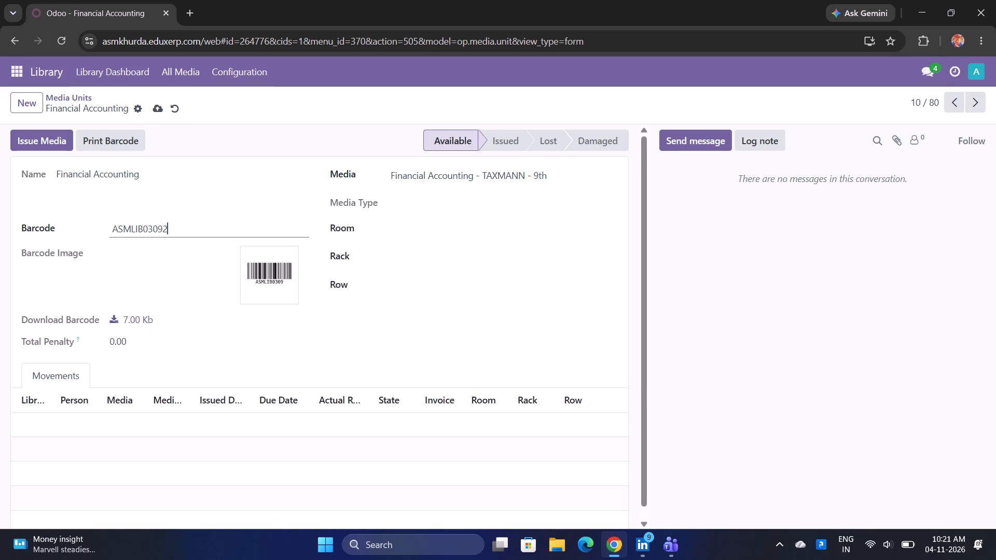
pyautogui.click(154, 105)
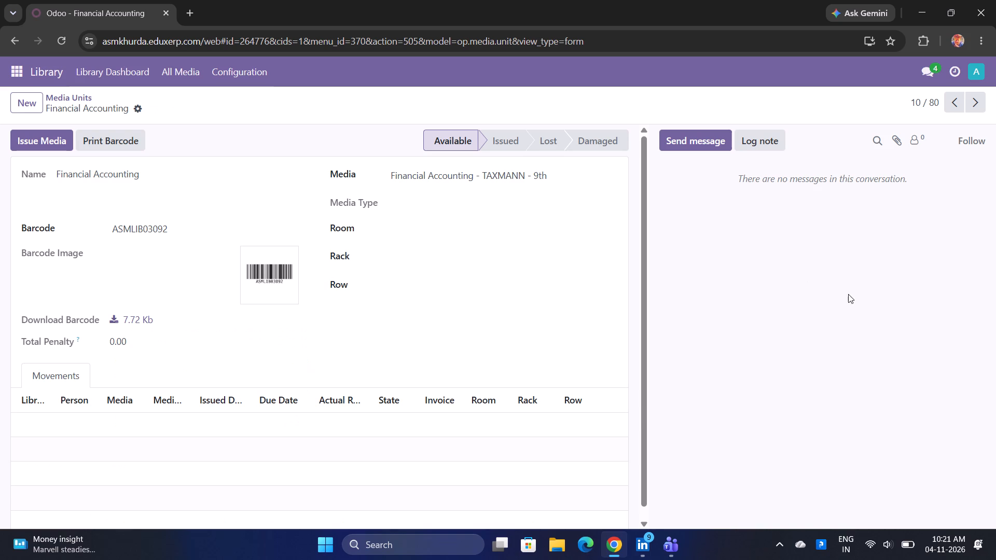
# For the Financial Accounting - TAXMANN - 9th unit ASMLIB03093, generate the missing barcode image by saving the barcode as ASMLIB0309, and again as ASMLIB03093.
pyautogui.click(978, 104)
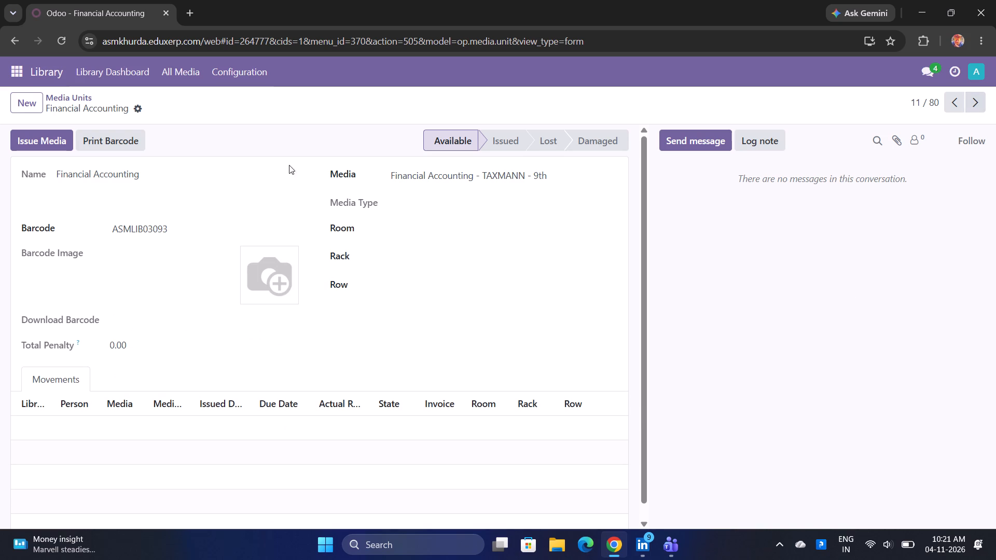
pyautogui.click(230, 228)
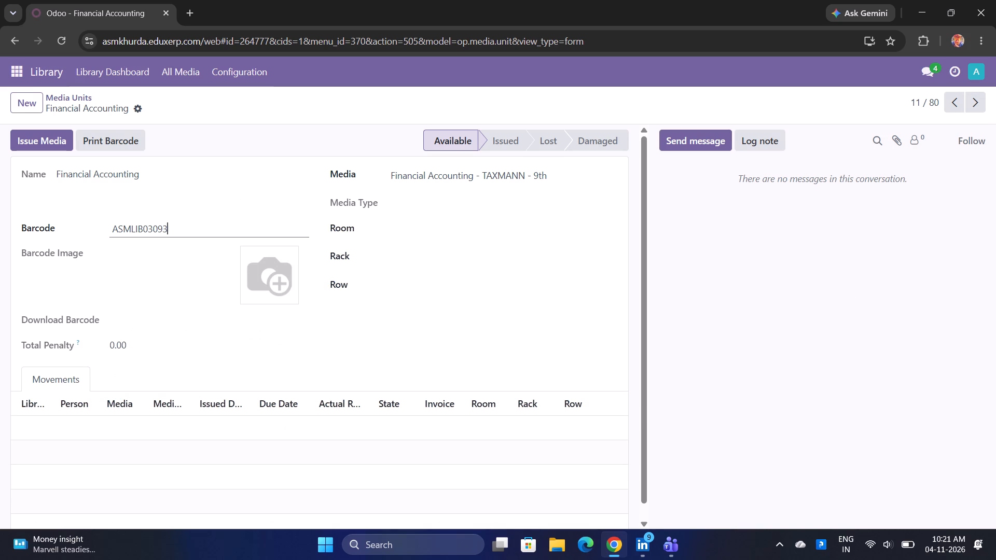
pyautogui.press('BackSpace')
pyautogui.click(151, 108)
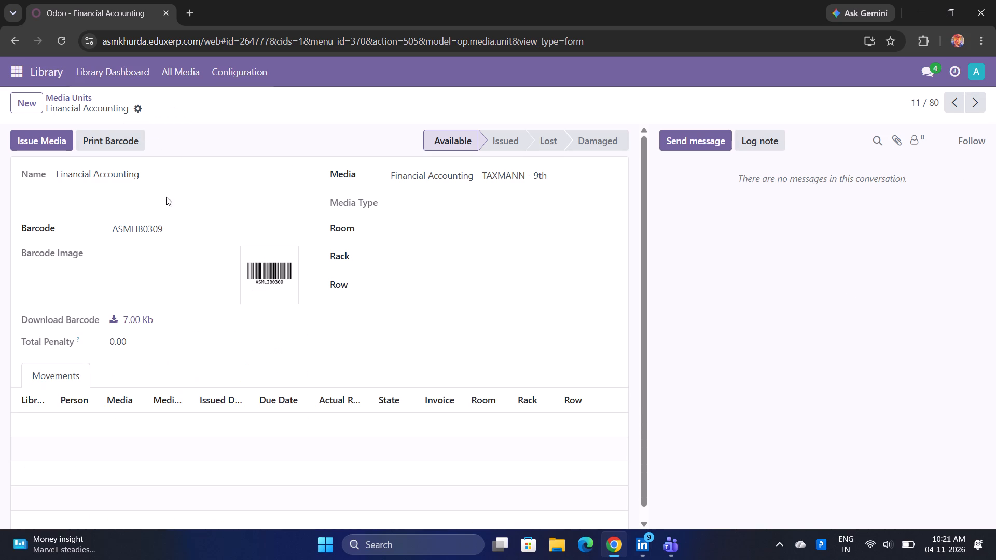
pyautogui.click(177, 230)
pyautogui.press('3')
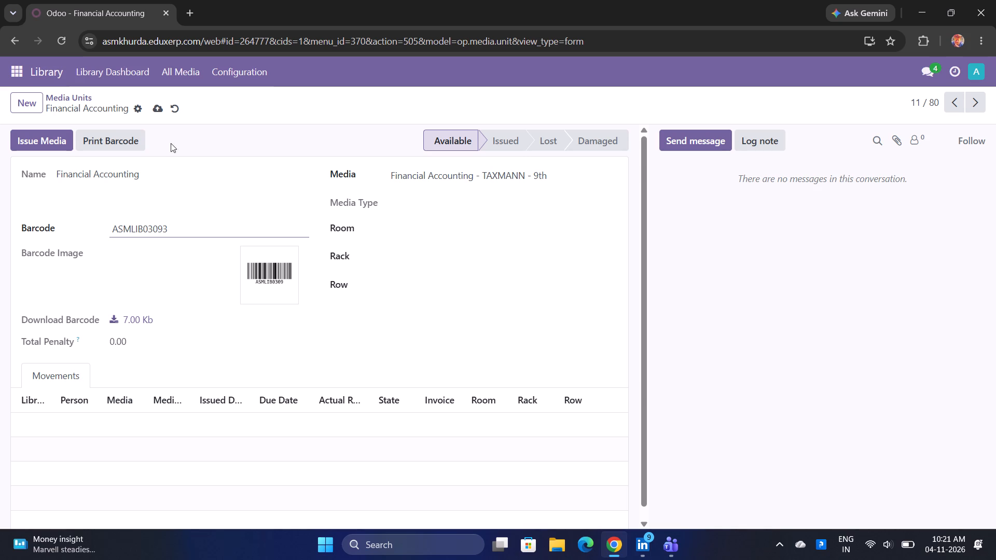
pyautogui.click(158, 108)
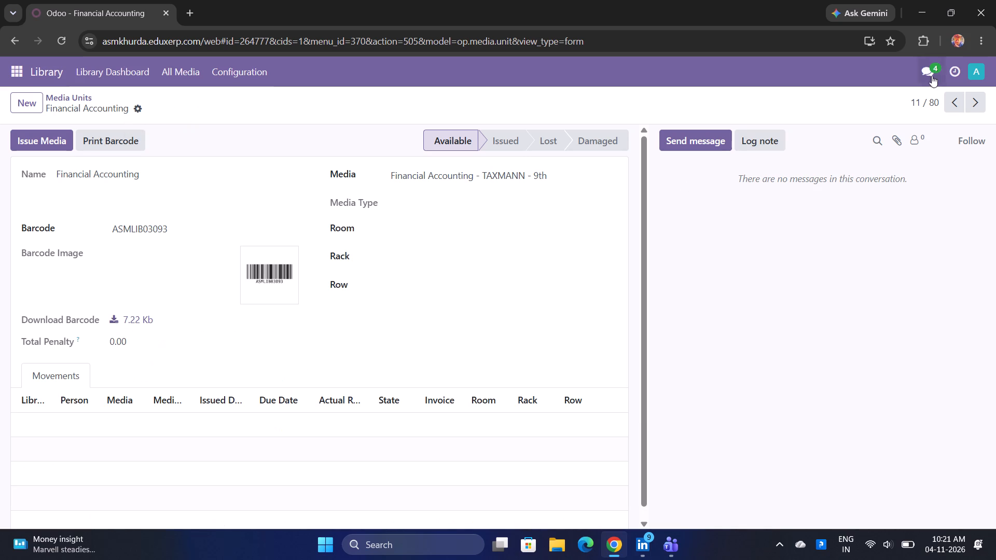
# For the Financial Accounting - PHI Learing - 7th unit ASMLIB02207, generate the missing barcode image by saving the barcode as ASMLIB0220, and again as ASMLIB02207.
pyautogui.click(975, 99)
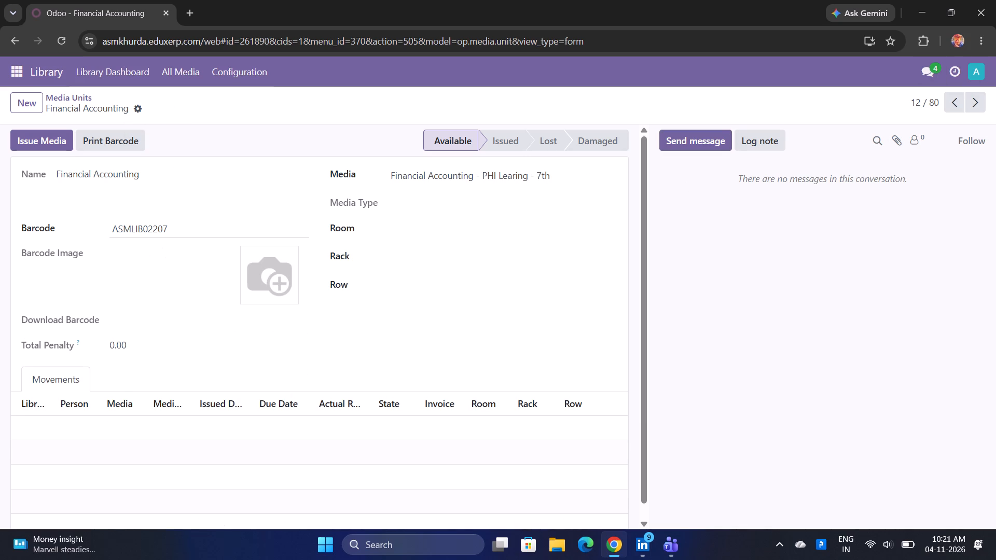
pyautogui.click(206, 232)
pyautogui.press('BackSpace')
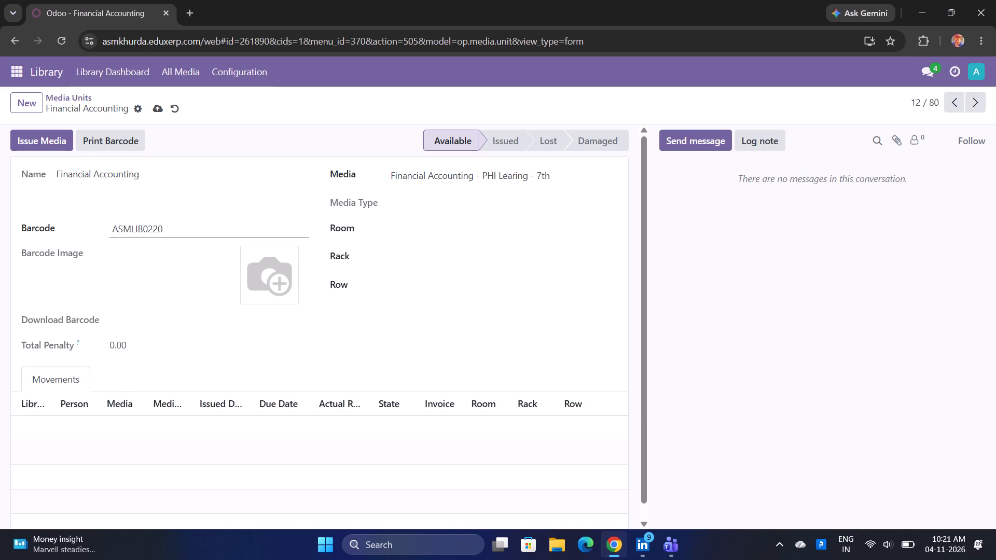
pyautogui.click(156, 106)
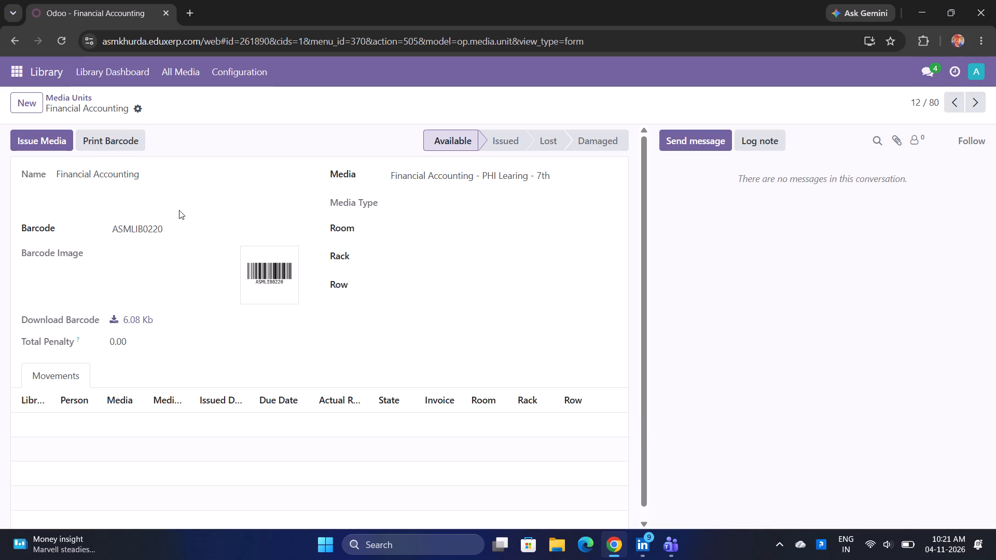
pyautogui.click(183, 226)
pyautogui.press('7')
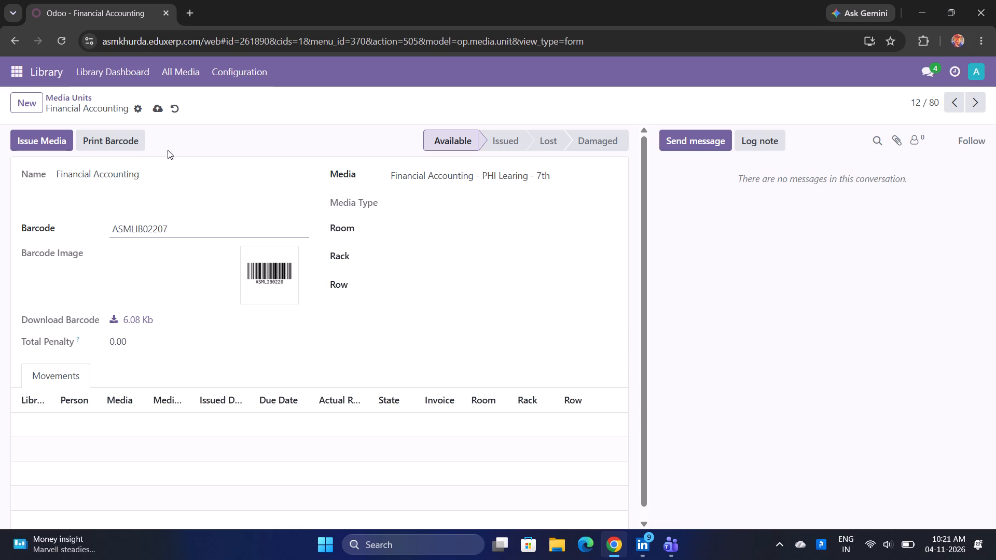
pyautogui.click(158, 109)
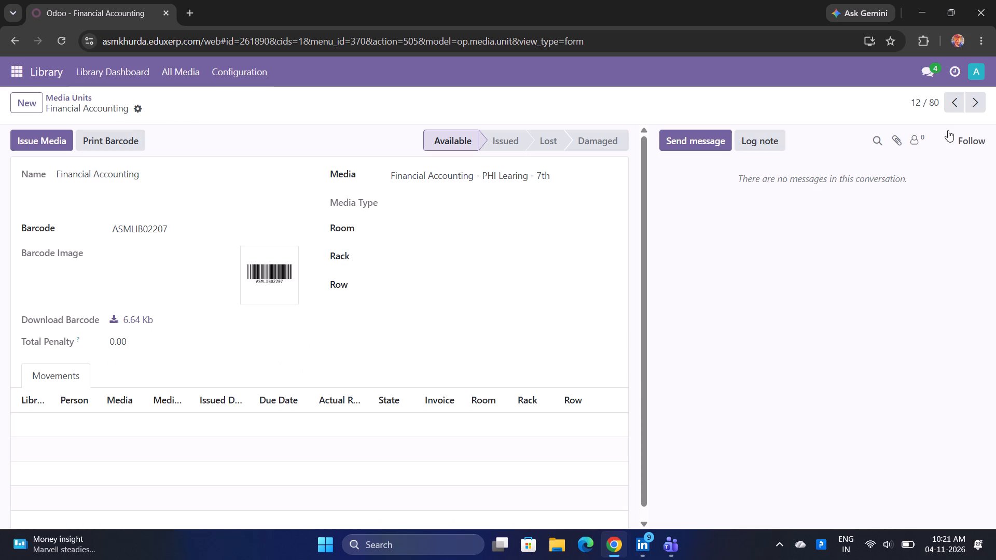
# For the Financial Accounting - TAXMANN - 9th unit ASMLIB03094, generate the missing barcode image by saving the barcode as ASMLIB0309, and again as ASMLIB03094.
pyautogui.click(975, 97)
pyautogui.click(230, 236)
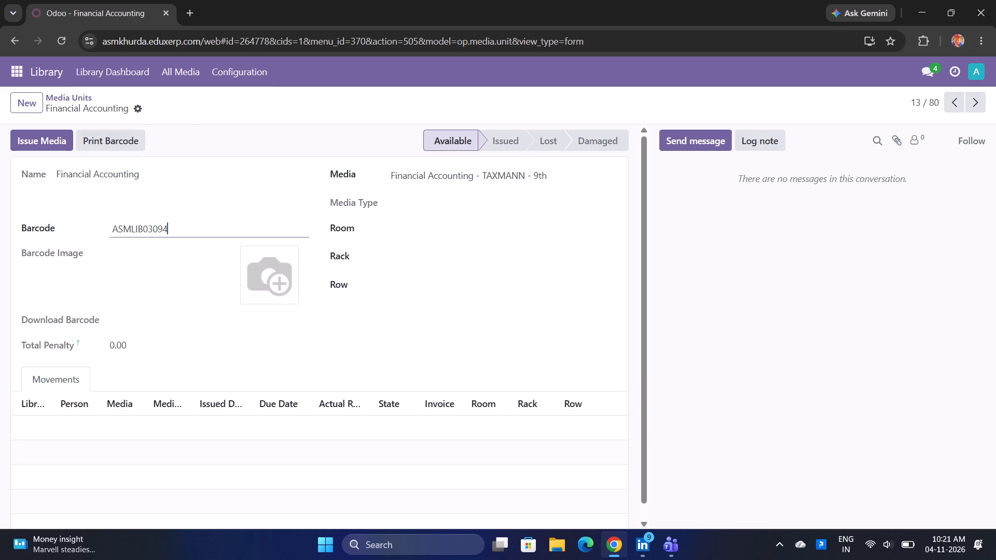
pyautogui.press('BackSpace')
pyautogui.click(155, 107)
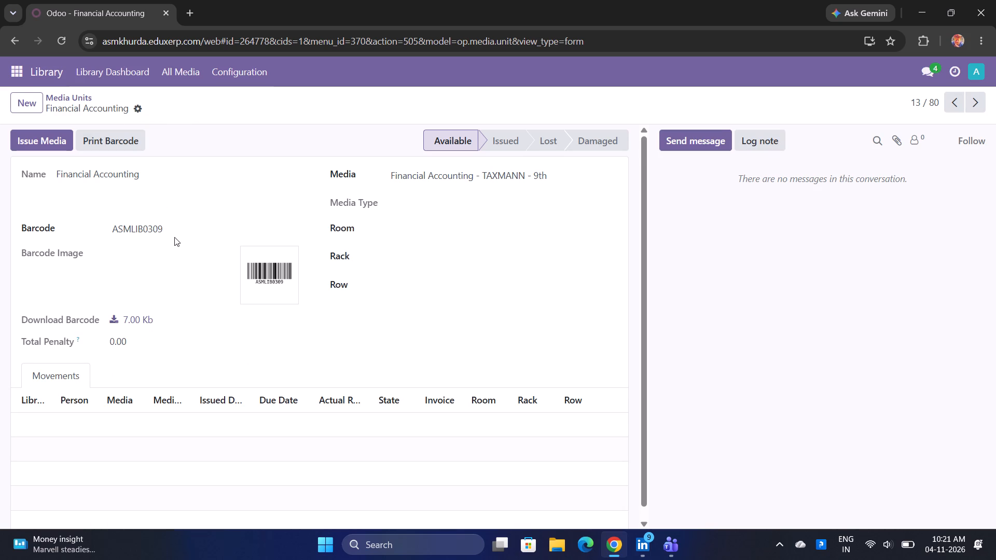
pyautogui.click(178, 230)
pyautogui.press('4')
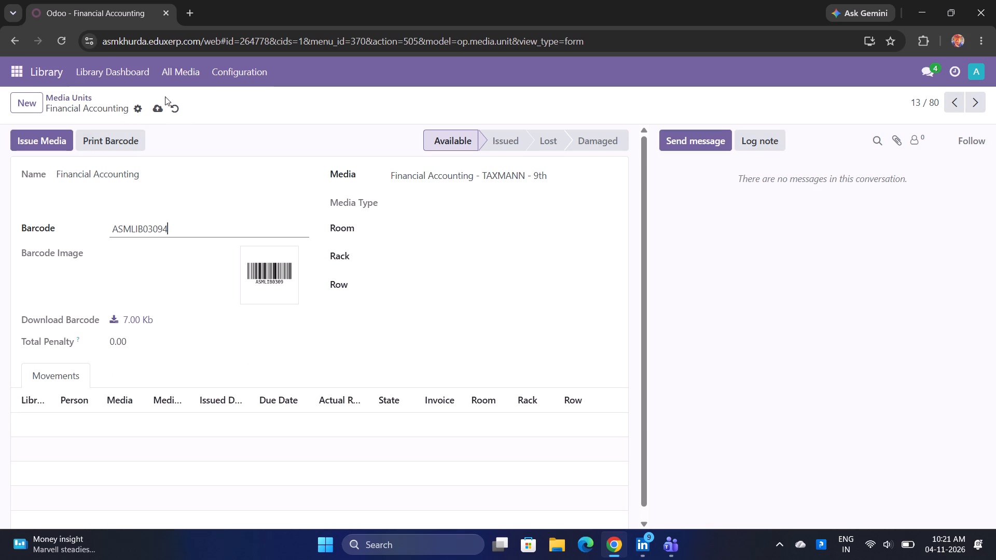
pyautogui.click(151, 111)
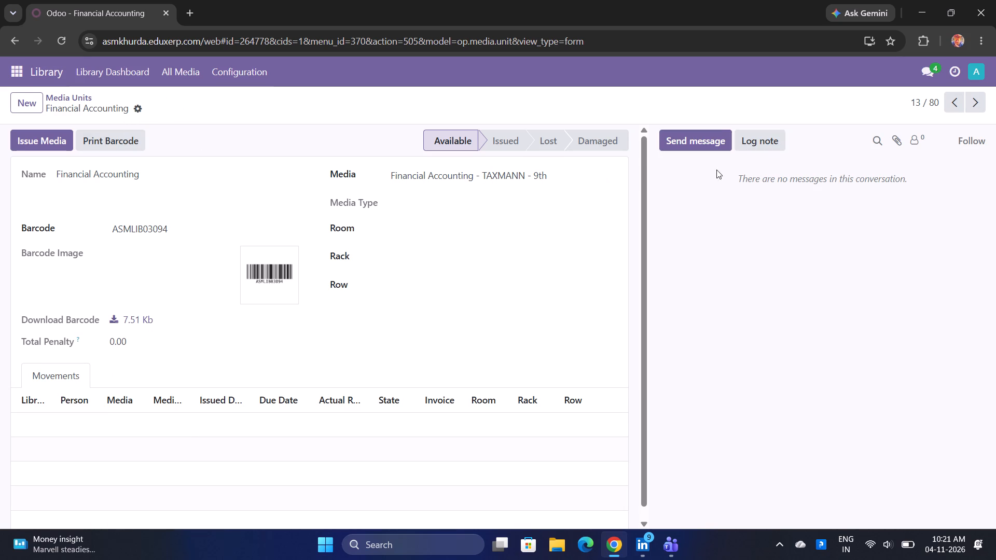
# For the Financial Accounting - TAXMANN - 9th unit ASMLIB03095, generate the missing barcode image by saving the barcode as ASMLIB0309, and again as ASMLIB03095.
pyautogui.click(976, 99)
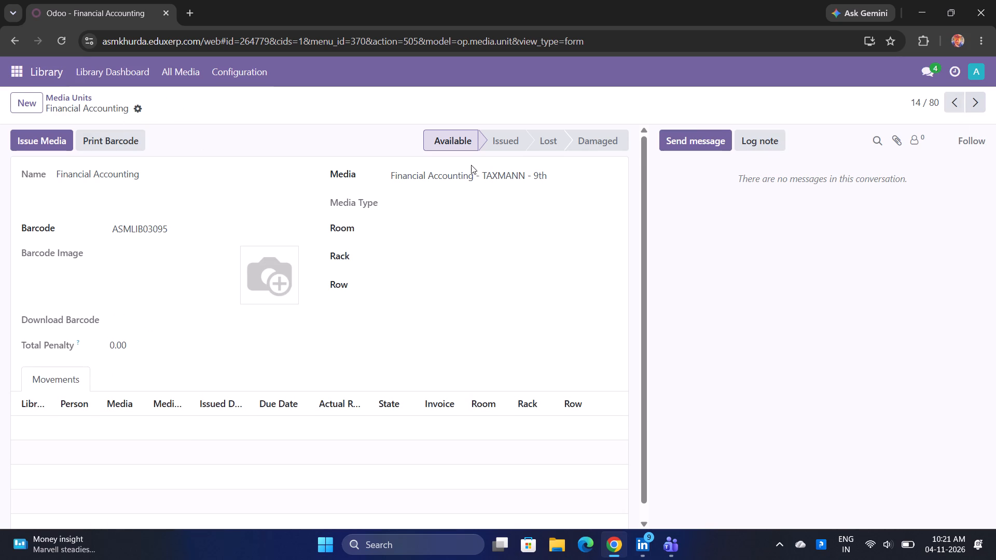
pyautogui.click(201, 225)
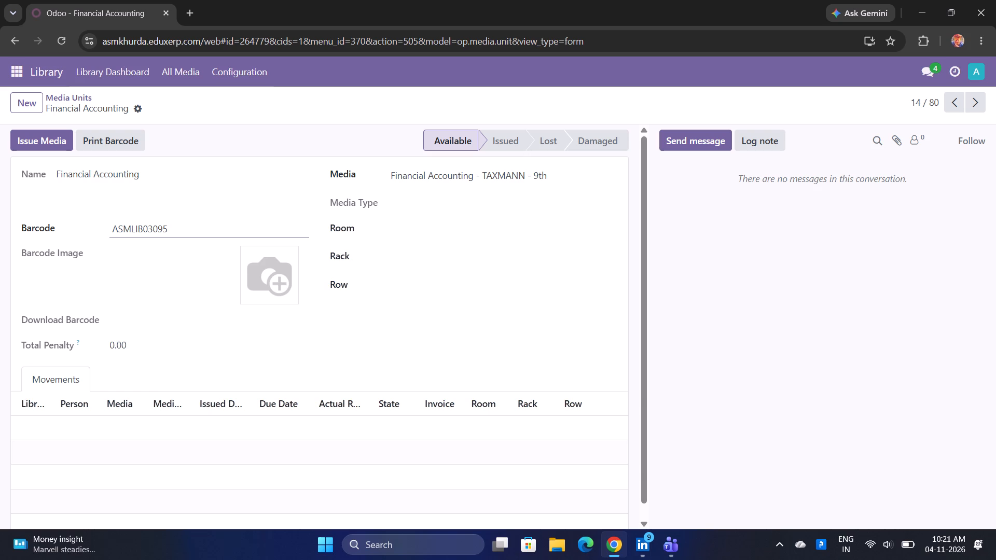
pyautogui.press('BackSpace')
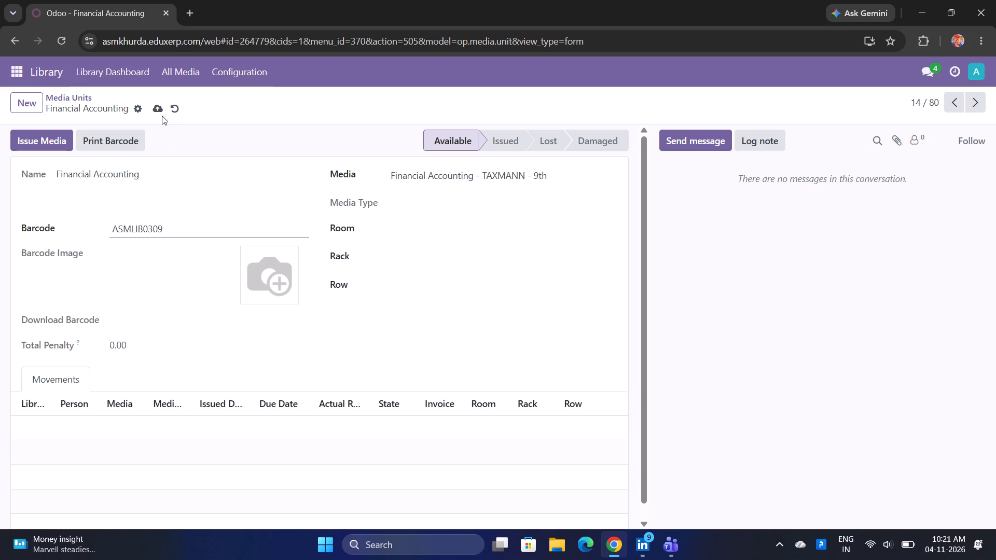
pyautogui.click(159, 107)
pyautogui.click(174, 223)
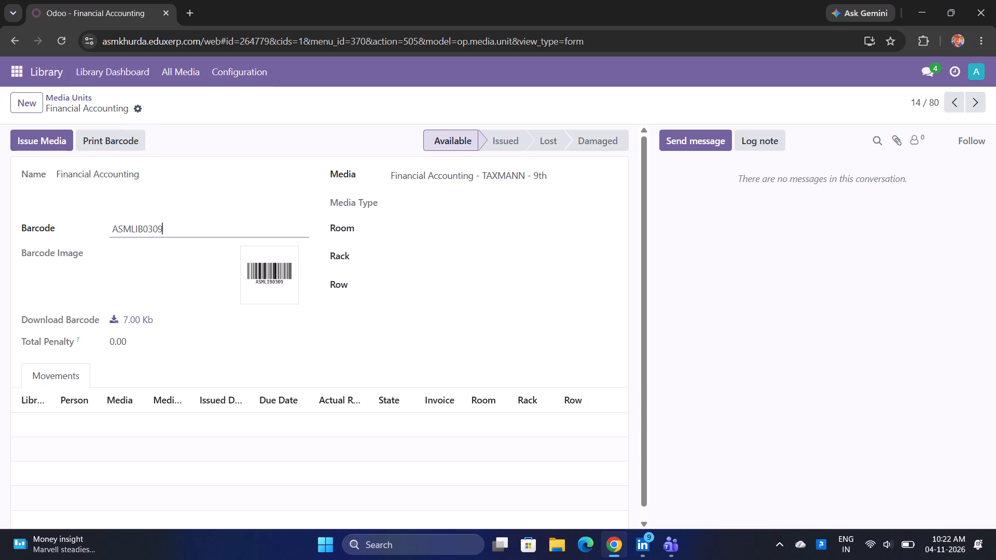
pyautogui.press('5')
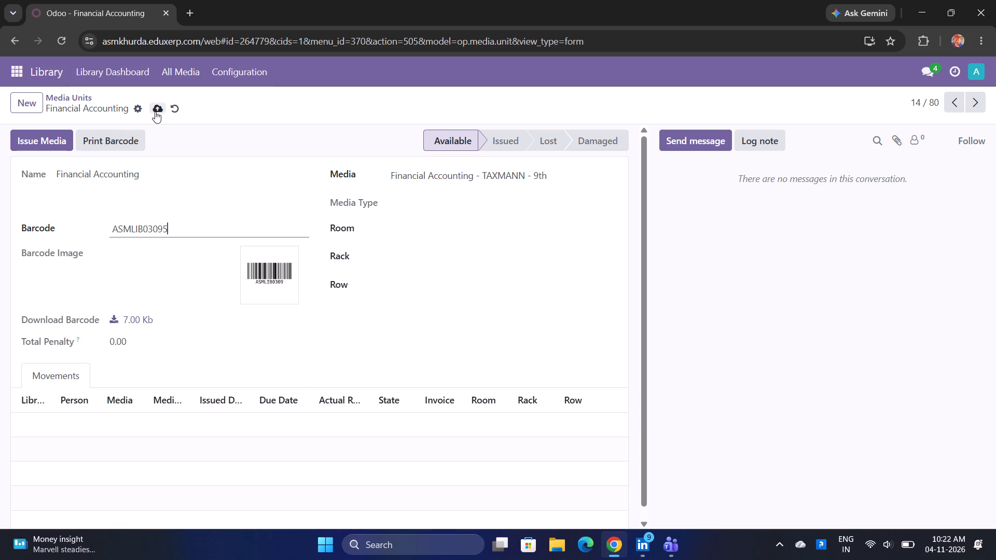
pyautogui.click(155, 111)
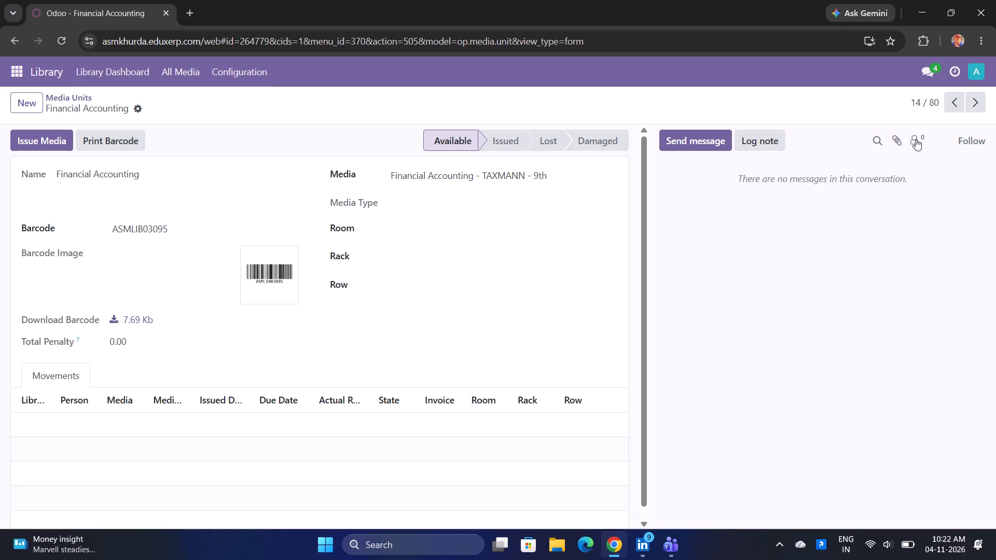
# For the Financial Accounting - PHI Learing - 7th unit ASMLIB02206, generate the missing barcode image by saving the barcode as ASMLIB0220, and again as ASMLIB02206.
pyautogui.click(970, 103)
pyautogui.click(290, 232)
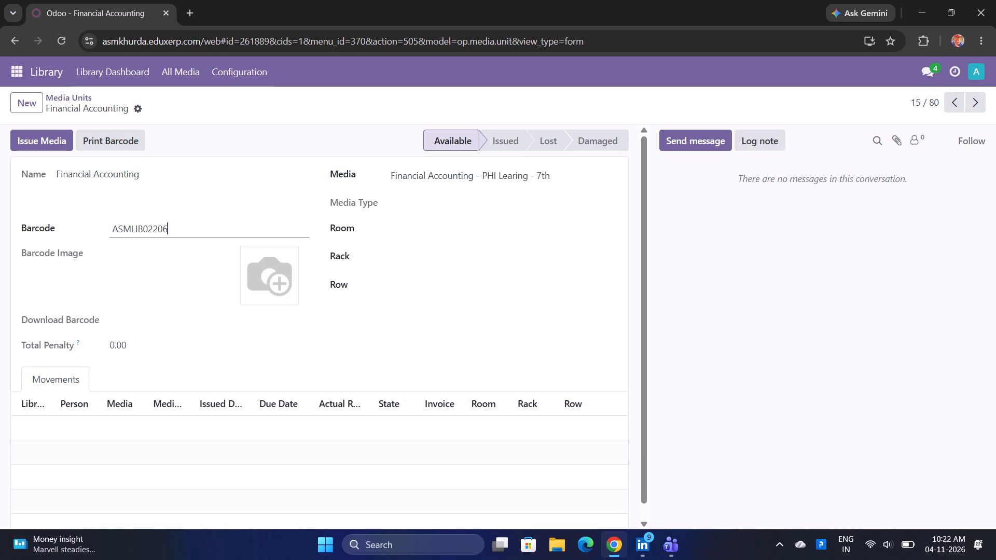
pyautogui.press('BackSpace')
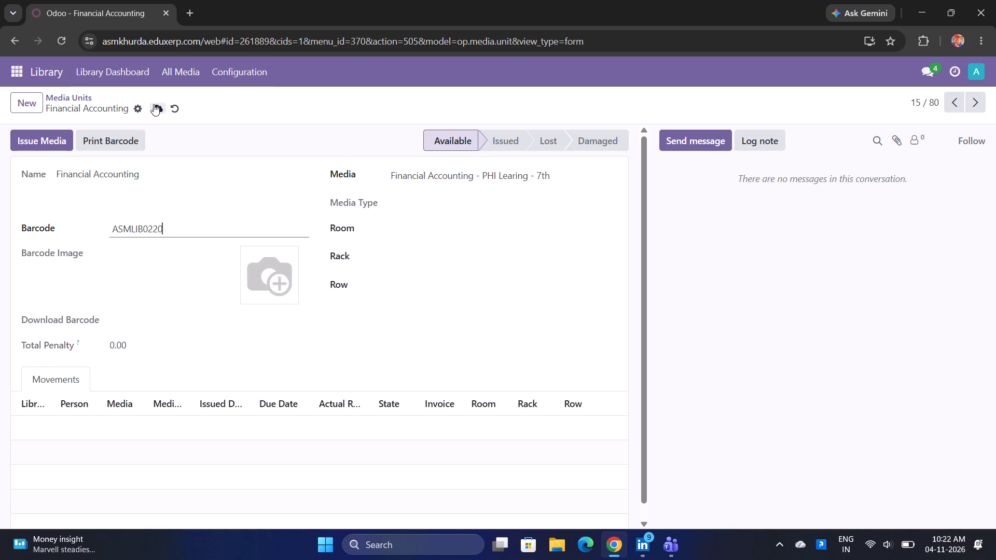
pyautogui.click(153, 104)
pyautogui.click(187, 228)
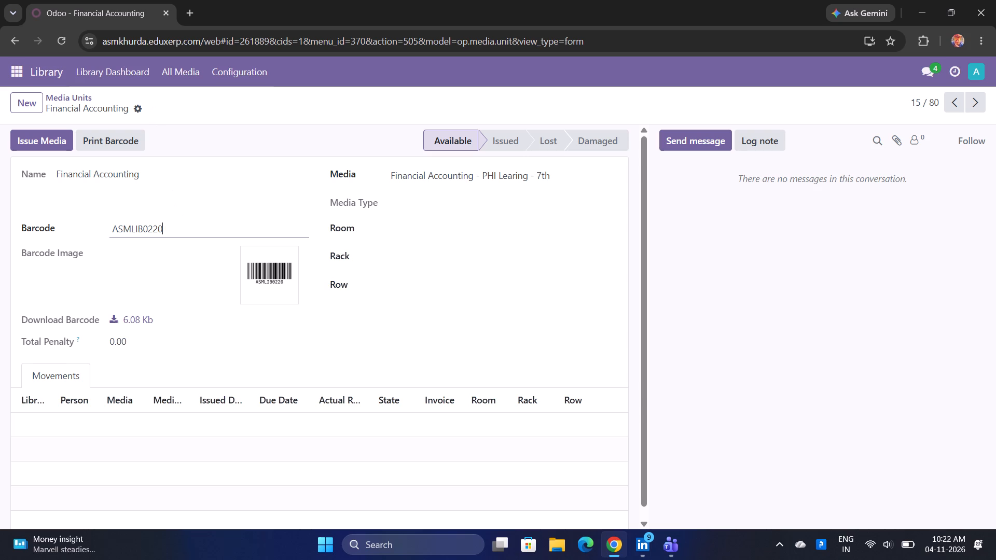
pyautogui.press('6')
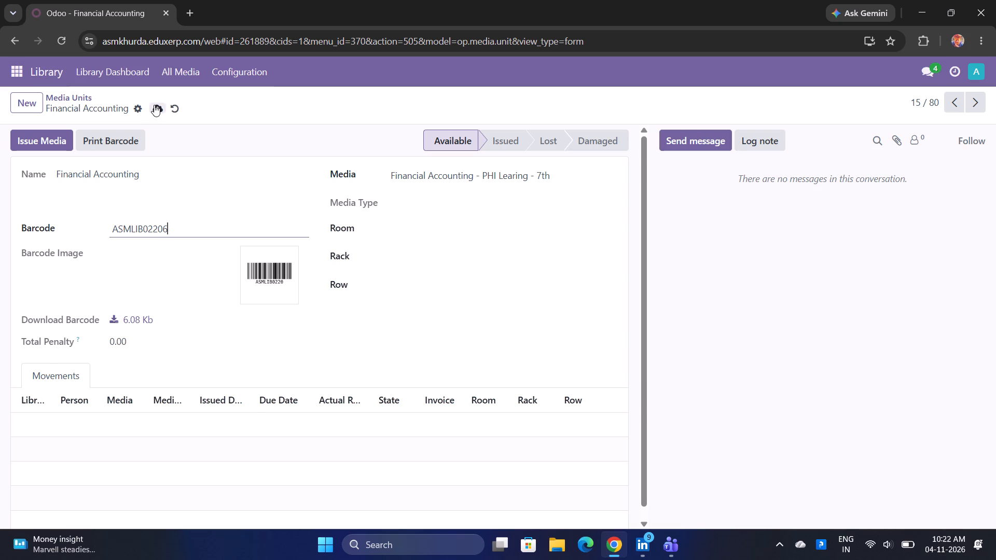
pyautogui.click(155, 105)
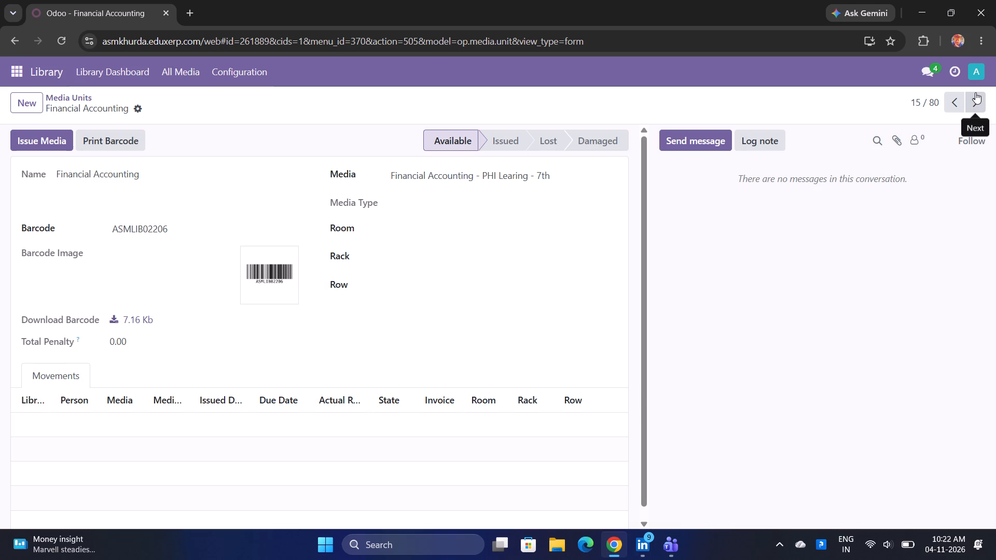
# For the Financial Accounting - TAXMANN - 9th unit ASMLIB03091, generate the missing barcode image by saving the barcode as ASMLIB0309, and again as ASMLIB03091.
pyautogui.click(975, 92)
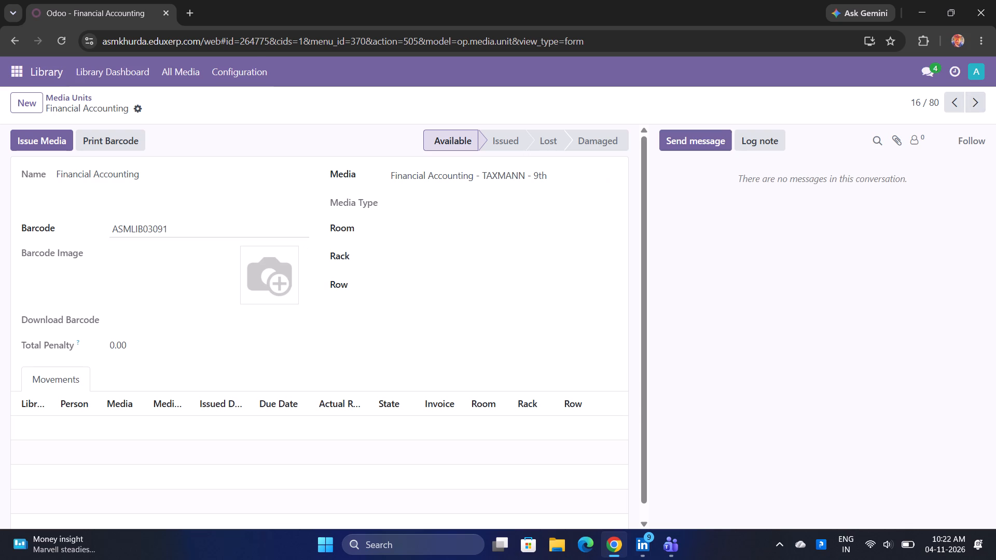
pyautogui.click(235, 221)
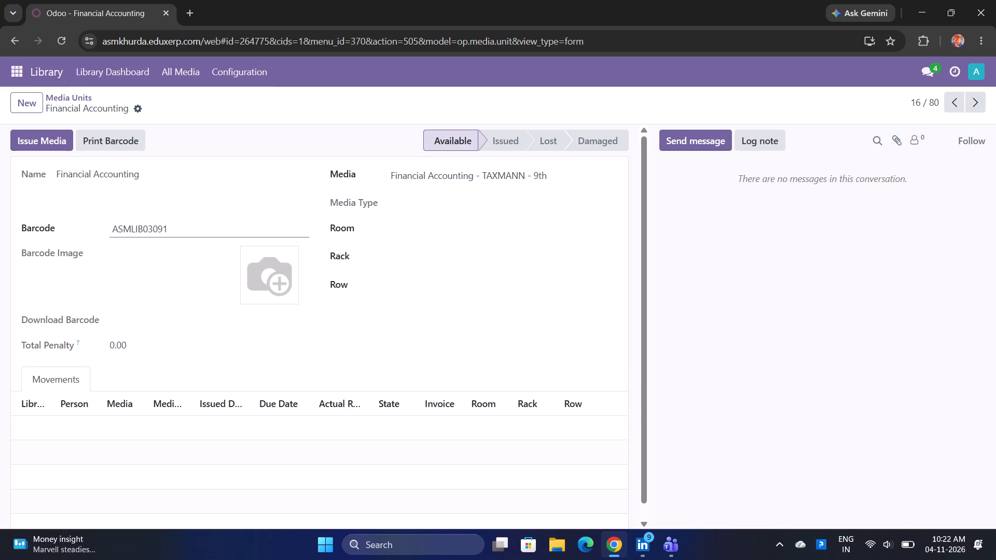
pyautogui.press('BackSpace')
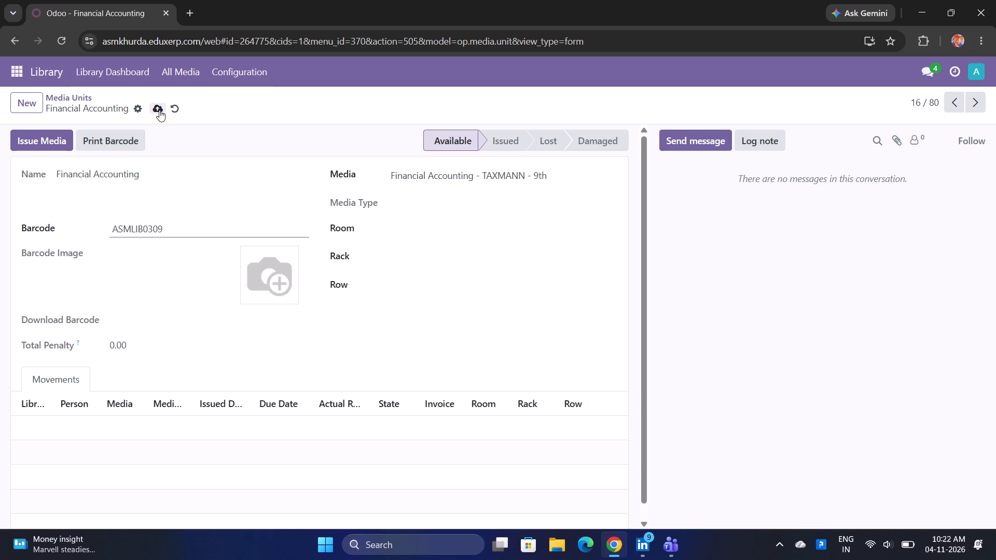
pyautogui.click(159, 110)
pyautogui.click(177, 228)
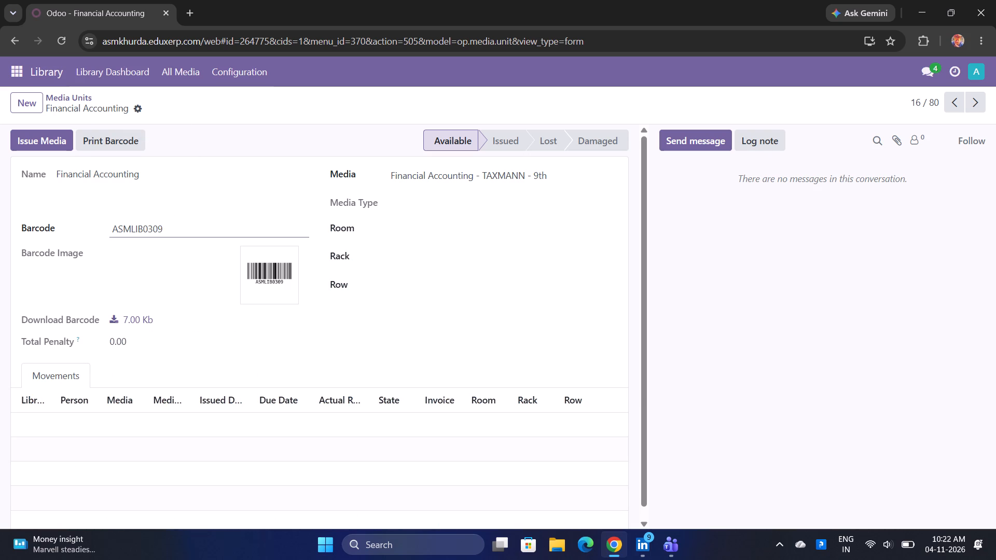
pyautogui.press('1')
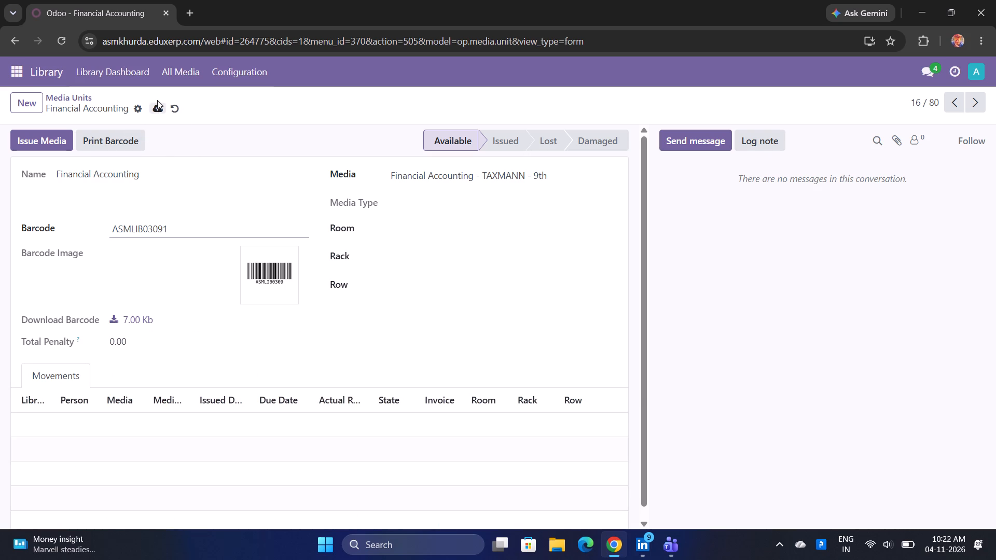
pyautogui.click(157, 110)
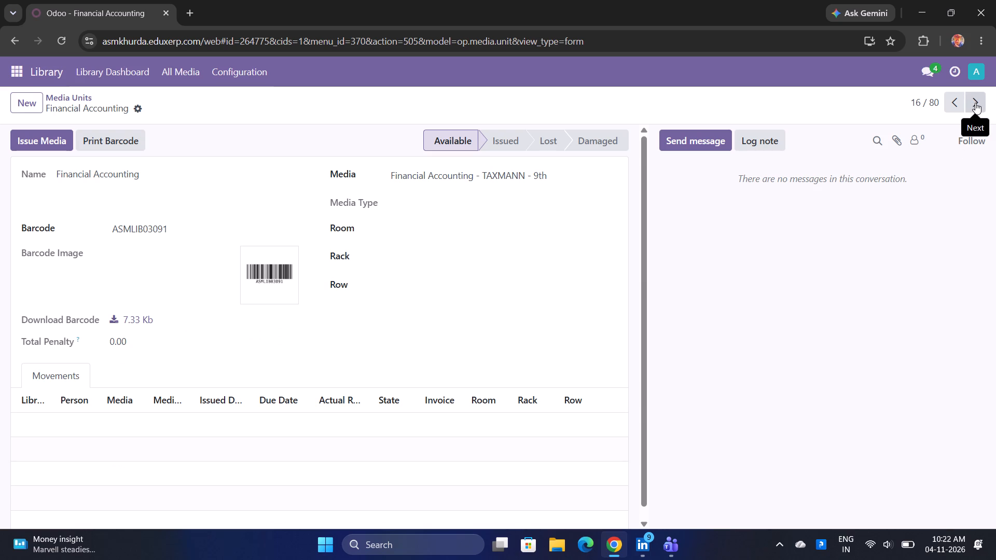
# For the Financial Accounting - PHI Learing - 7th unit ASMLIB02205, generate the missing barcode image by saving the barcode as ASMLIB0220, and again as ASMLIB02205.
pyautogui.click(975, 103)
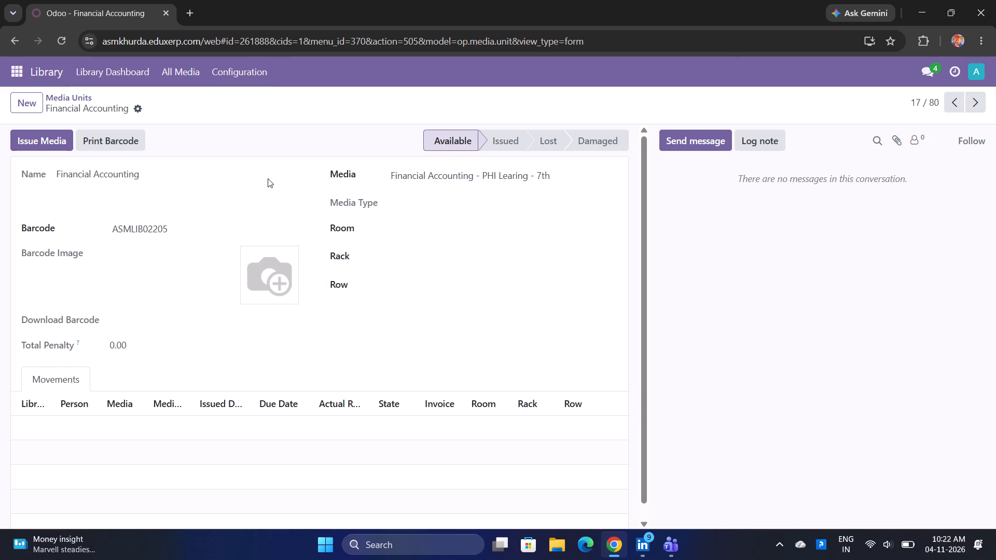
pyautogui.click(231, 232)
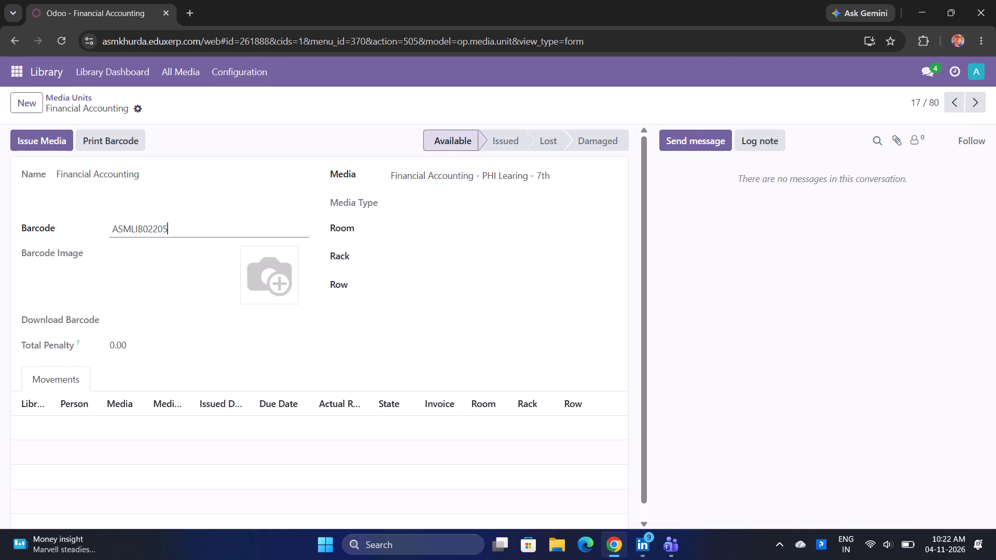
pyautogui.press('BackSpace')
pyautogui.click(158, 104)
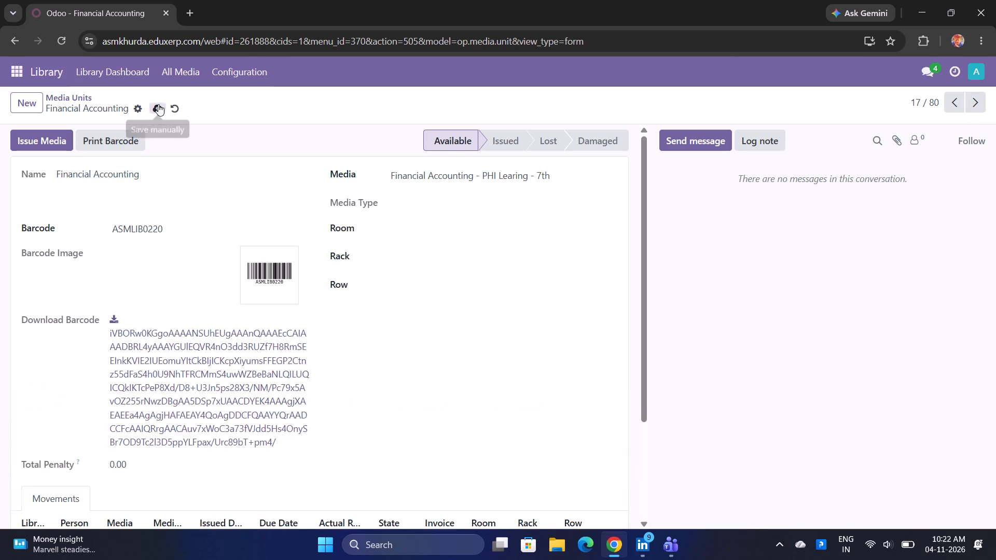
pyautogui.click(186, 226)
pyautogui.press('5')
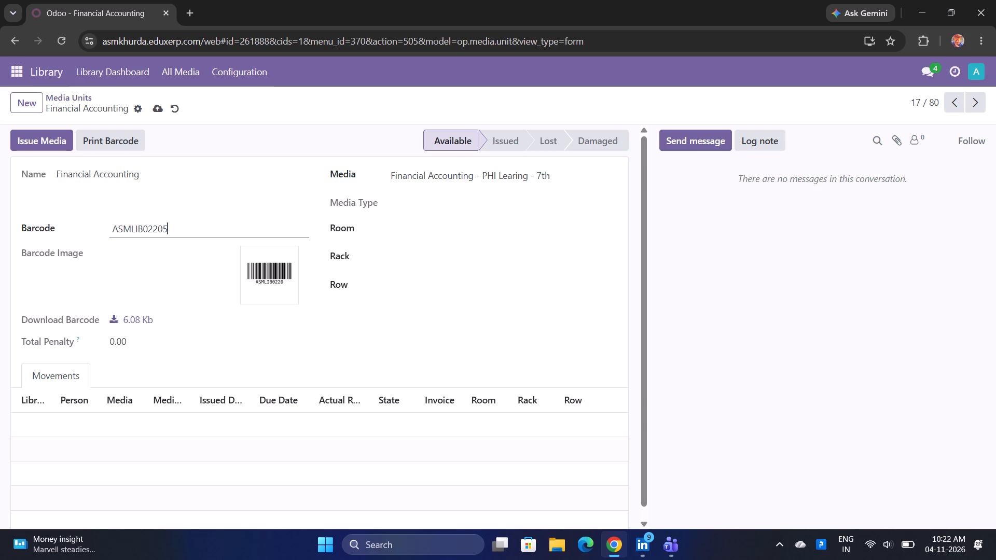
pyautogui.click(155, 108)
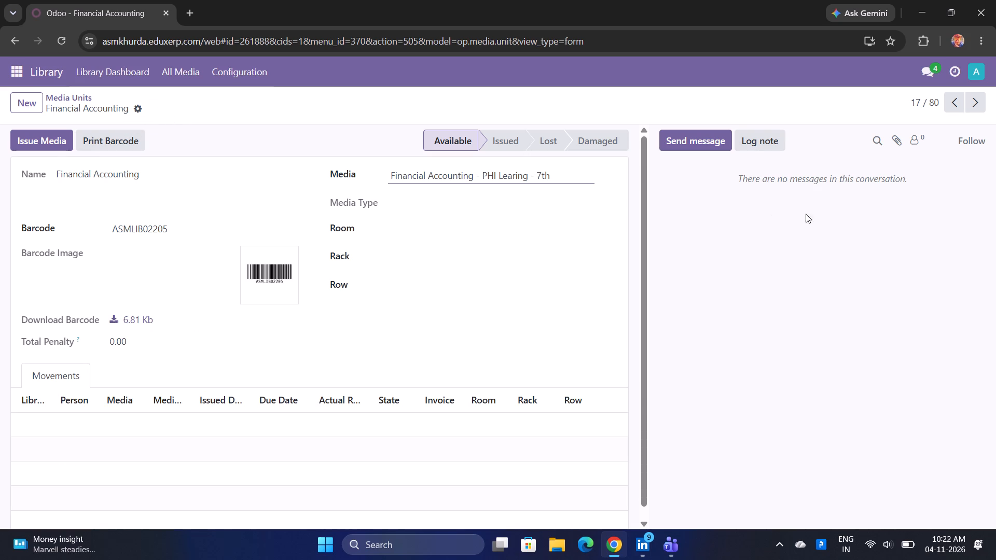
# For the Financial Accounting - PHI Learing - 7th unit ASMLIB02201, generate the missing barcode image by saving the barcode as ASMLIB0220, and again as ASMLIB02201.
pyautogui.click(976, 102)
pyautogui.click(294, 227)
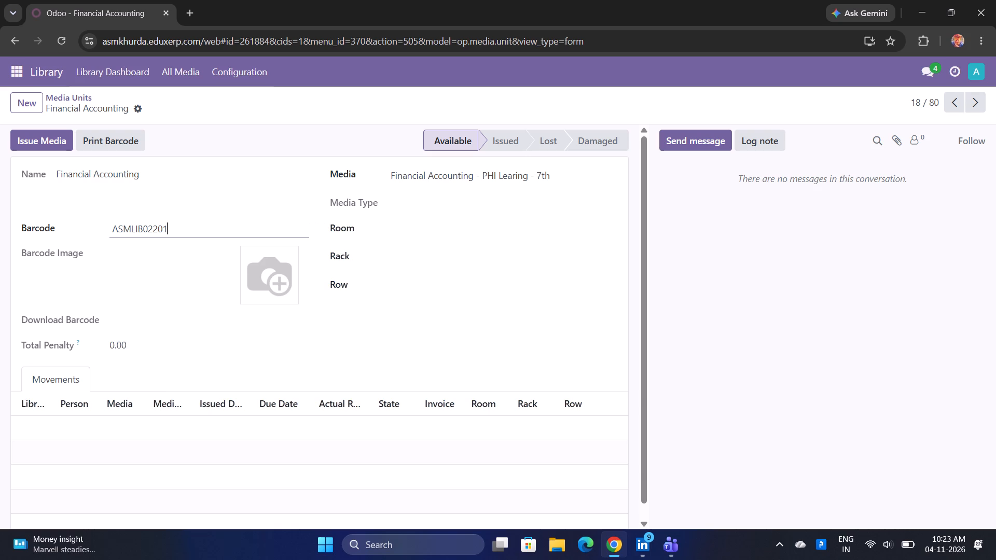
pyautogui.press('BackSpace')
pyautogui.click(156, 108)
pyautogui.click(186, 232)
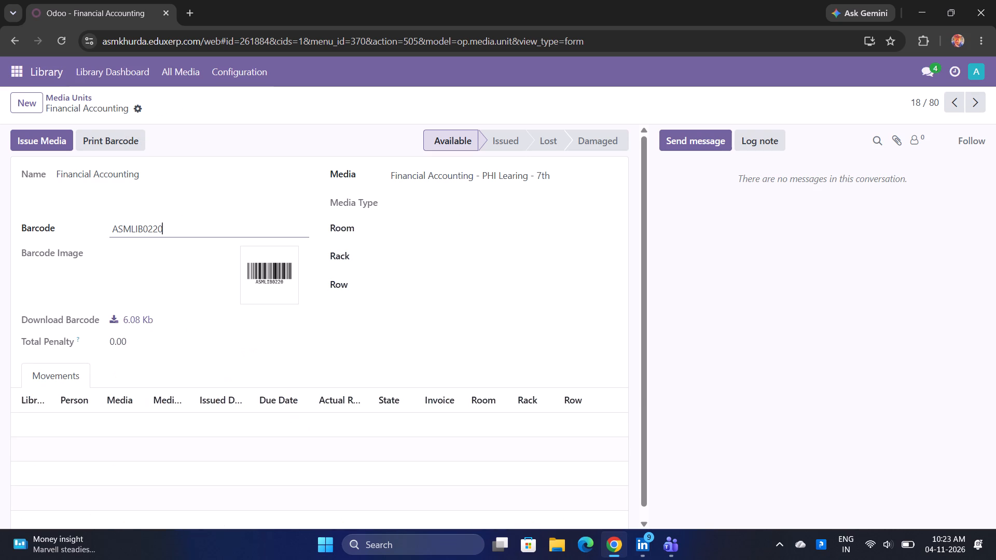
pyautogui.press('1')
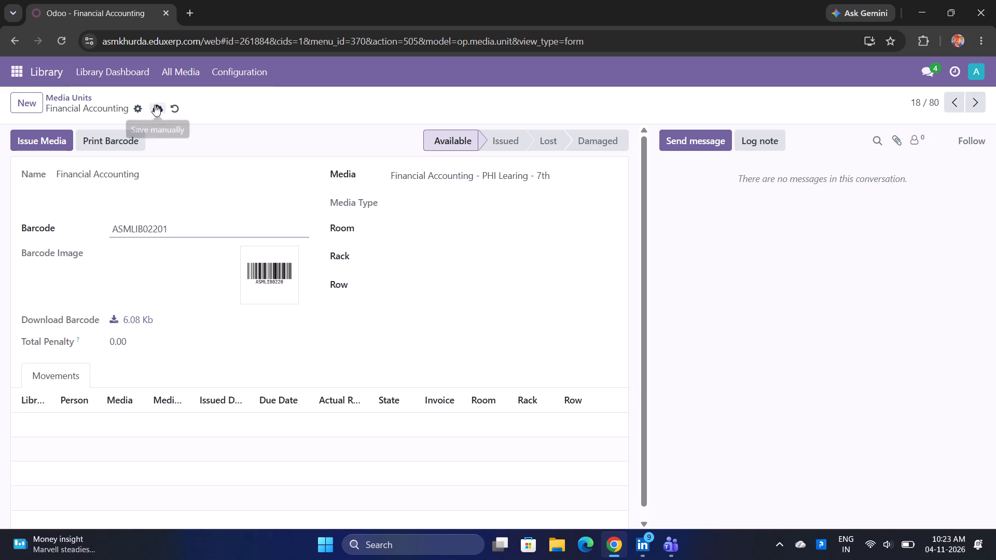
pyautogui.click(155, 105)
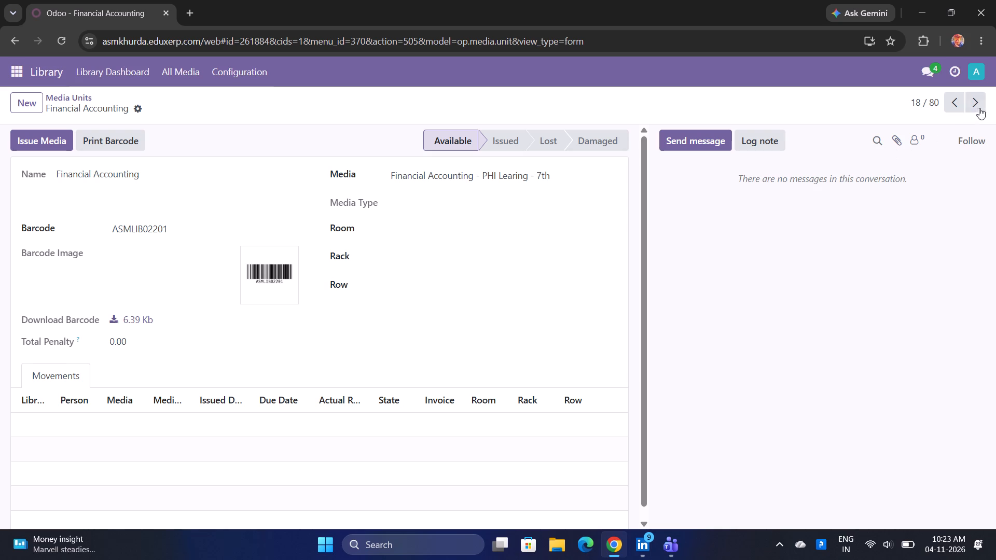
# For the Financial Accounting - PHI Learing - 7th unit ASMLIB02200, generate the missing barcode image by saving the barcode as ASMLIB0220, and again as ASMLIB02200.
pyautogui.click(977, 101)
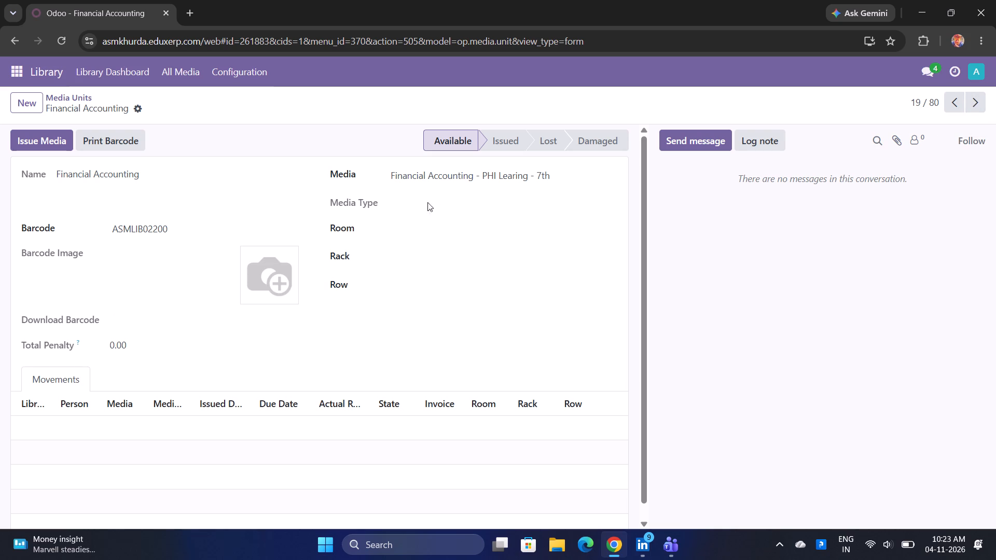
pyautogui.click(292, 235)
pyautogui.press('BackSpace')
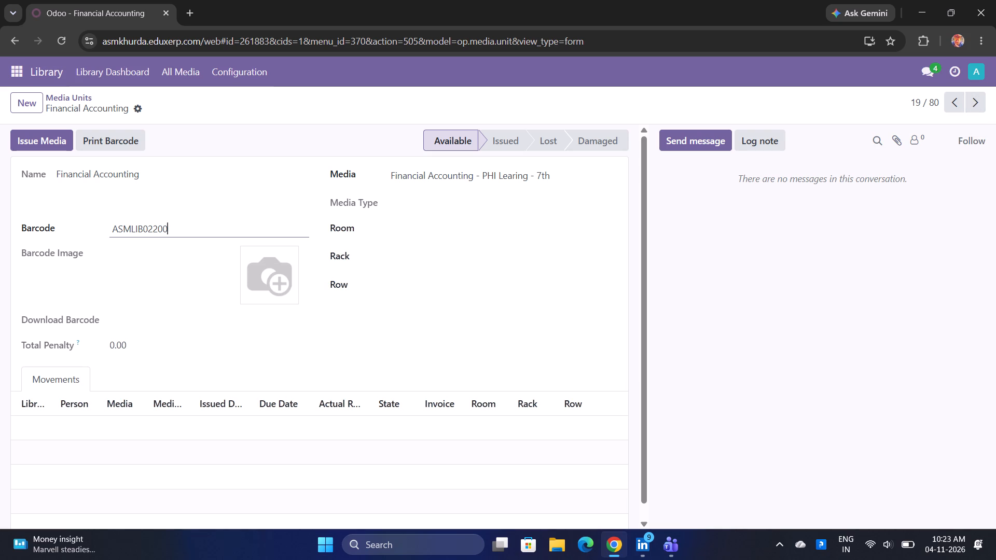
pyautogui.click(155, 105)
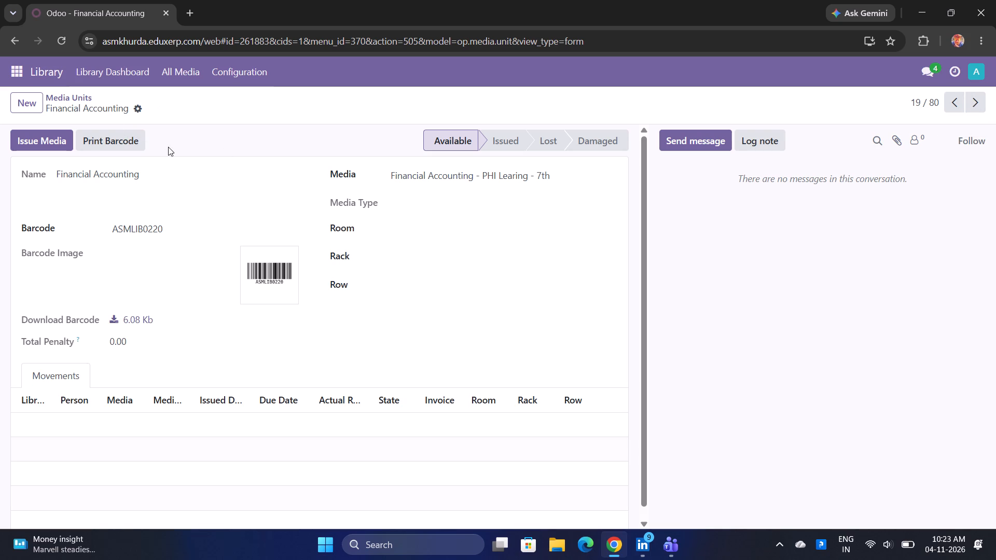
pyautogui.click(197, 226)
pyautogui.press('0')
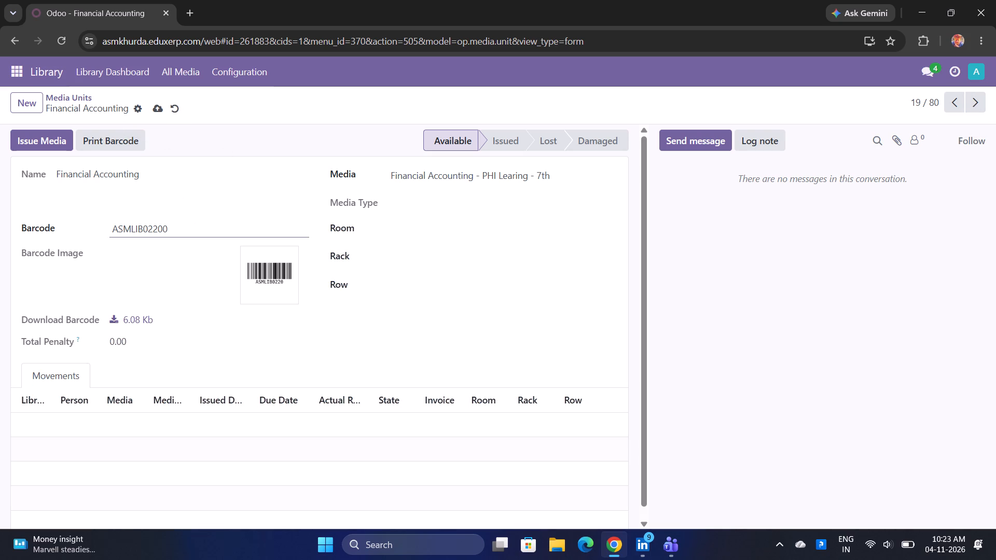
pyautogui.click(158, 109)
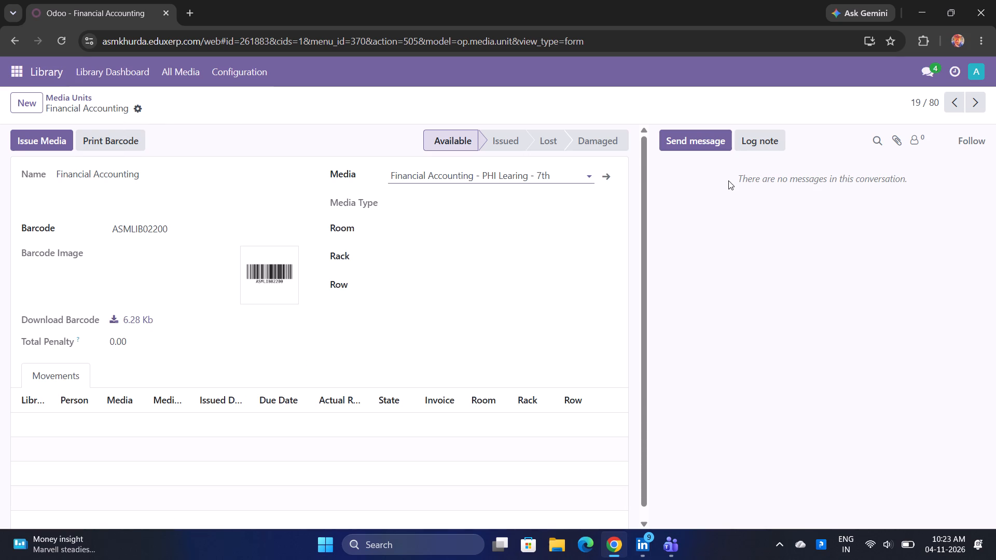
# For the Financial Accounting - TAXMANN - 9th unit ASMLIB03089, generate the missing barcode image by saving the barcode as ASMLIB0308, and again as ASMLIB03089.
pyautogui.click(973, 103)
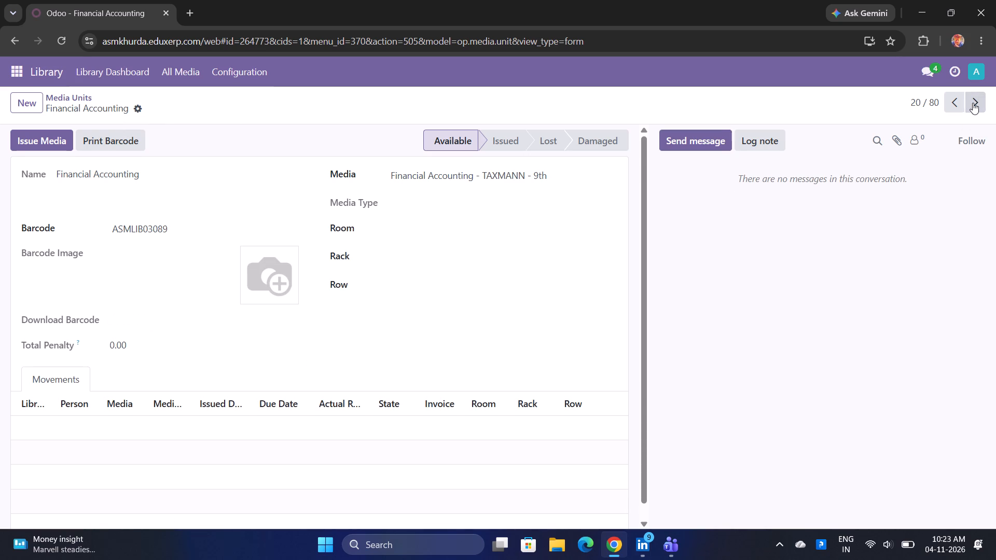
pyautogui.click(256, 232)
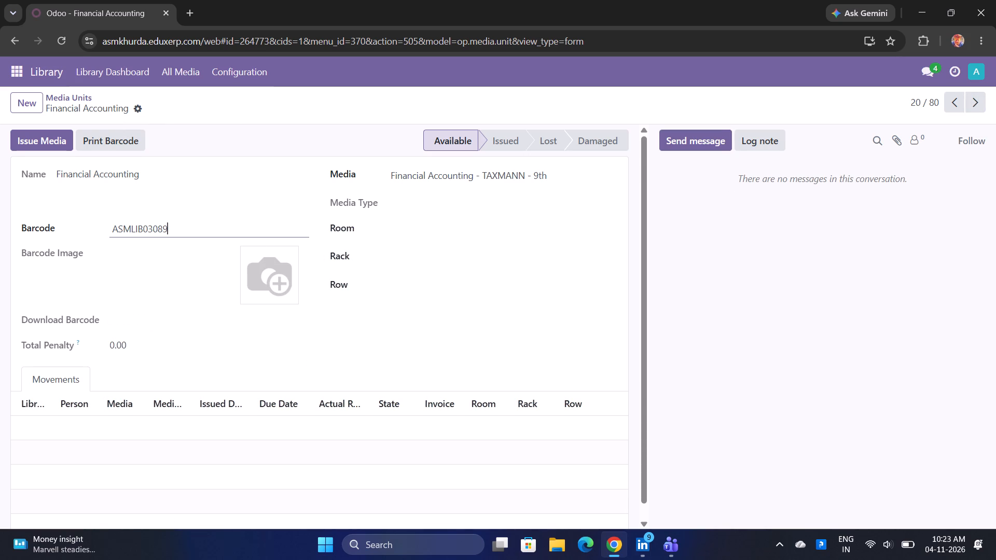
pyautogui.press('BackSpace')
pyautogui.click(158, 107)
pyautogui.click(190, 228)
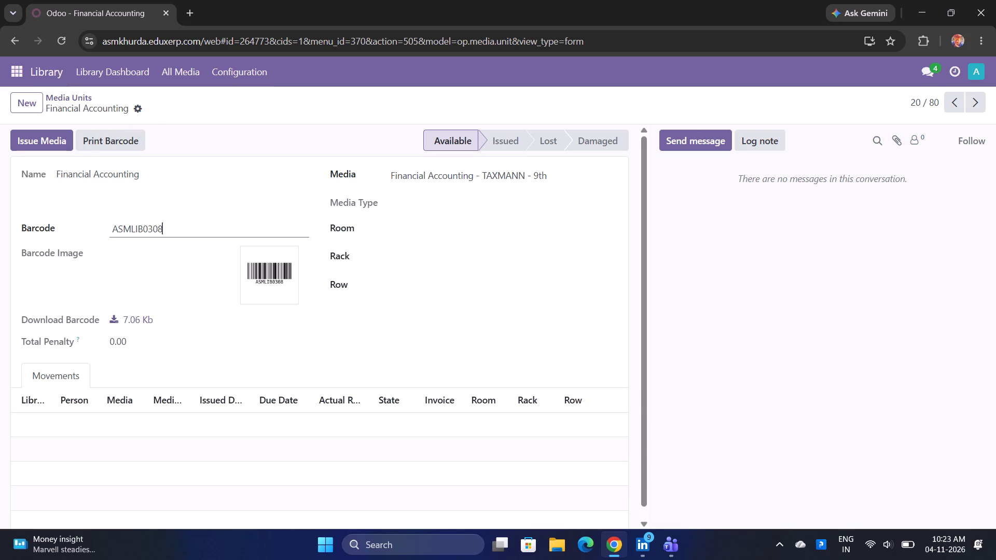
pyautogui.press('9')
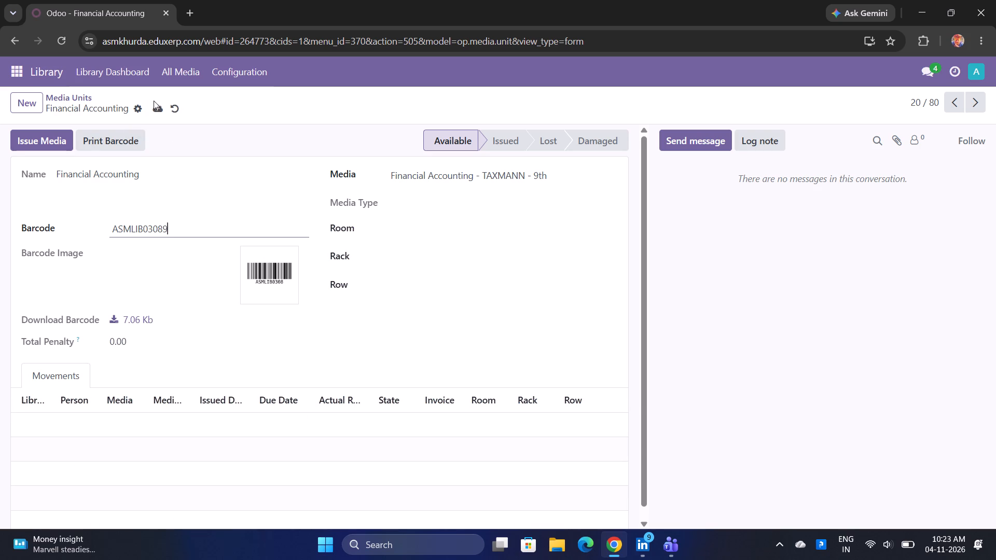
pyautogui.click(155, 105)
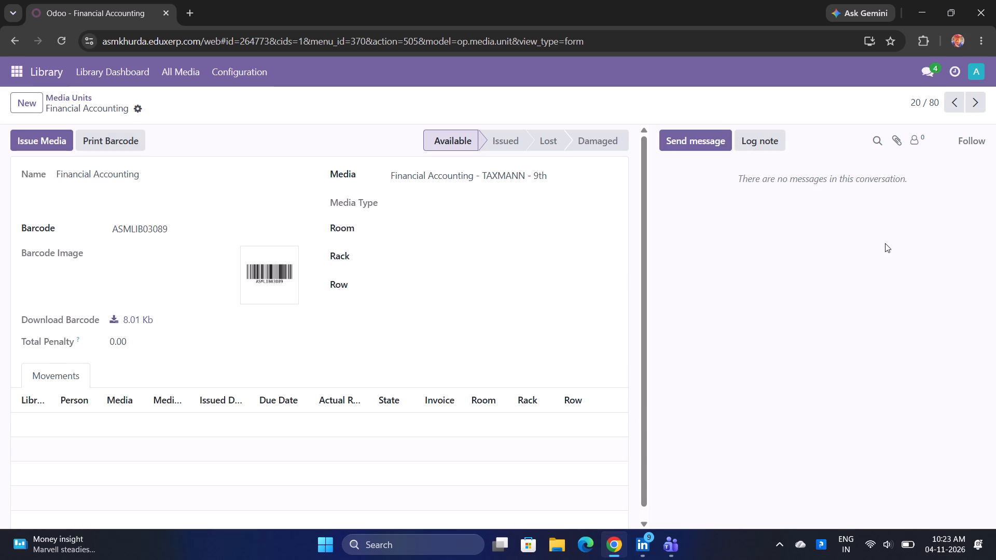
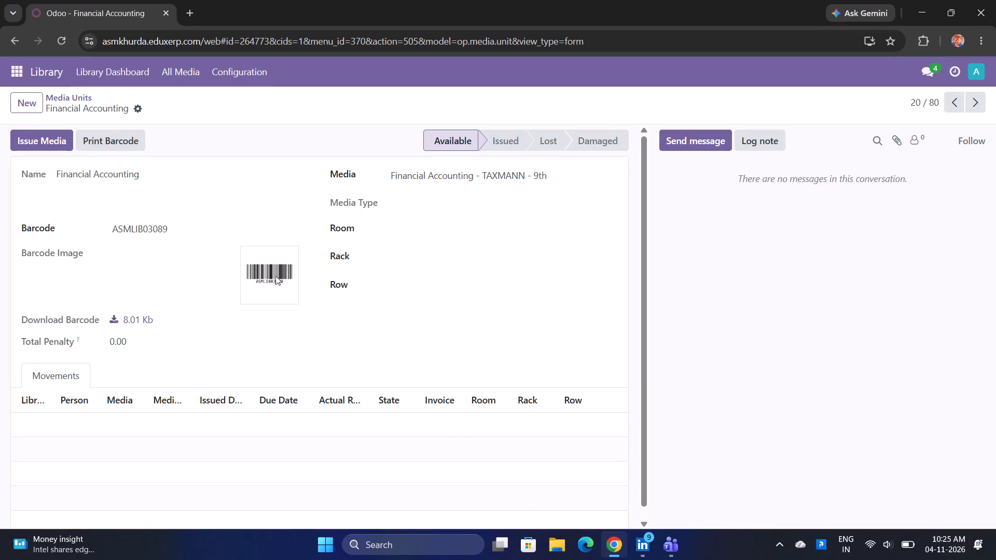
# For the Financial Accounting - TAXMANN - 9th unit ASMLIB03096, generate the missing barcode image by saving the barcode as ASMLIB0309, and again as ASMLIB03096.
pyautogui.click(983, 102)
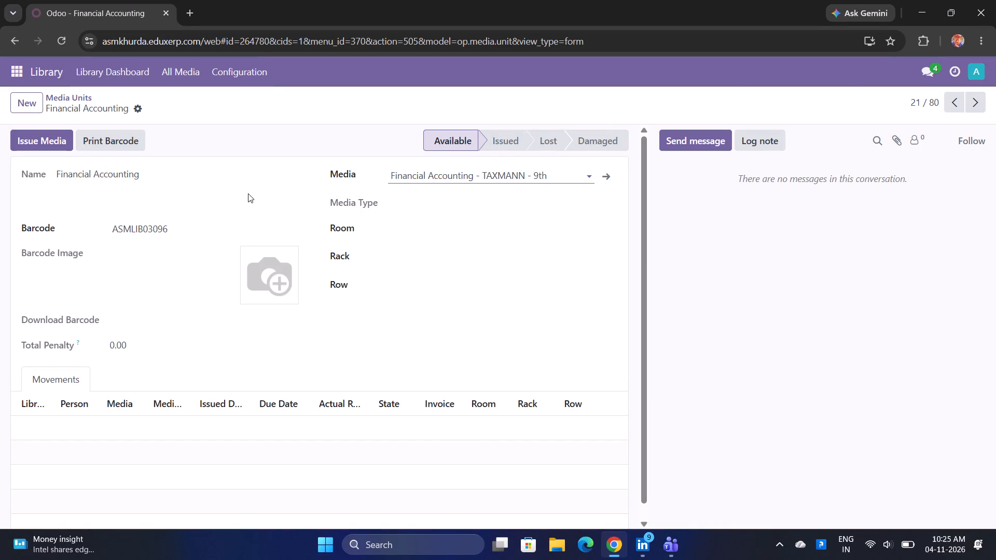
pyautogui.click(232, 225)
pyautogui.press('BackSpace')
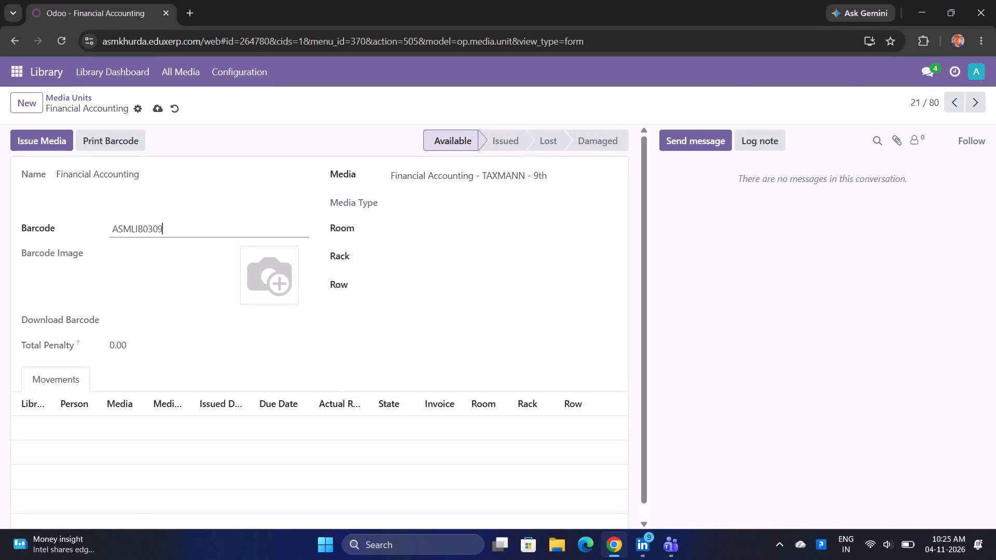
pyautogui.click(159, 104)
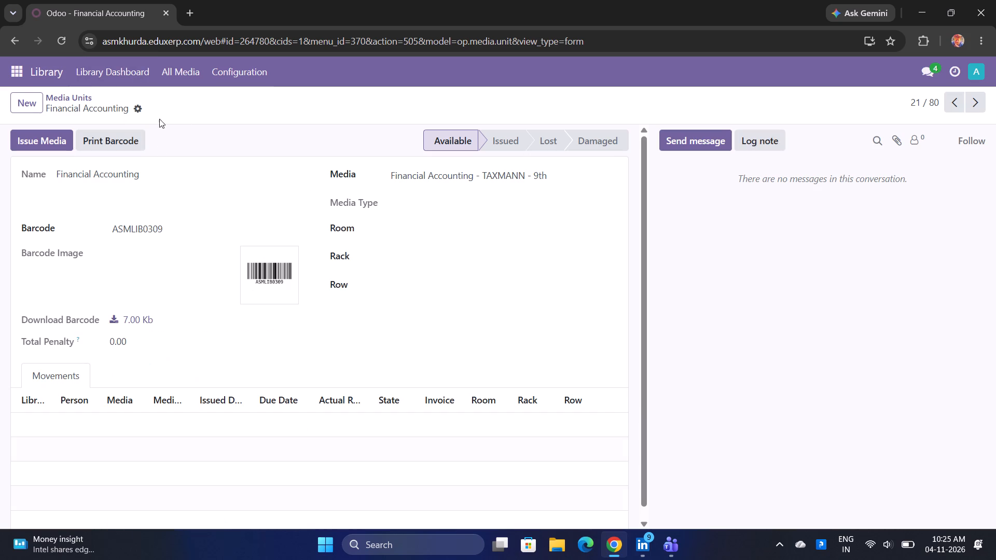
pyautogui.click(178, 233)
pyautogui.press('6')
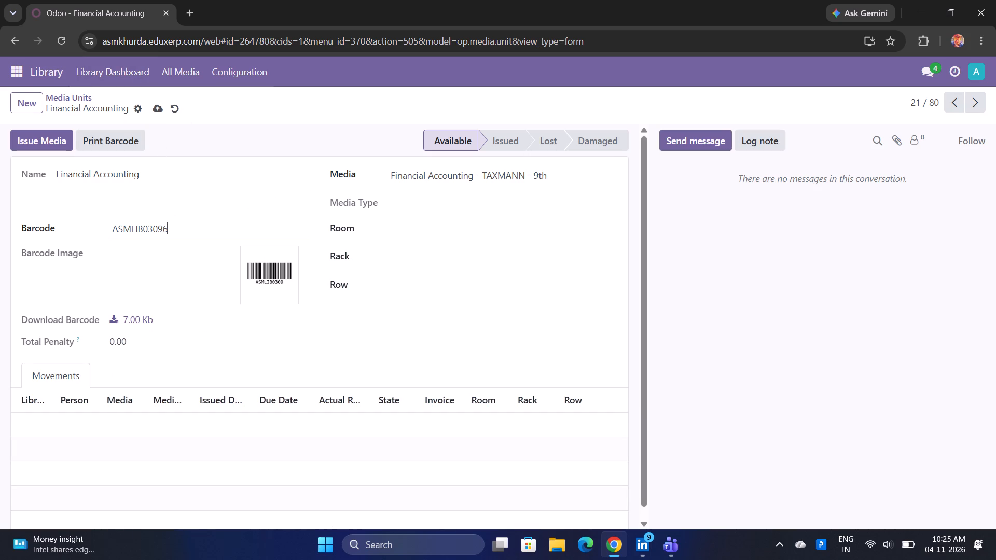
pyautogui.click(155, 109)
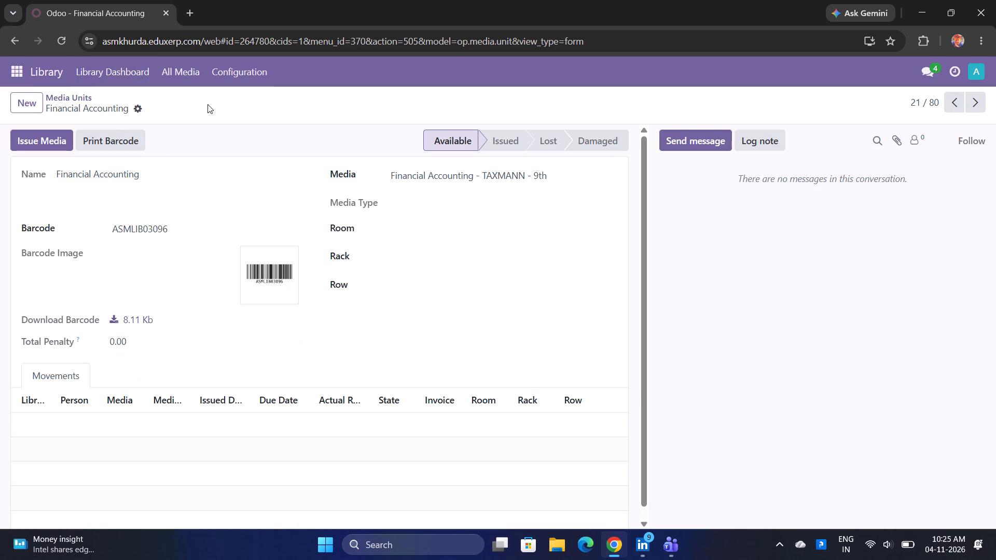
# For the Financial Accounting - TAXMANN - 9th unit ASMLIB03087, generate the missing barcode image by saving the barcode as ASMLIB0308, and again as ASMLIB03087.
pyautogui.click(972, 102)
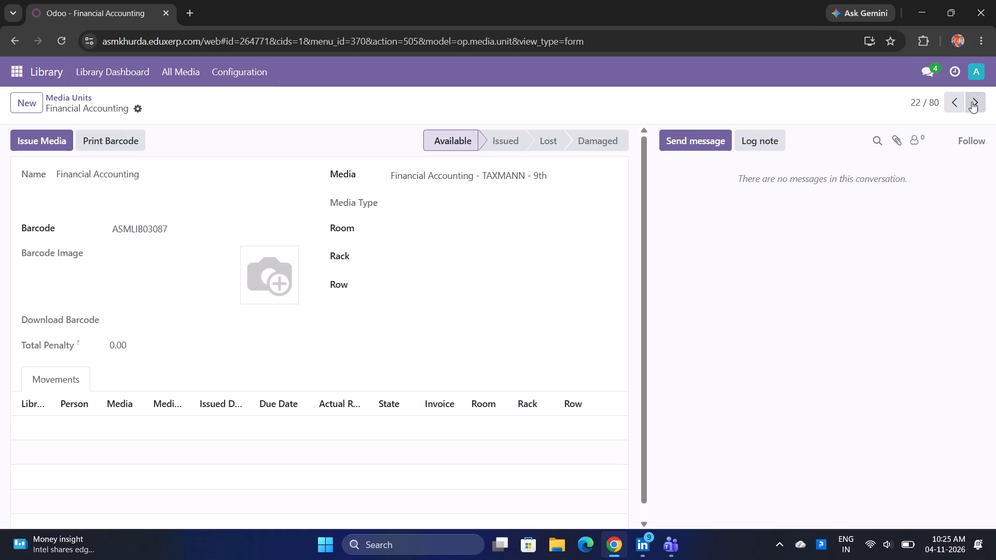
pyautogui.click(255, 229)
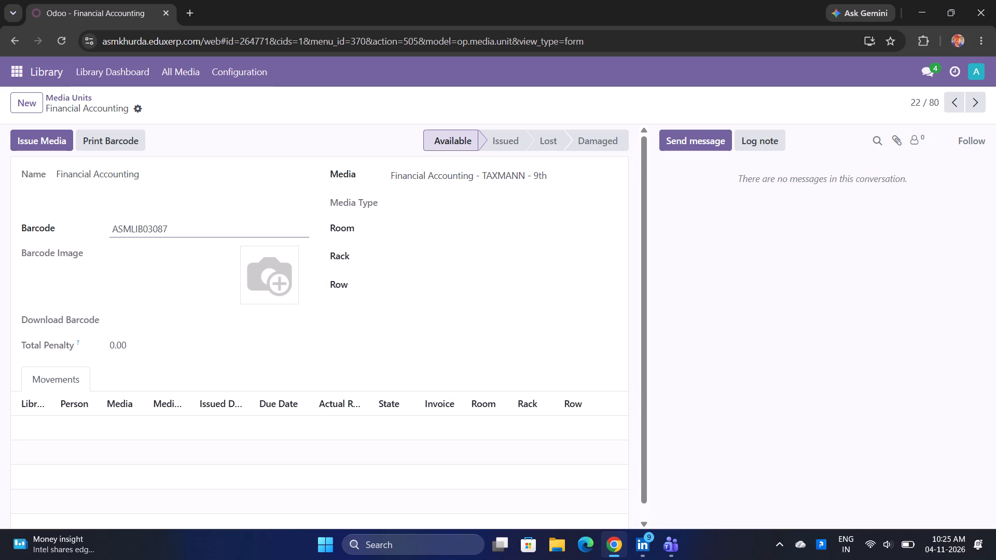
pyautogui.press('BackSpace')
pyautogui.click(159, 105)
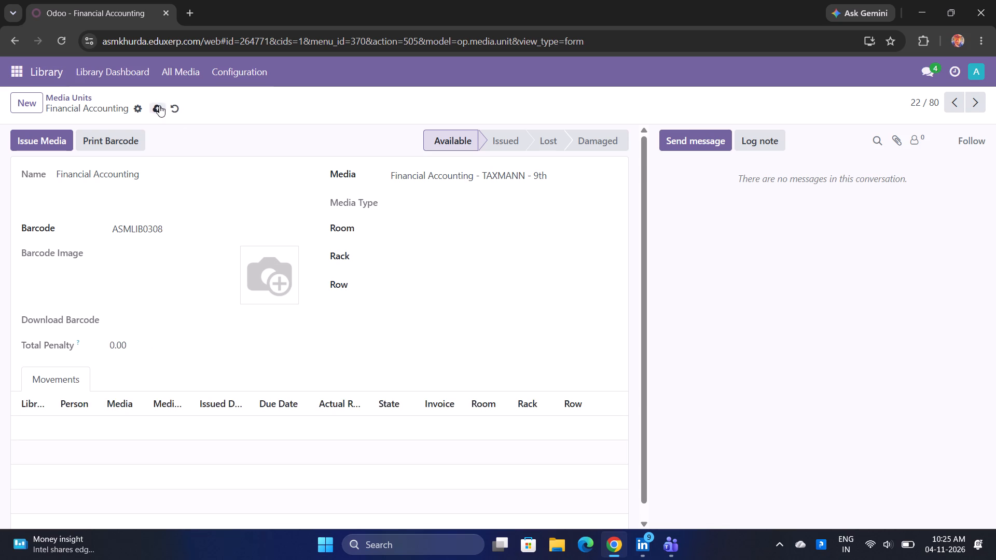
pyautogui.click(200, 226)
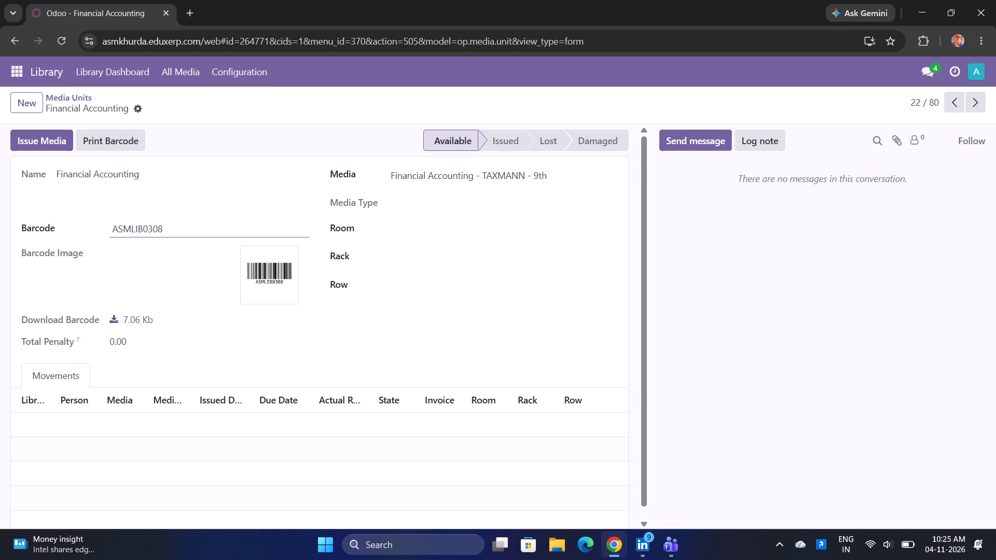
pyautogui.press('7')
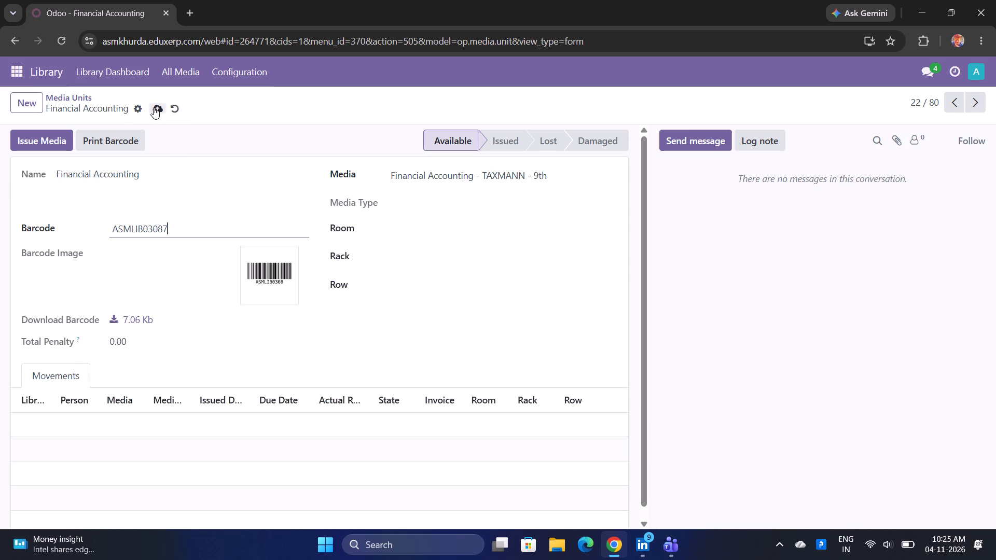
pyautogui.click(156, 102)
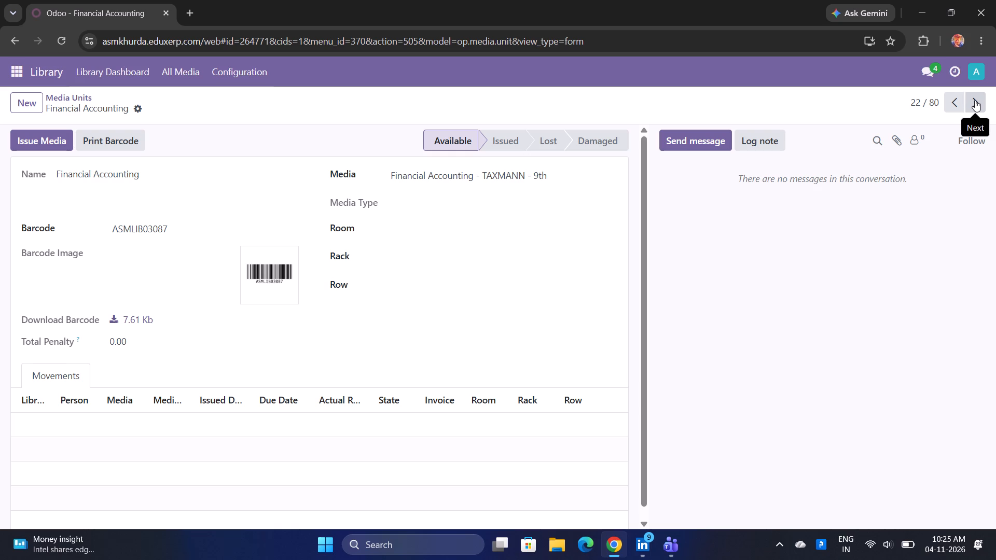
# For the Financial Accounting - PHI Learing - 7th unit ASMLIB02203, generate the missing barcode image by saving the barcode as ASMLIB0220, and again as ASMLIB02203.
pyautogui.click(975, 100)
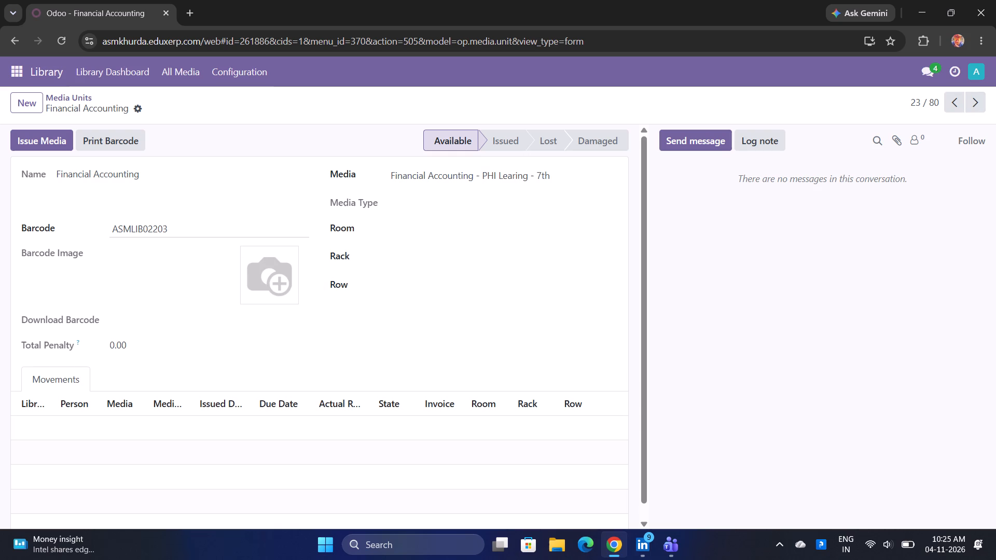
pyautogui.click(230, 227)
pyautogui.press('BackSpace')
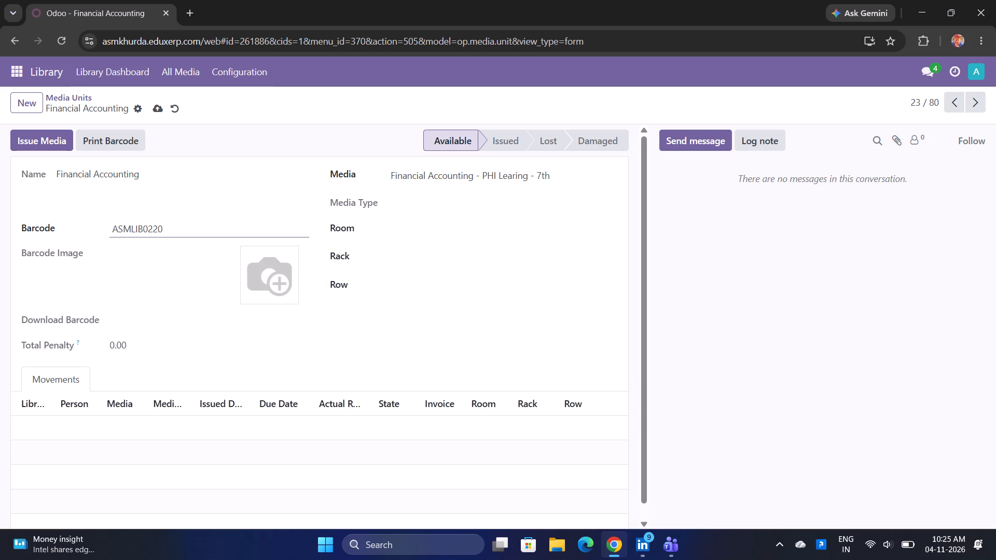
pyautogui.click(158, 107)
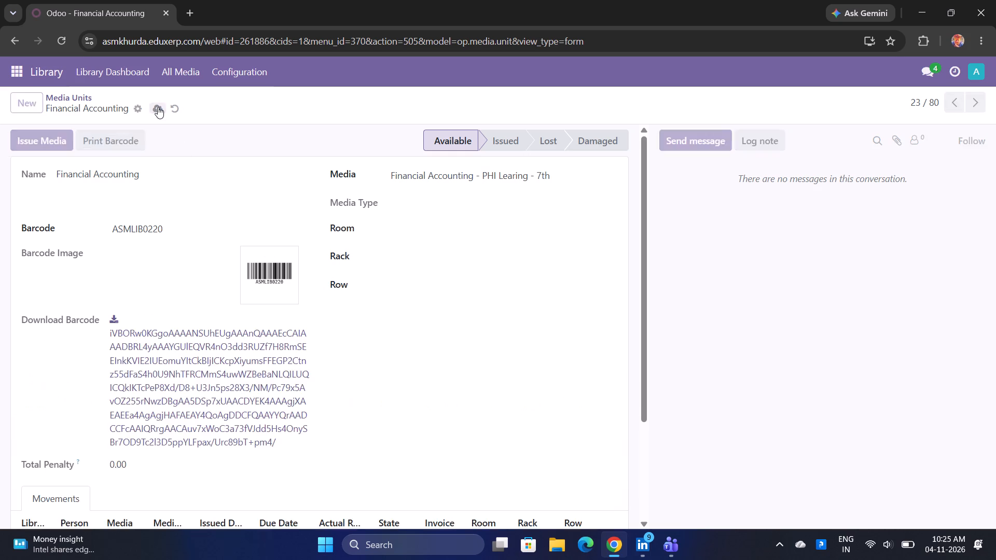
pyautogui.click(188, 235)
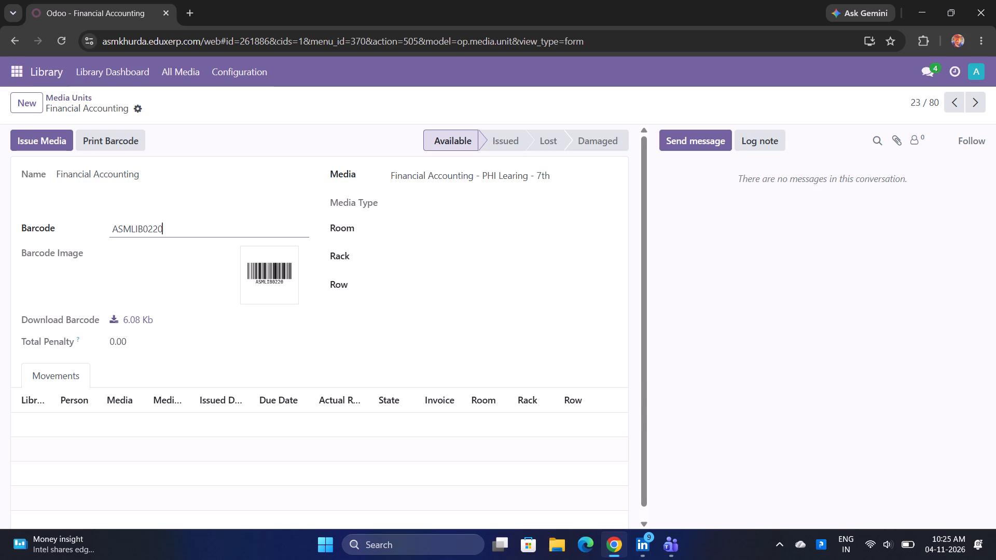
pyautogui.press('3')
pyautogui.click(155, 103)
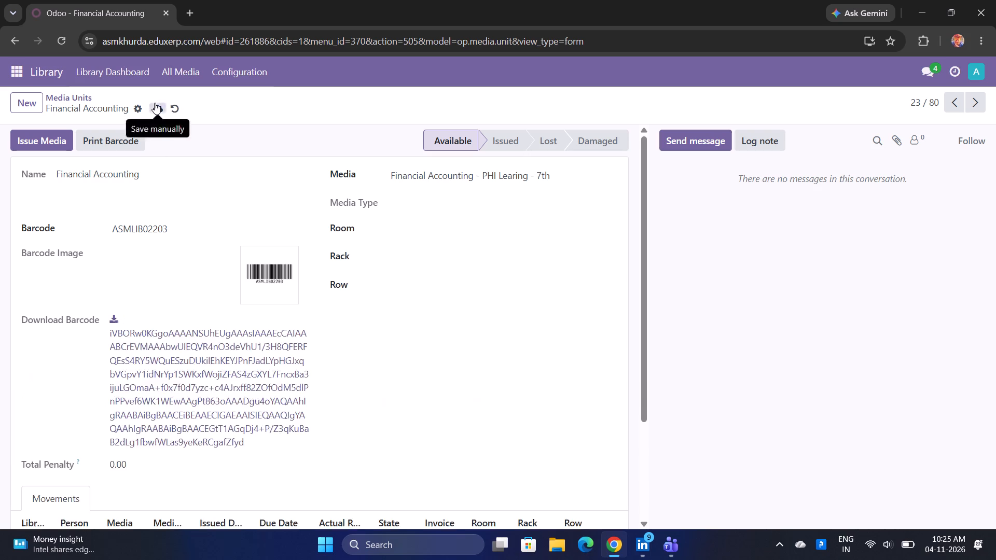
# For the Financial Accounting - TAXMANN - 9th unit ASMLIB03088, generate the missing barcode image by saving the barcode as ASMLIB0308, and again as ASMLIB03088.
pyautogui.click(972, 97)
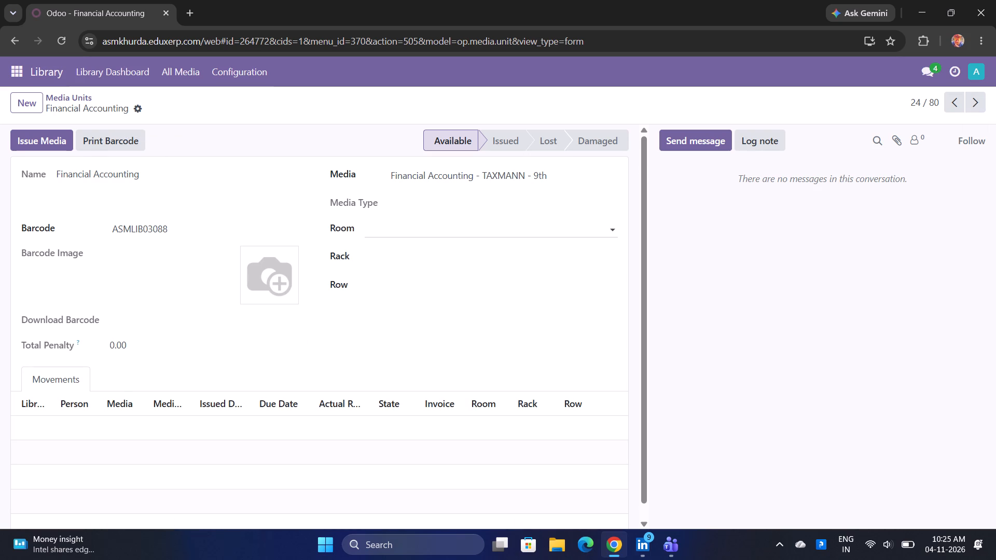
pyautogui.click(257, 230)
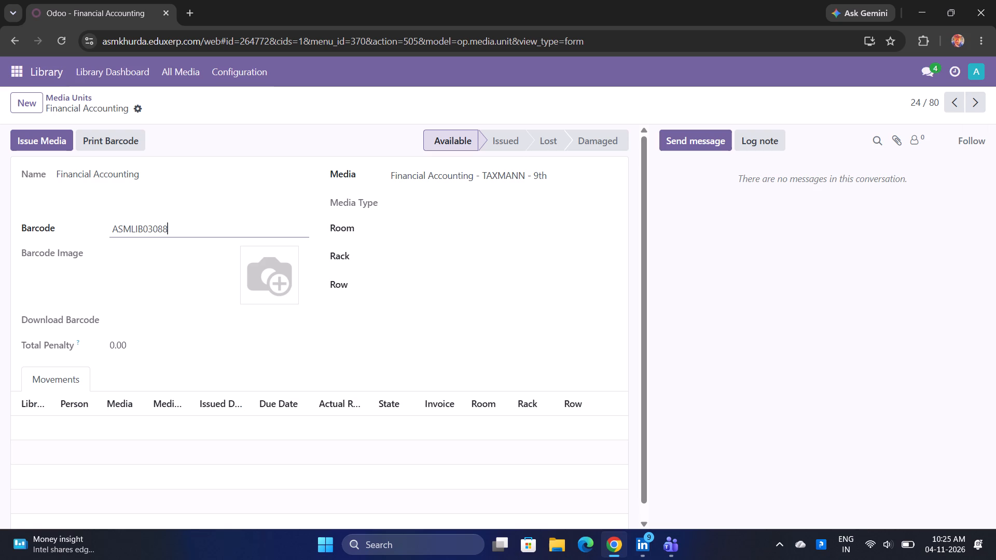
pyautogui.press('BackSpace')
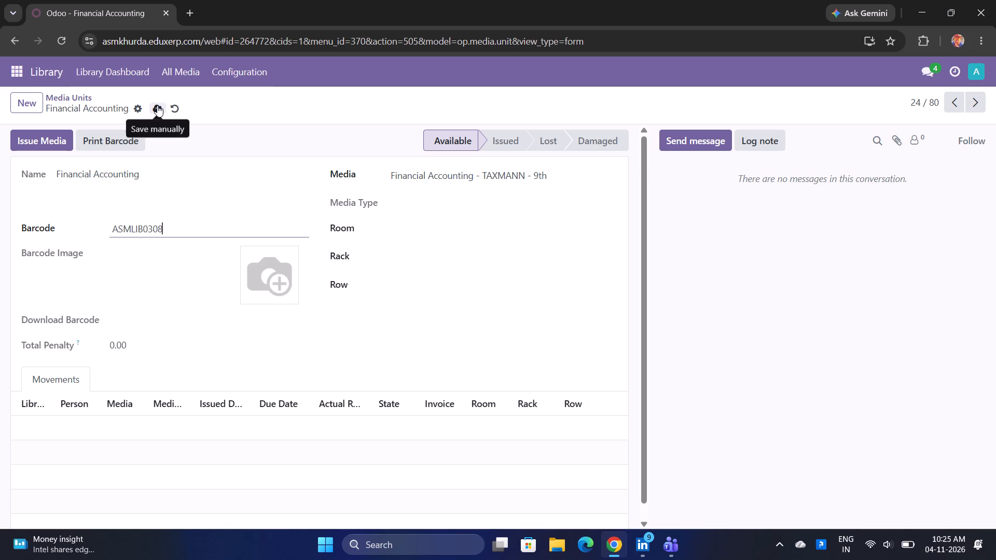
pyautogui.click(157, 105)
pyautogui.click(185, 225)
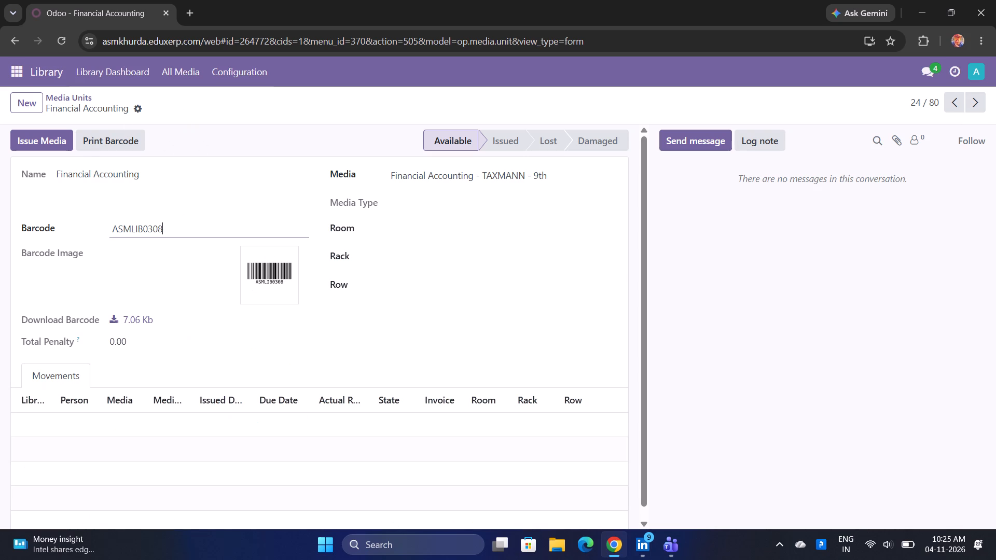
pyautogui.press('8')
pyautogui.click(157, 104)
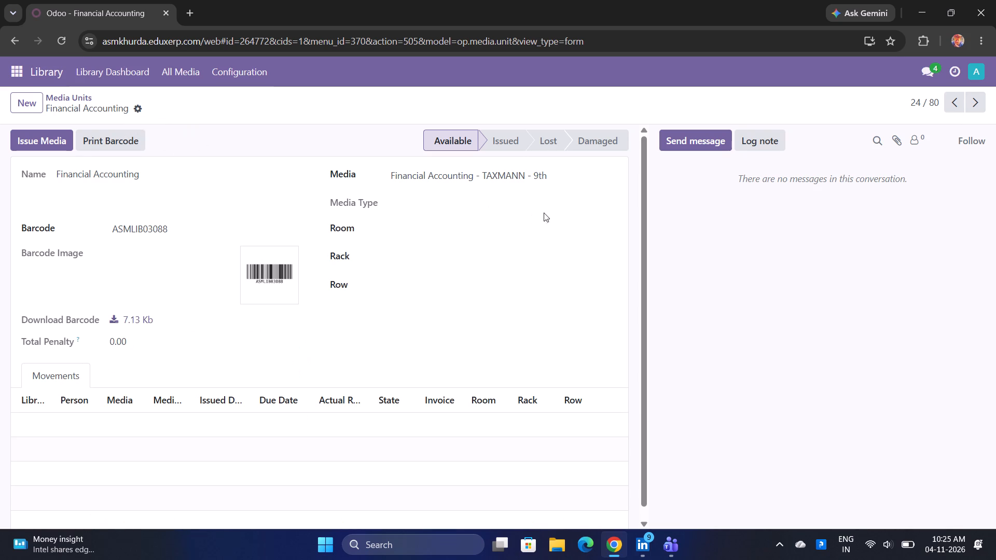
# For the Financial Accounting - PHI Learing - 7th unit ASMLIB02204, generate the missing barcode image by saving the barcode as ASMLIB0220, and again as ASMLIB02204.
pyautogui.click(978, 98)
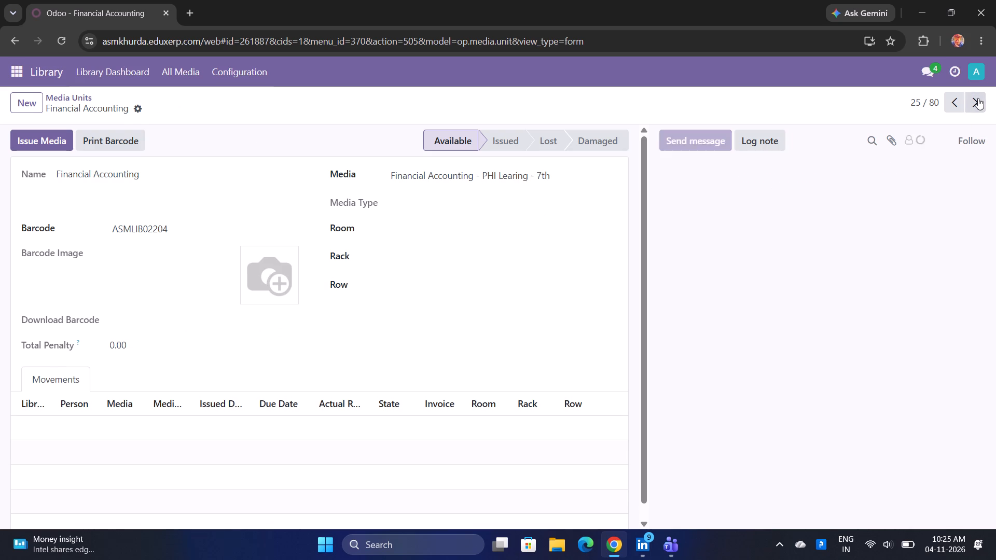
pyautogui.click(250, 226)
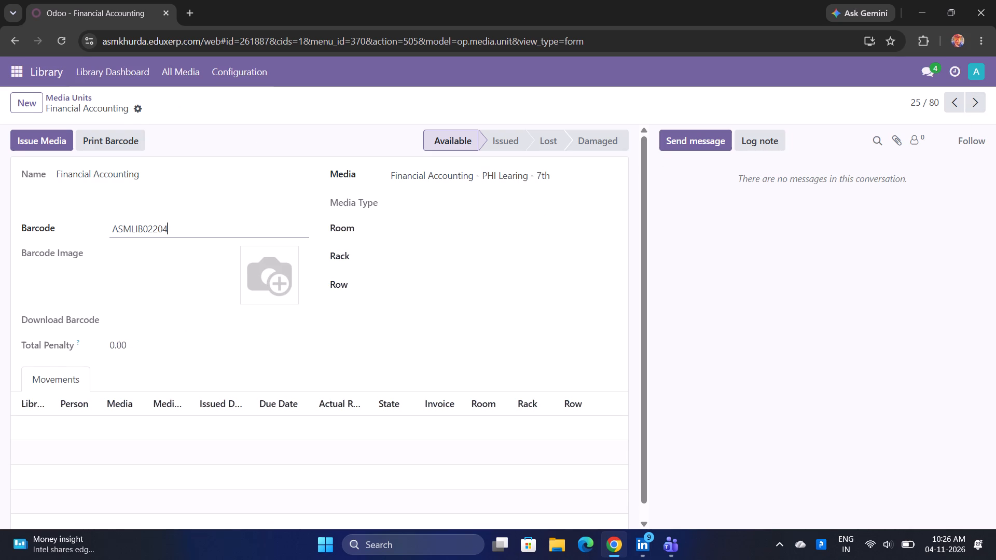
pyautogui.press('BackSpace')
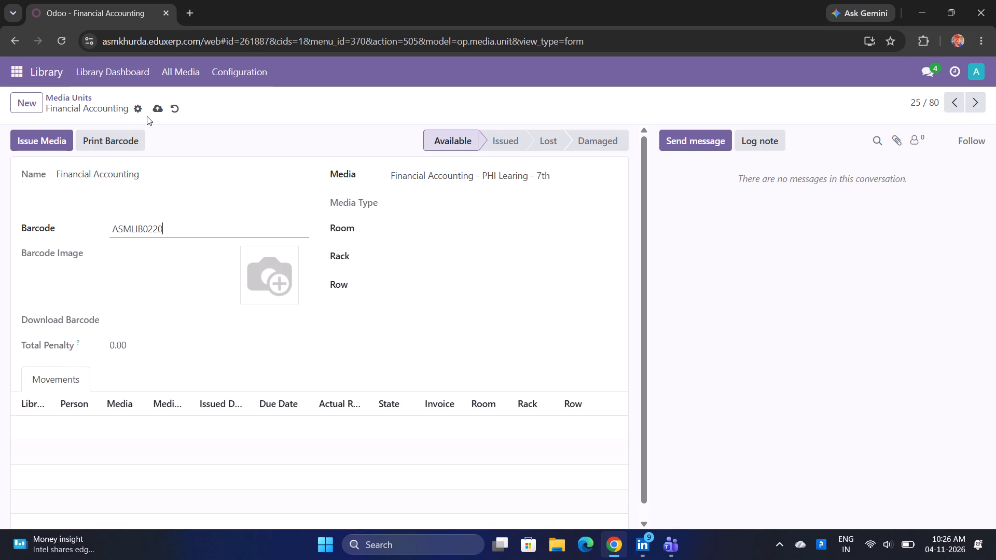
pyautogui.click(154, 106)
pyautogui.click(199, 237)
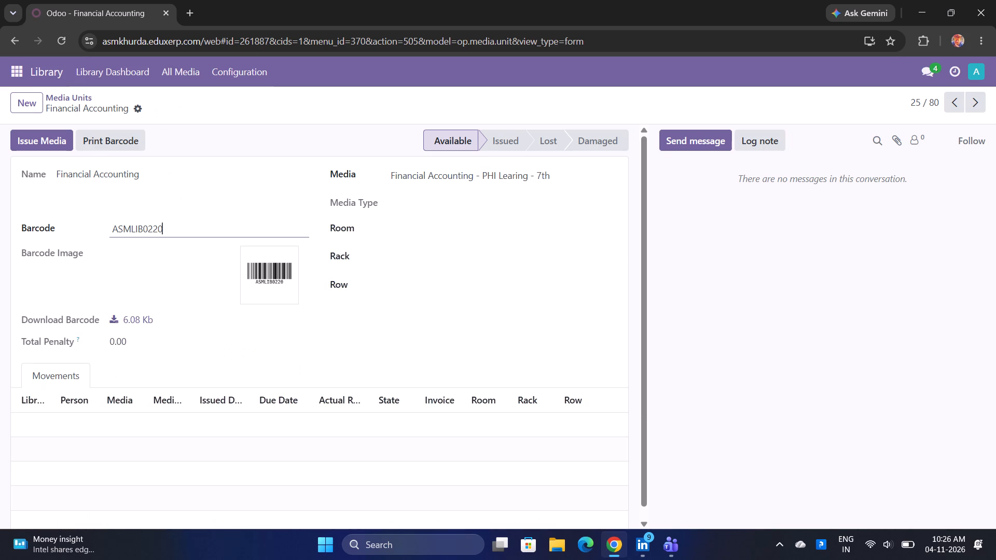
pyautogui.press('4')
pyautogui.click(155, 102)
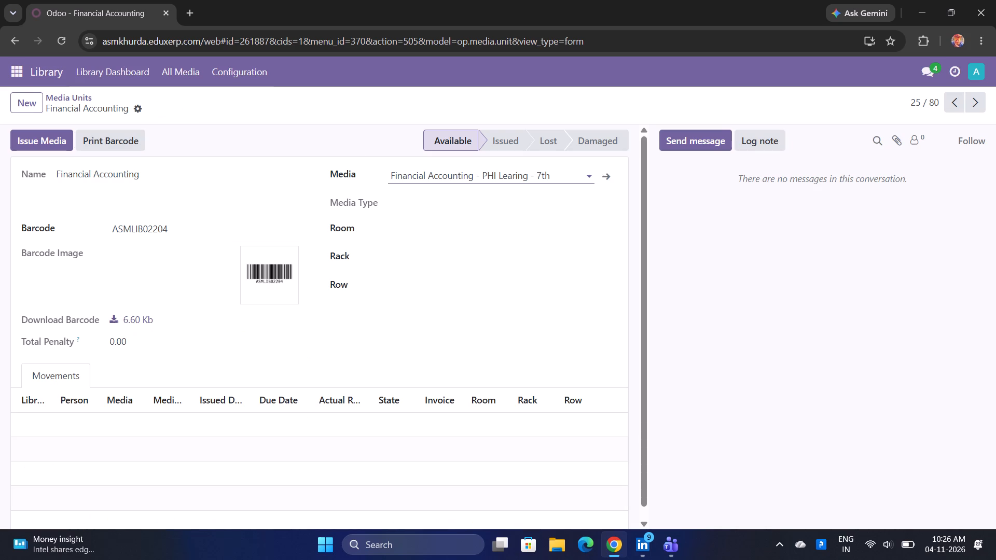
# For the Financial Accounting - TAXMANN - 9th unit ASMLIB03084, generate the missing barcode image by saving the barcode as ASMLIB0308, and again as ASMLIB03084.
pyautogui.click(972, 95)
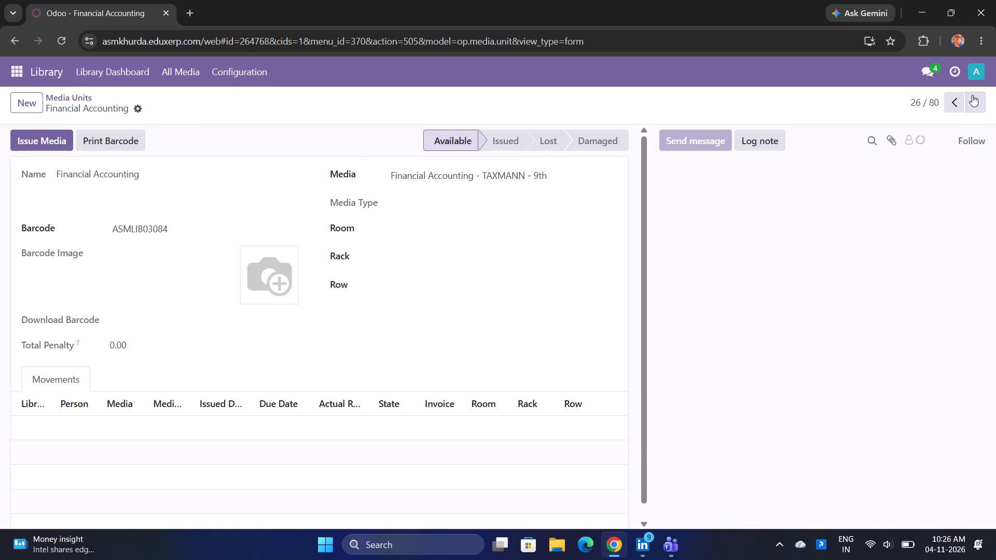
pyautogui.click(204, 226)
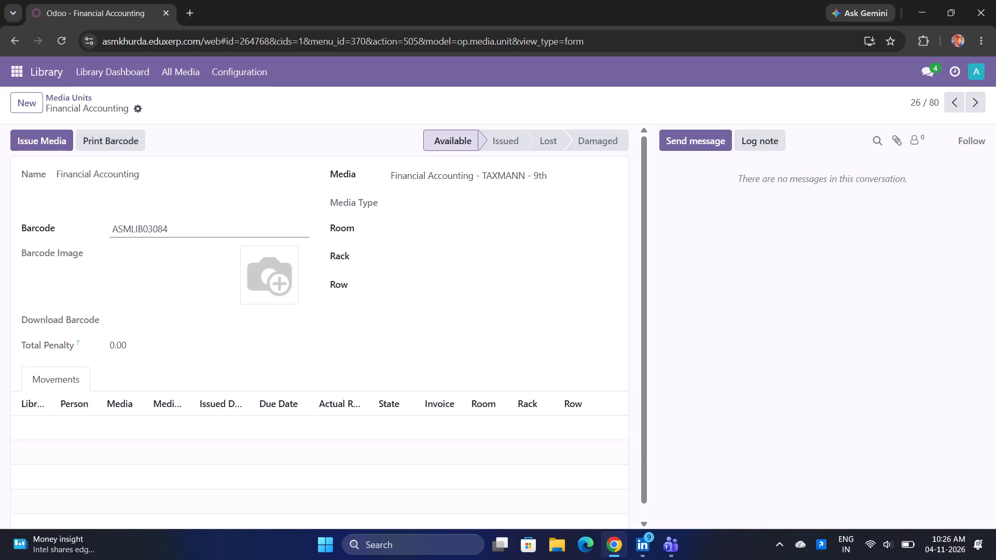
pyautogui.press('BackSpace')
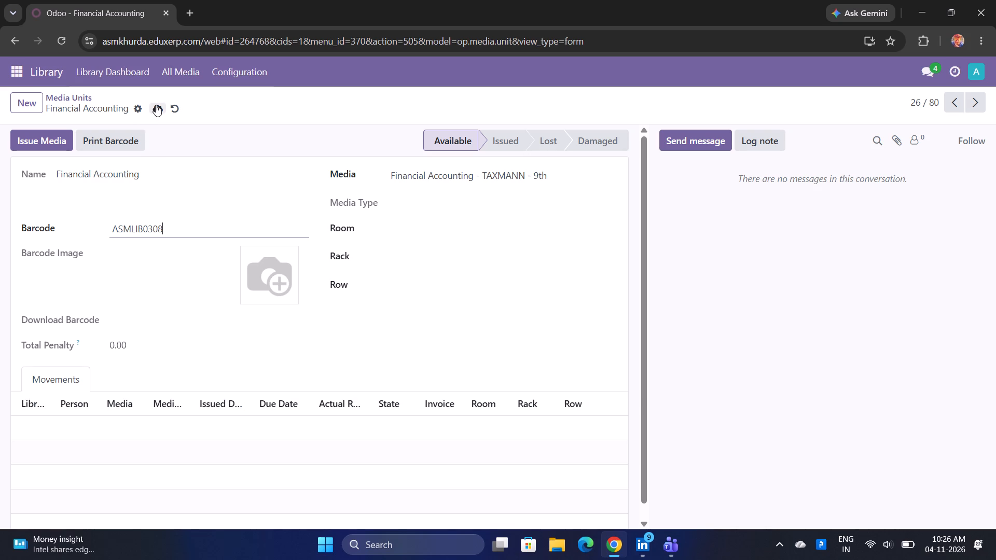
pyautogui.click(156, 105)
pyautogui.click(185, 223)
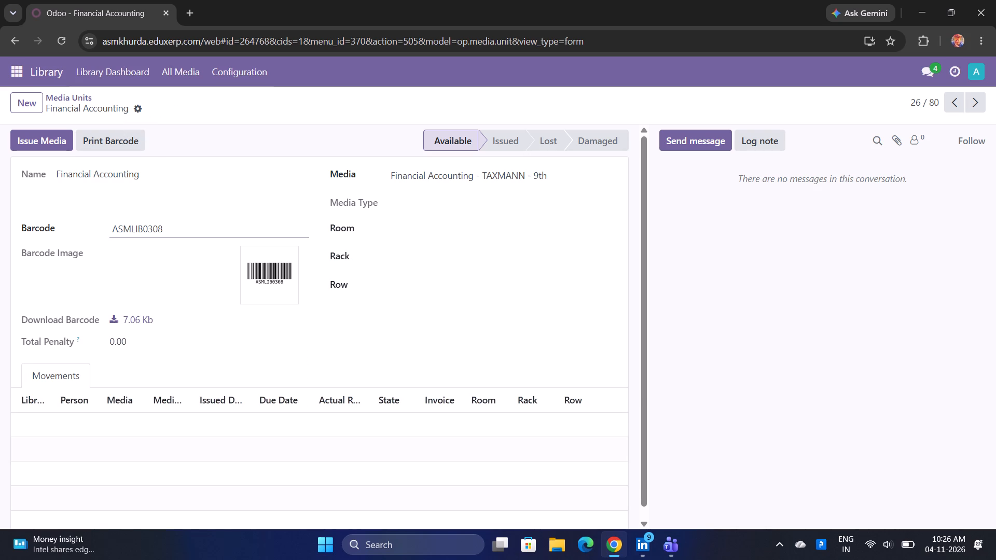
pyautogui.press('4')
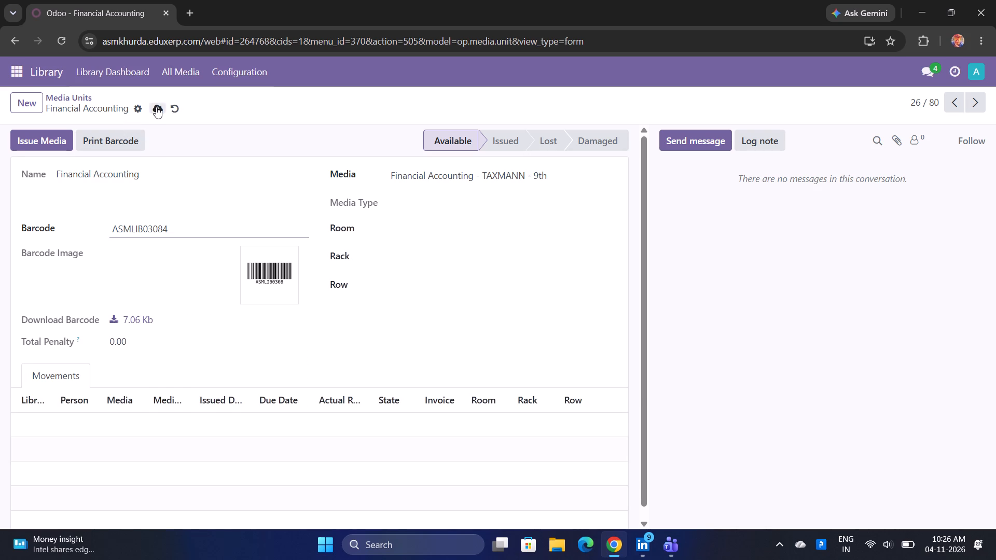
pyautogui.click(156, 107)
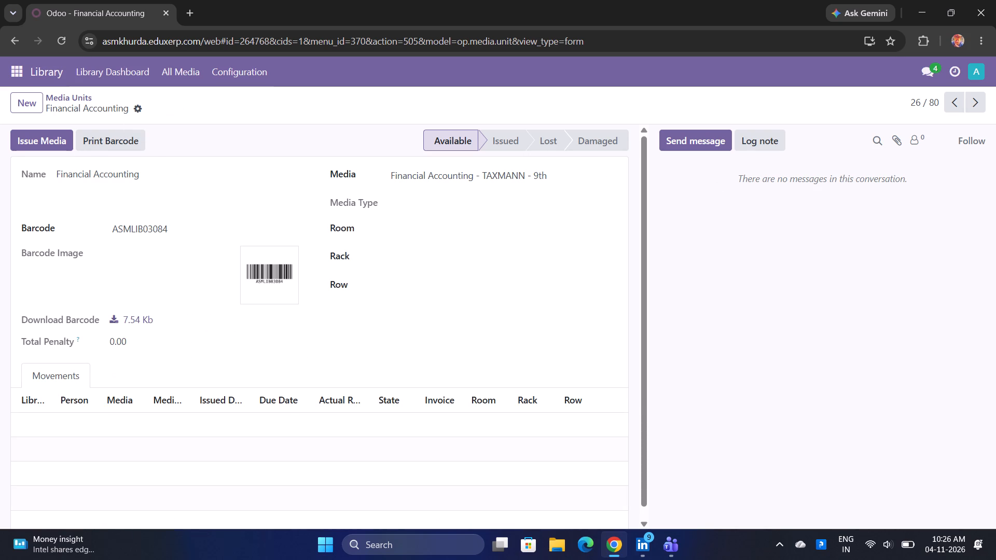
# For the Financial Accounting - TAXMANN - 9th unit ASMLIB03085, generate the missing barcode image by saving the barcode as ASMLIB0308, and again as ASMLIB03085.
pyautogui.click(975, 102)
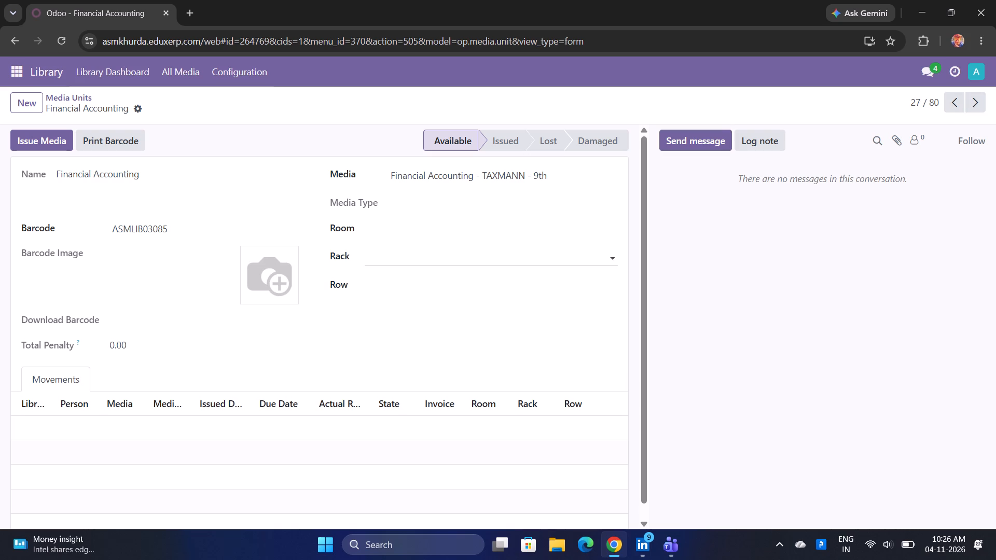
pyautogui.click(240, 221)
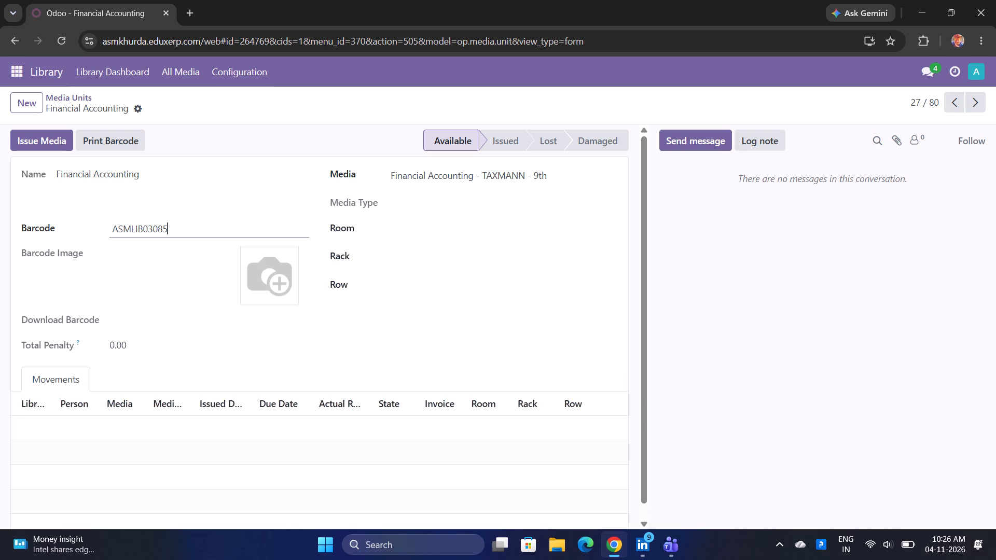
pyautogui.press('BackSpace')
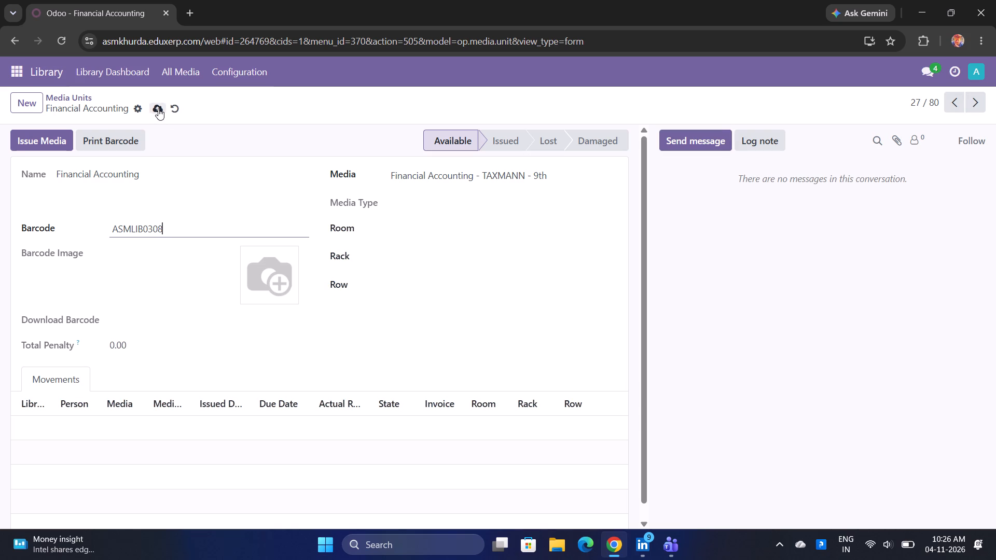
pyautogui.click(158, 107)
pyautogui.click(212, 229)
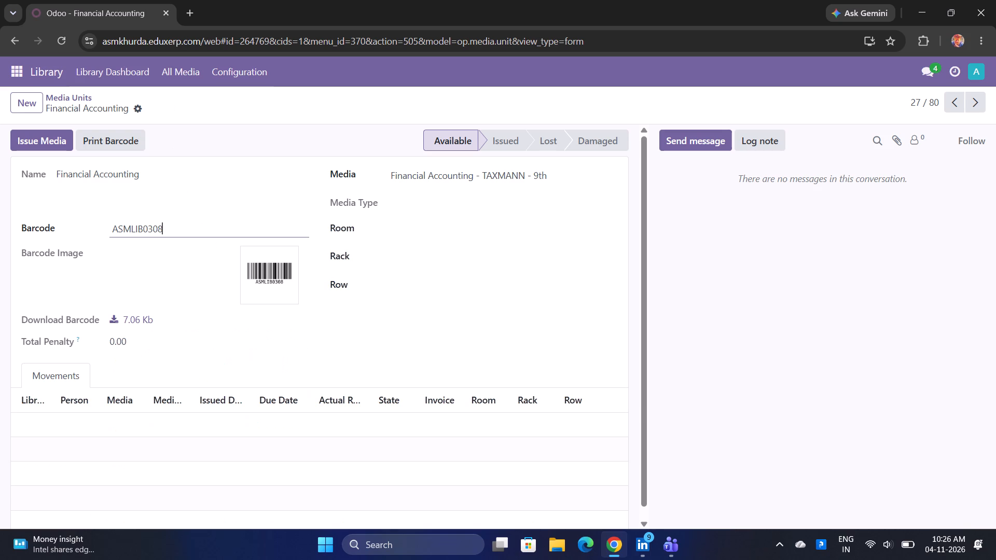
pyautogui.press('5')
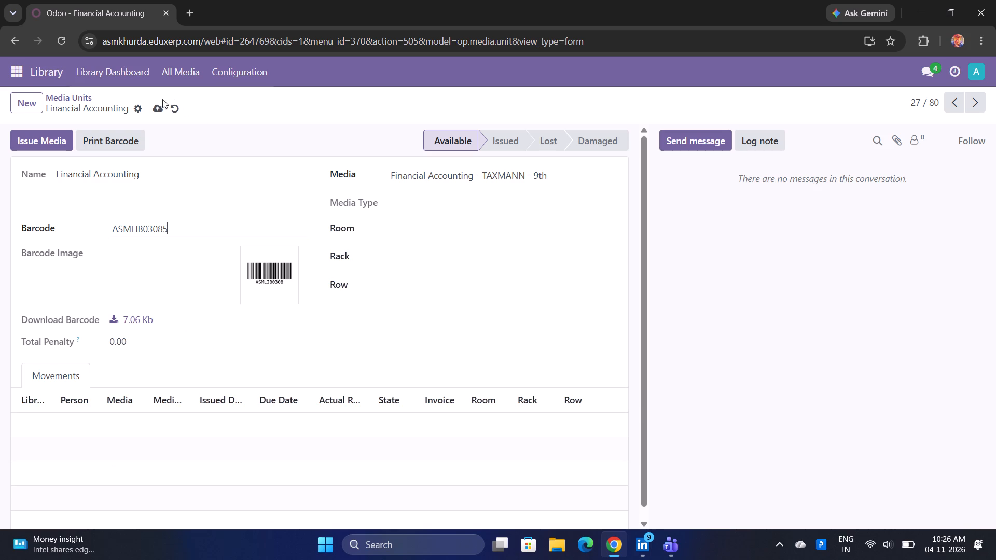
pyautogui.click(157, 102)
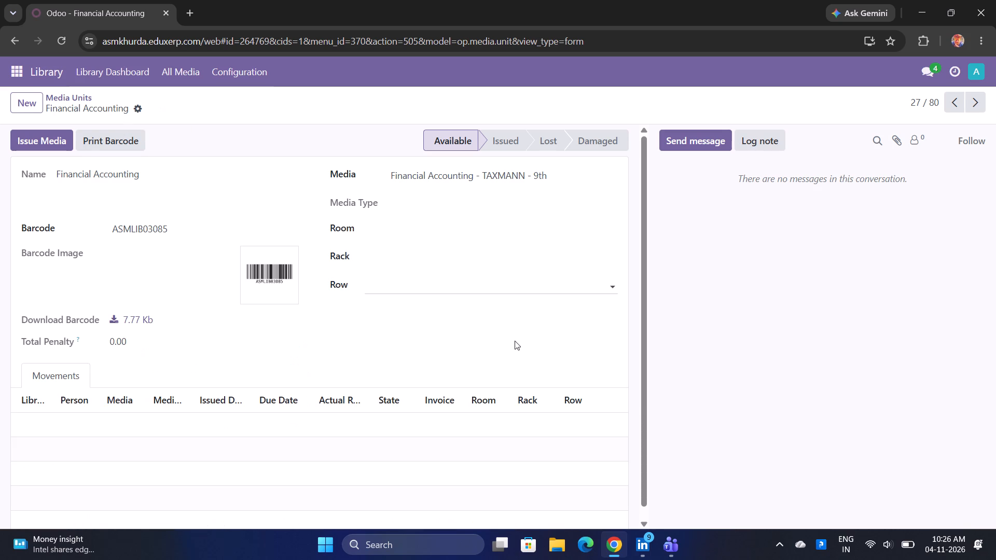
# For the Financial Accounting - TAXMANN - 9th unit ASMLIB03090, generate the missing barcode image by saving the barcode as ASMLIB0309, and again as ASMLIB03090.
pyautogui.click(976, 104)
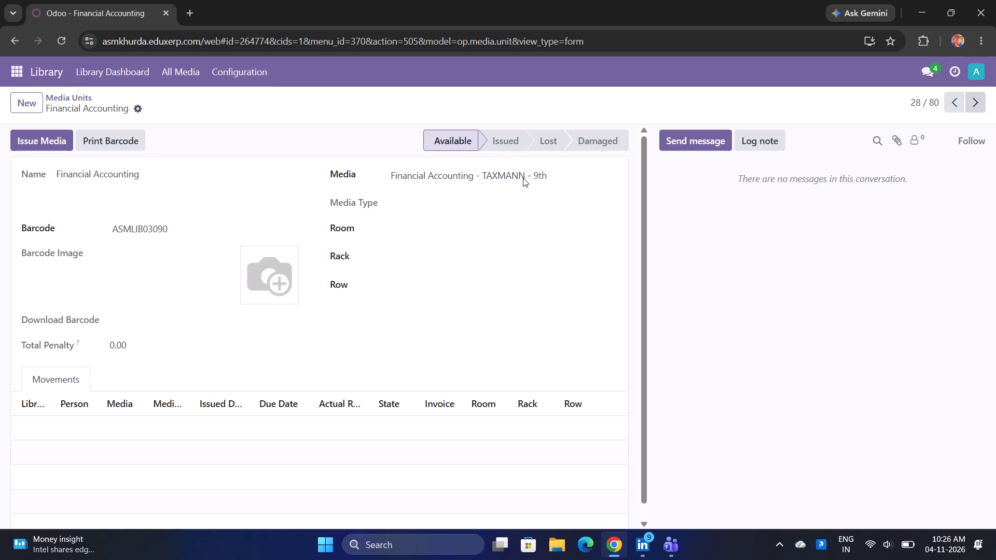
pyautogui.click(248, 233)
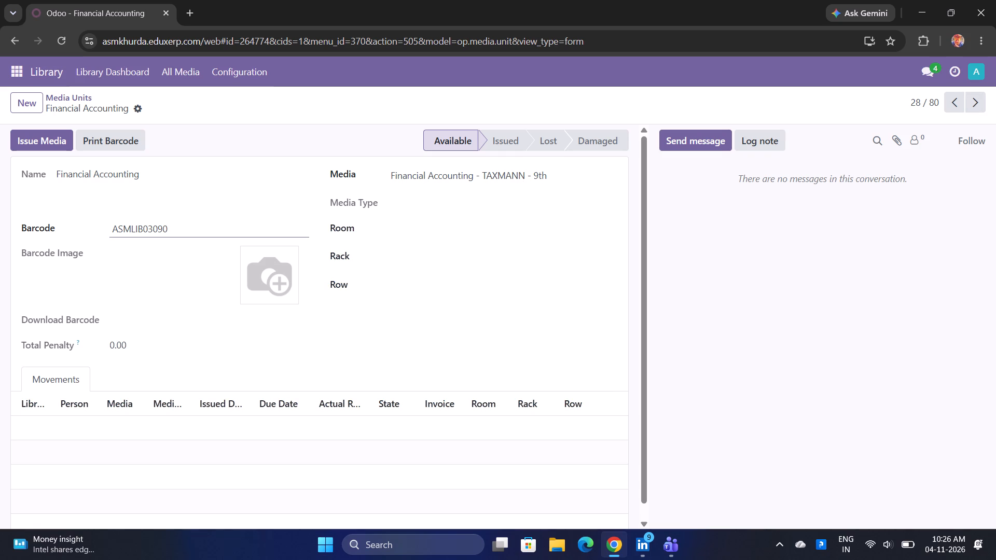
pyautogui.press('BackSpace')
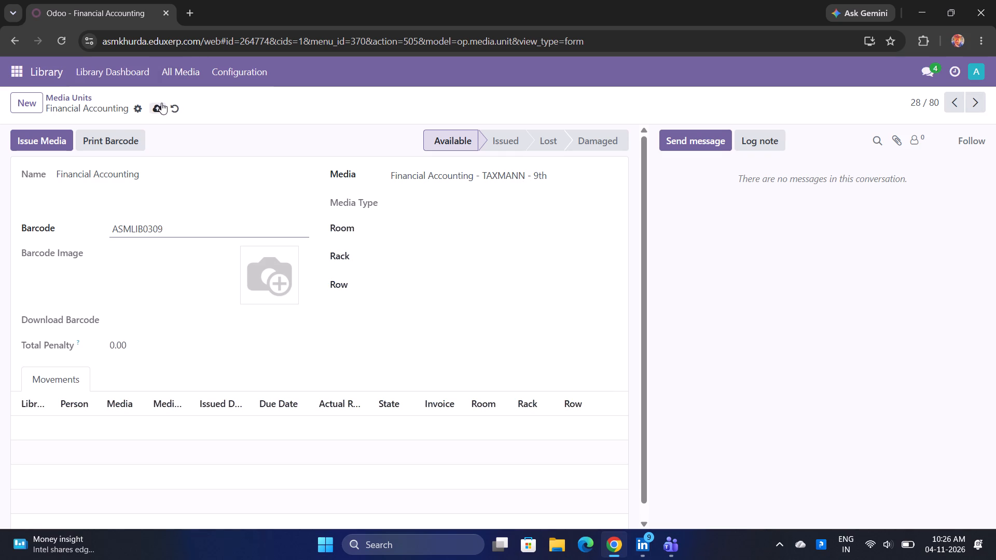
pyautogui.click(157, 106)
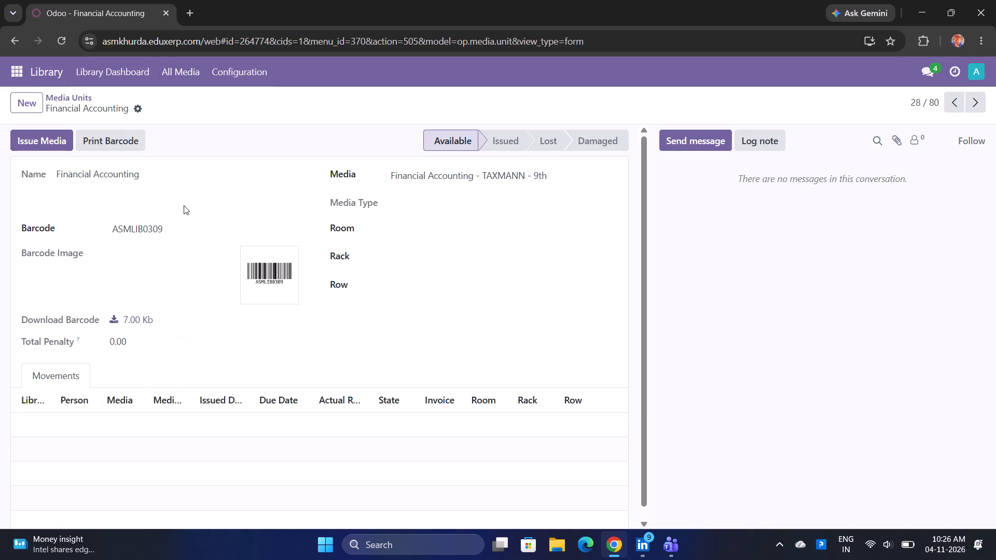
pyautogui.click(190, 232)
pyautogui.press('0')
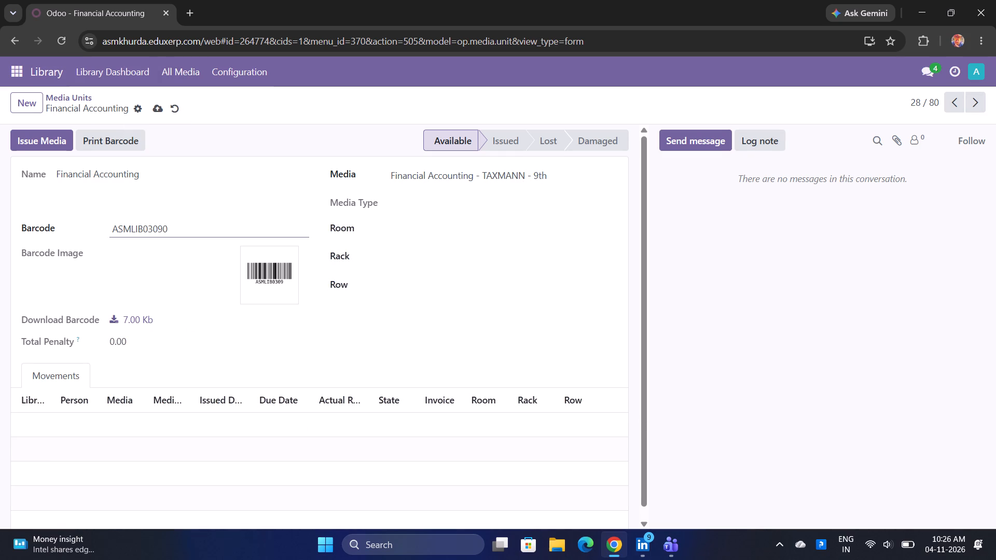
pyautogui.click(155, 104)
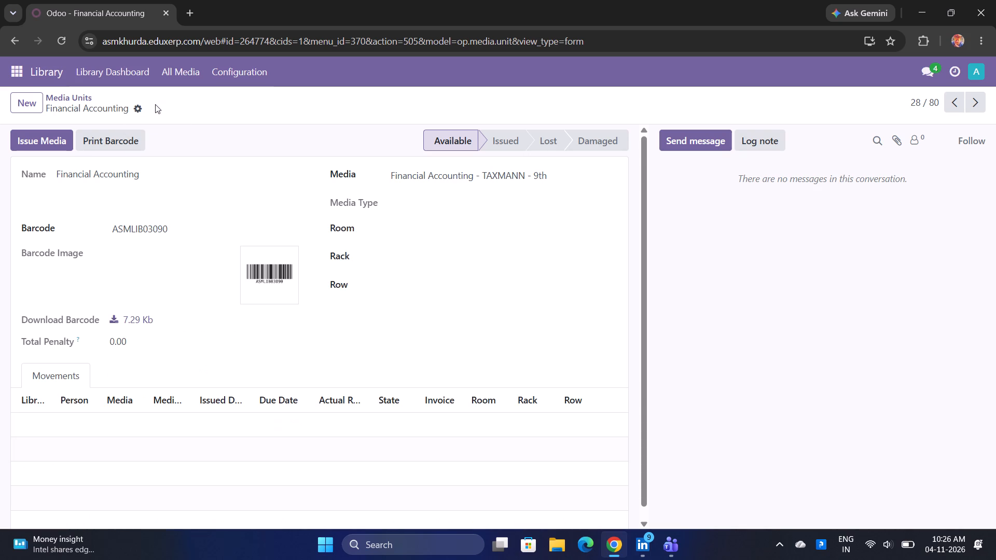
# For the Financial Accounting - TAXMANN - 9th unit ASMLIB03086, generate the missing barcode image by saving the barcode as ASMLIB0308, and again as ASMLIB03086.
pyautogui.click(975, 101)
pyautogui.click(227, 233)
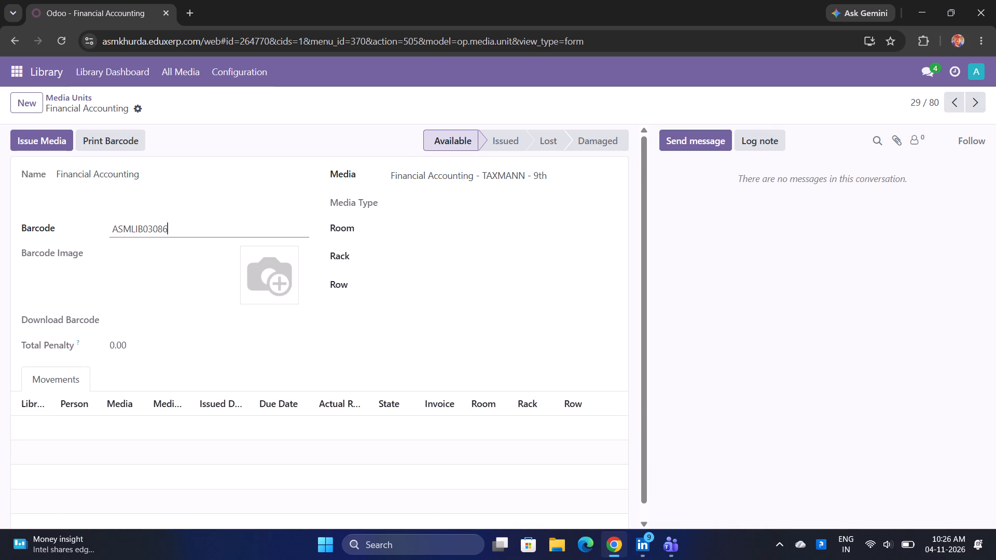
pyautogui.press('BackSpace')
pyautogui.click(155, 105)
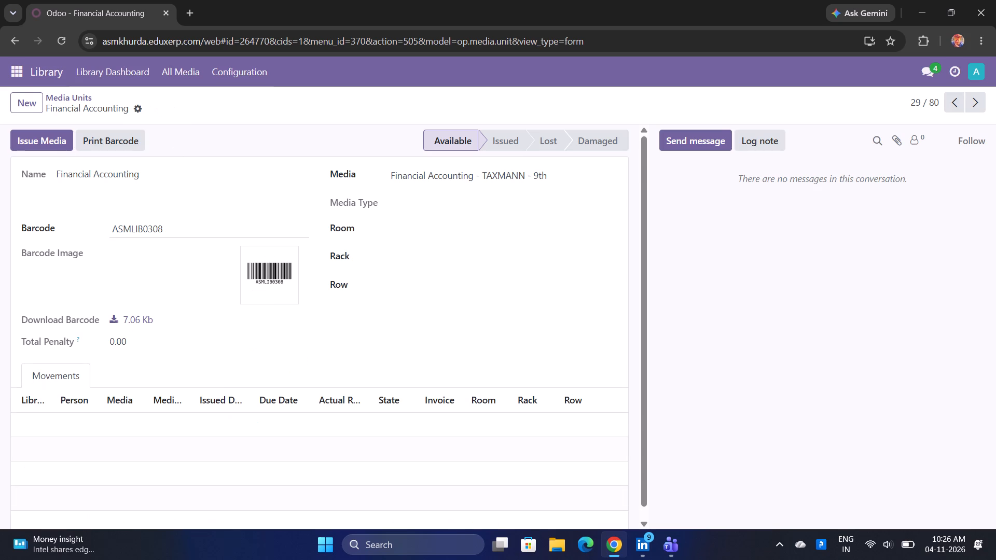
pyautogui.click(203, 228)
pyautogui.press('6')
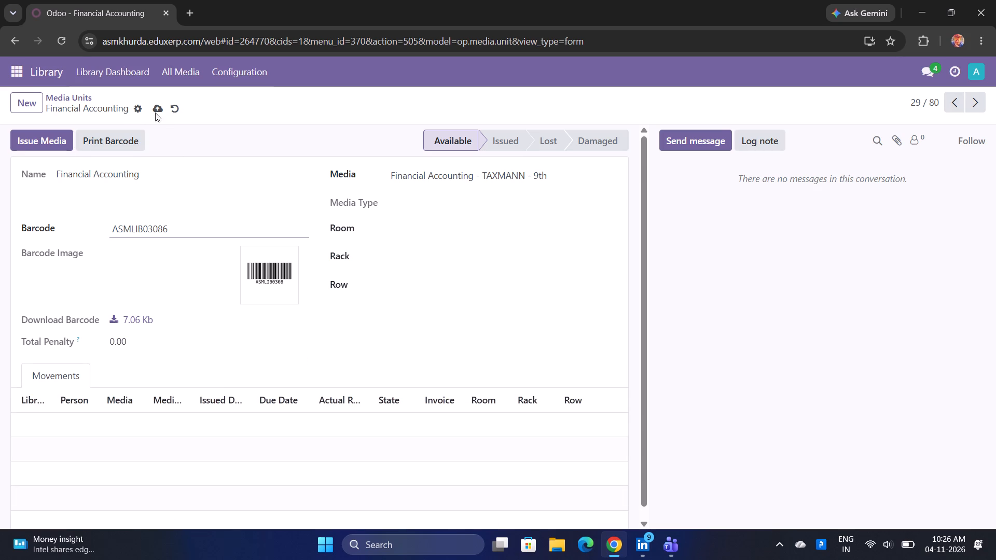
pyautogui.click(154, 105)
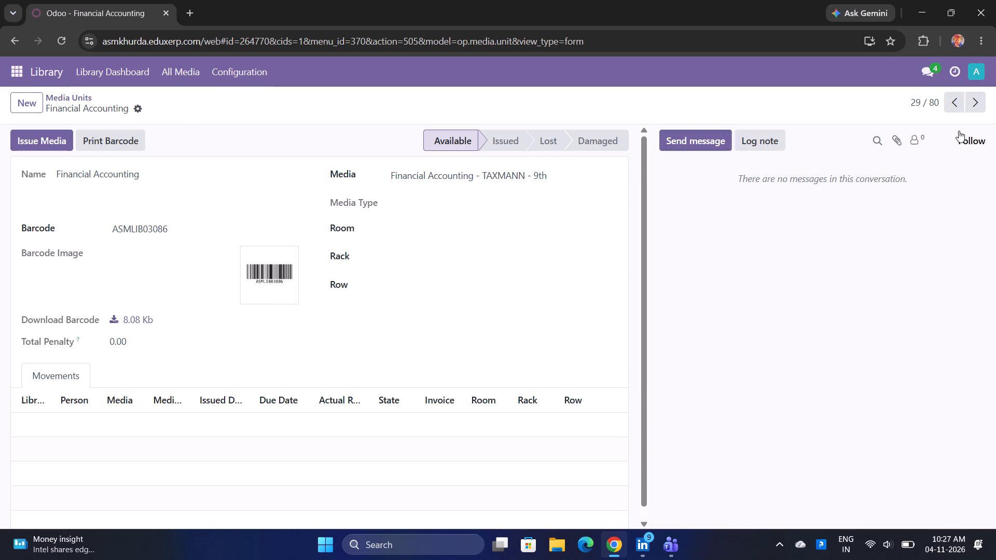
# For the Financial Accounting - TAXMANN - 9th unit ASMLIB03075, generate the missing barcode image by saving the barcode as ASMLIB0307, and again as ASMLIB03075.
pyautogui.click(971, 101)
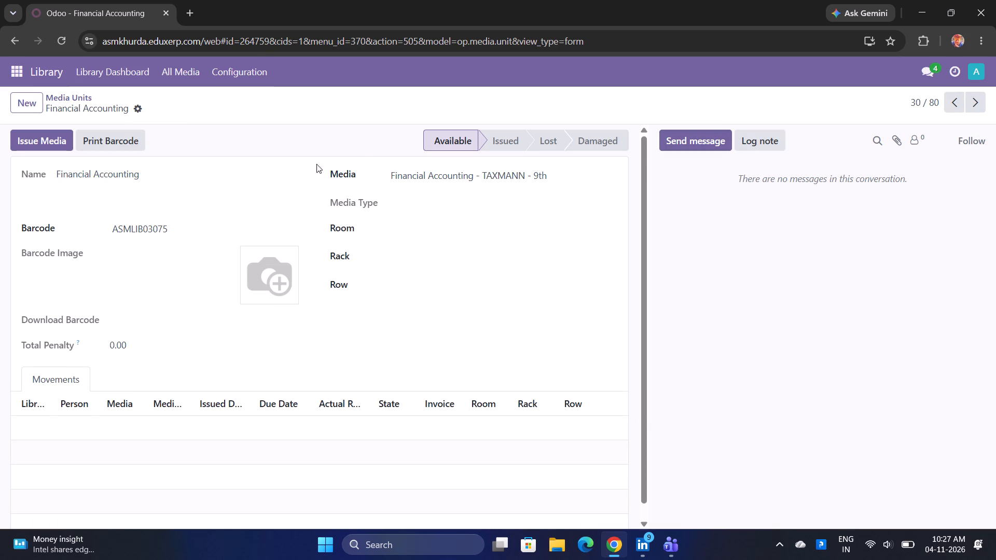
pyautogui.click(212, 225)
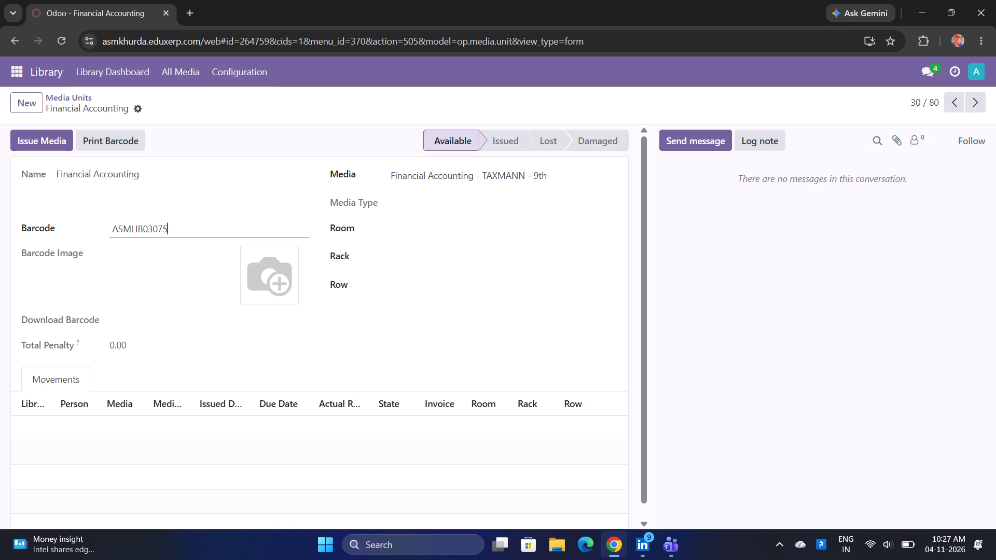
pyautogui.press('BackSpace')
pyautogui.click(160, 107)
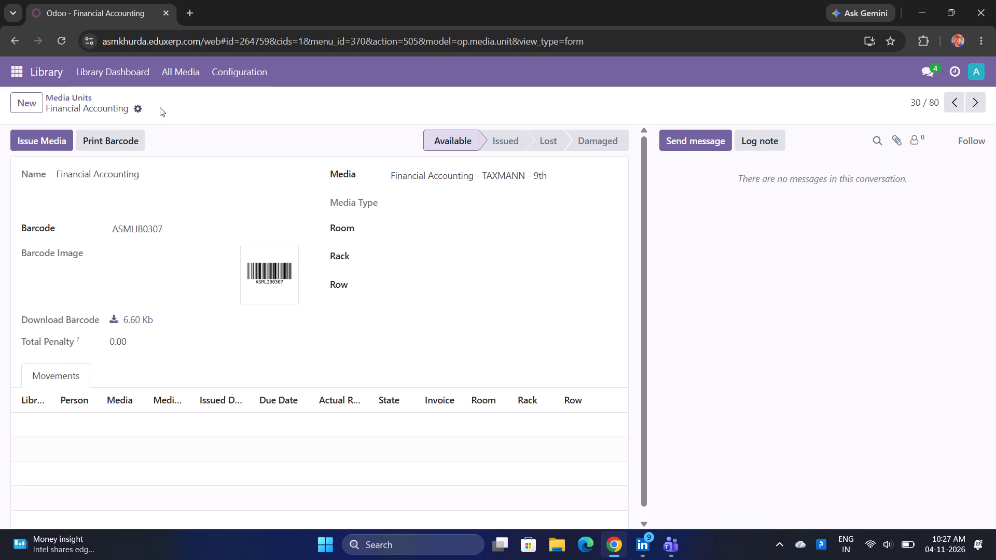
pyautogui.click(193, 235)
pyautogui.press('5')
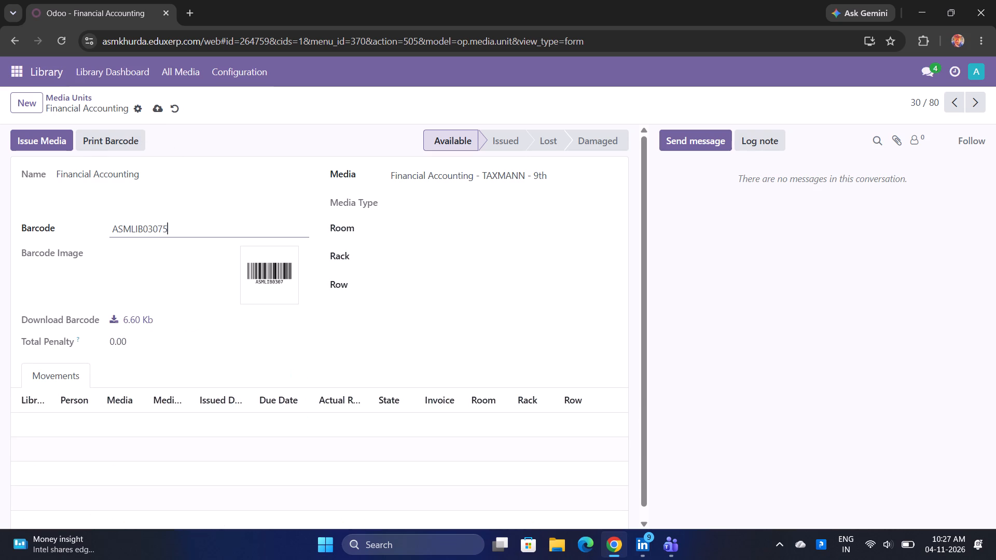
pyautogui.click(156, 106)
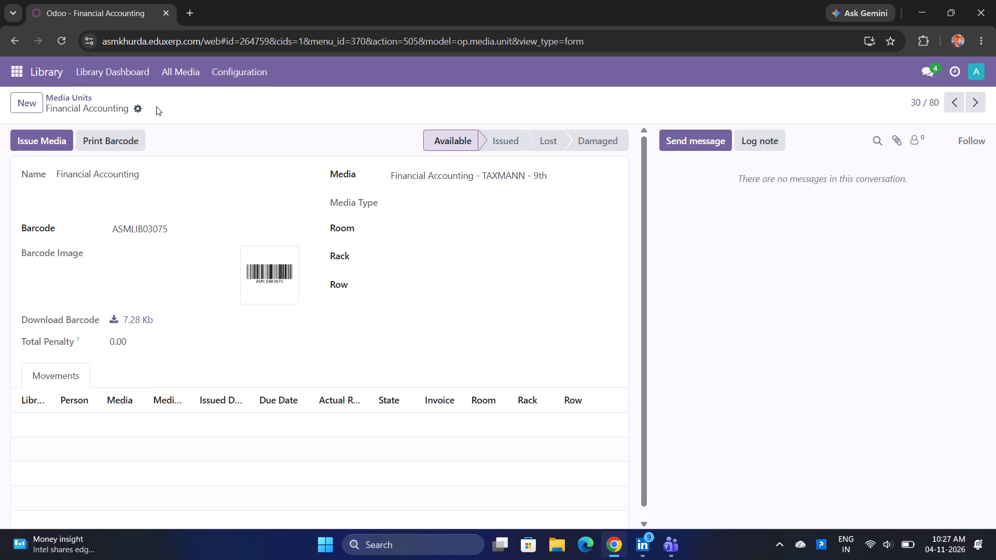
# For the Financial Accounting - TAXMANN - 9th unit ASMLIB03074, generate the missing barcode image by saving the barcode as ASMLIB0307, and again as ASMLIB03074.
pyautogui.click(977, 98)
pyautogui.click(236, 224)
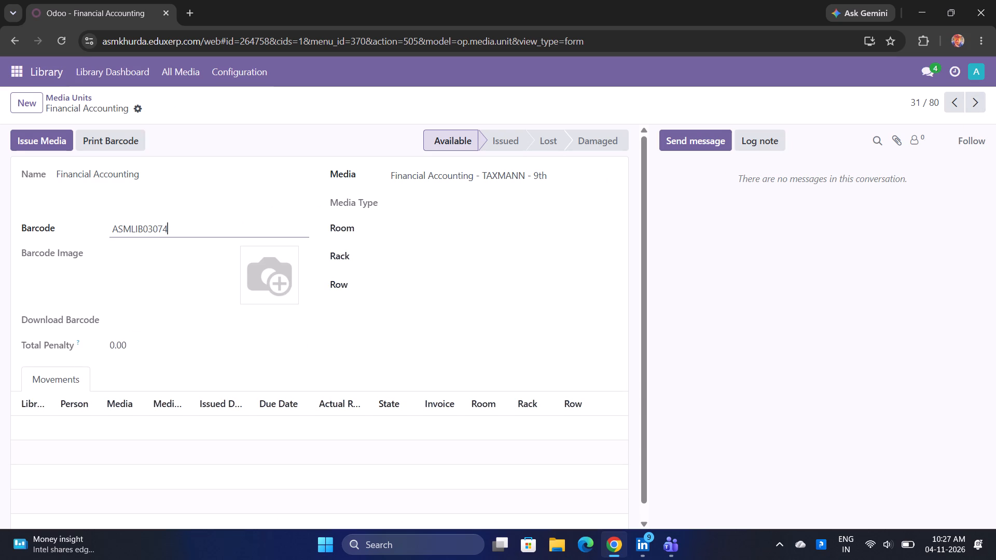
pyautogui.press('BackSpace')
pyautogui.click(158, 107)
pyautogui.click(201, 225)
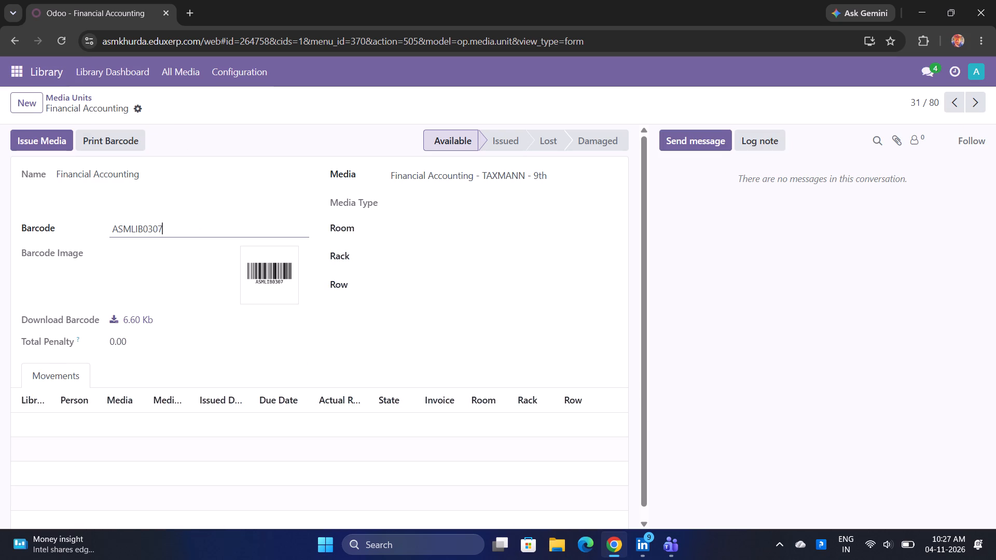
pyautogui.press('4')
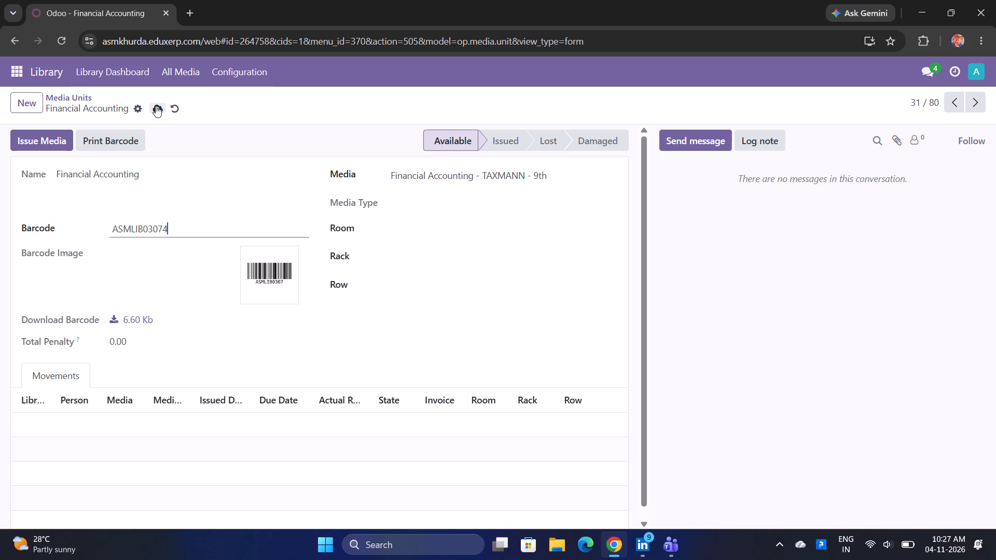
pyautogui.click(156, 106)
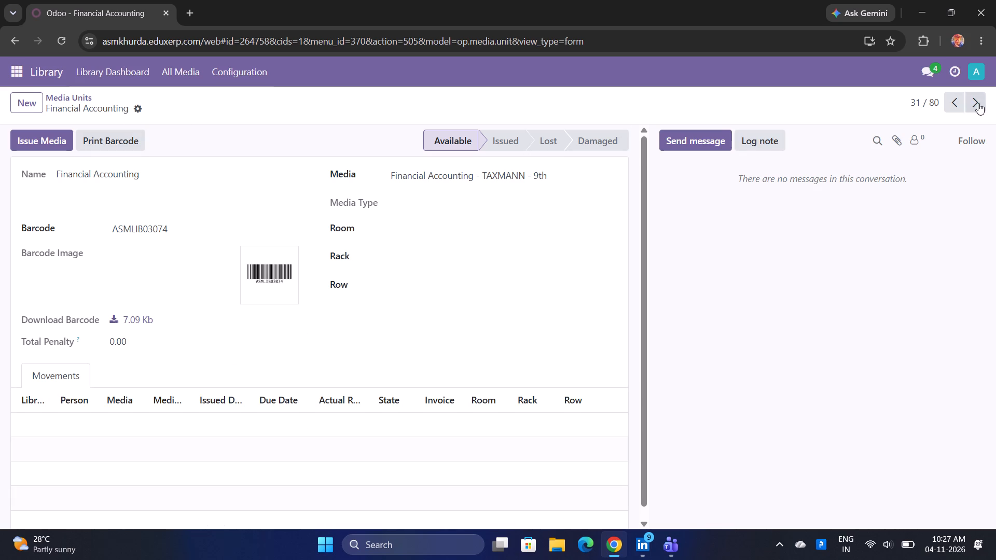
# For the Financial Accounting - TAXMANN - 9th unit ASMLIB03076, generate the missing barcode image by saving the barcode as ASMLIB0307, and again as ASMLIB03076.
pyautogui.click(978, 101)
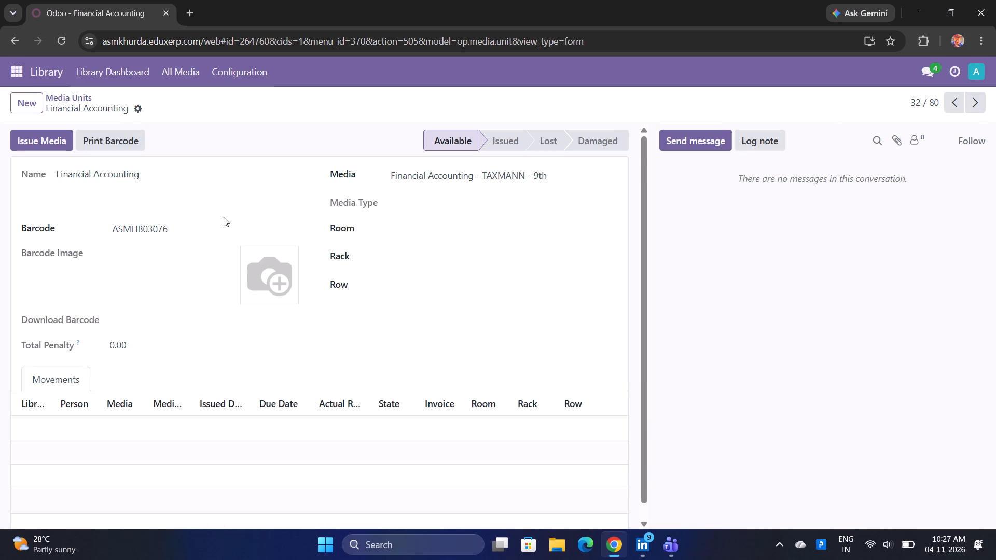
pyautogui.click(224, 217)
pyautogui.click(220, 235)
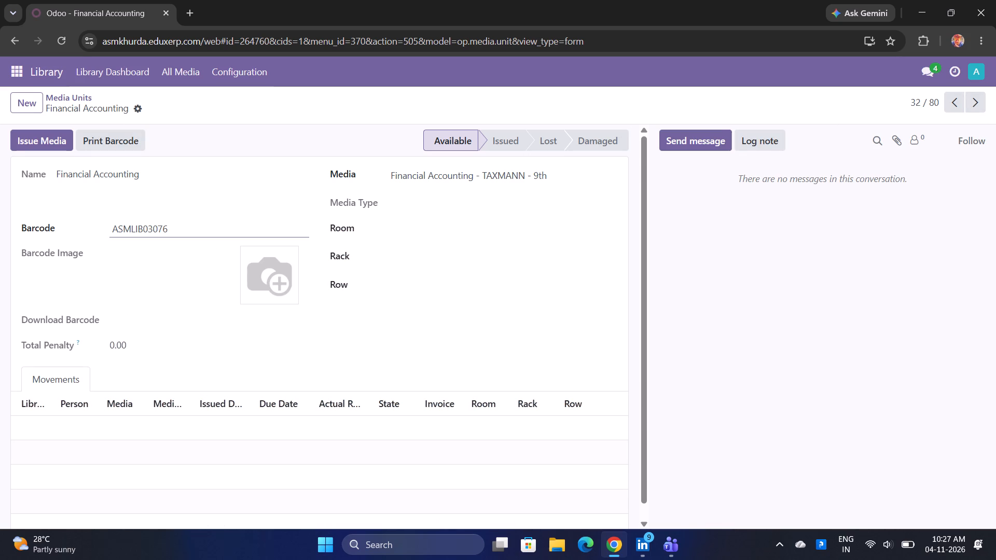
pyautogui.press('BackSpace')
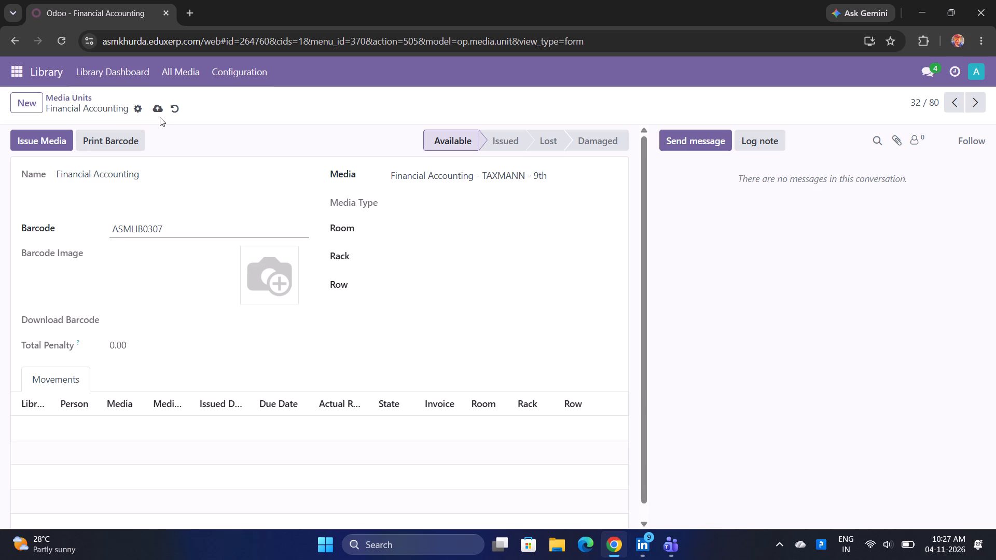
pyautogui.click(158, 108)
pyautogui.click(187, 230)
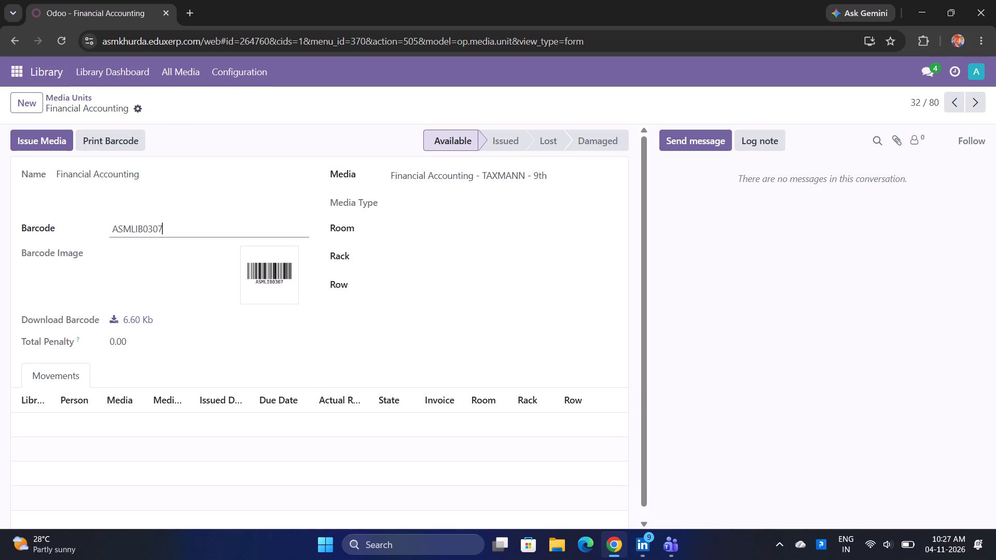
pyautogui.press('6')
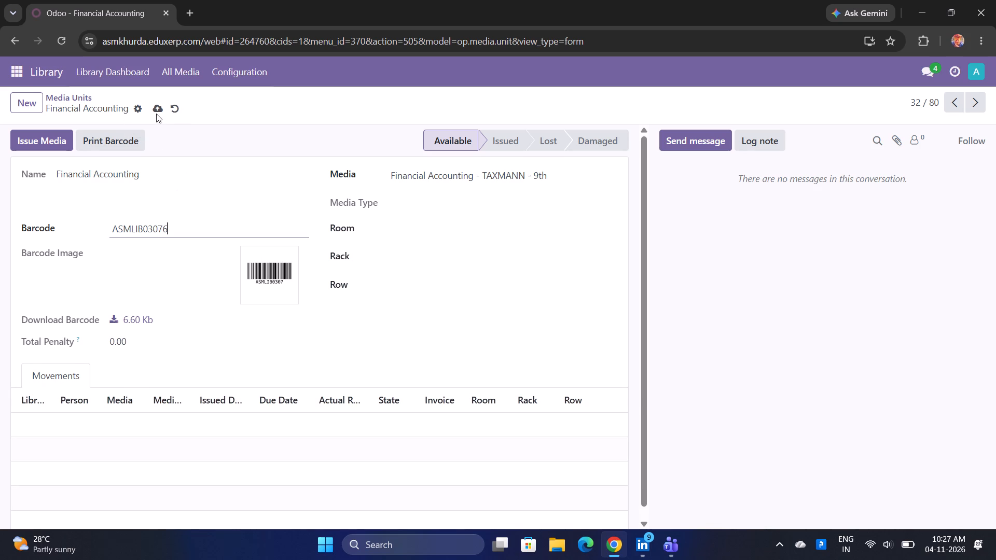
pyautogui.click(155, 107)
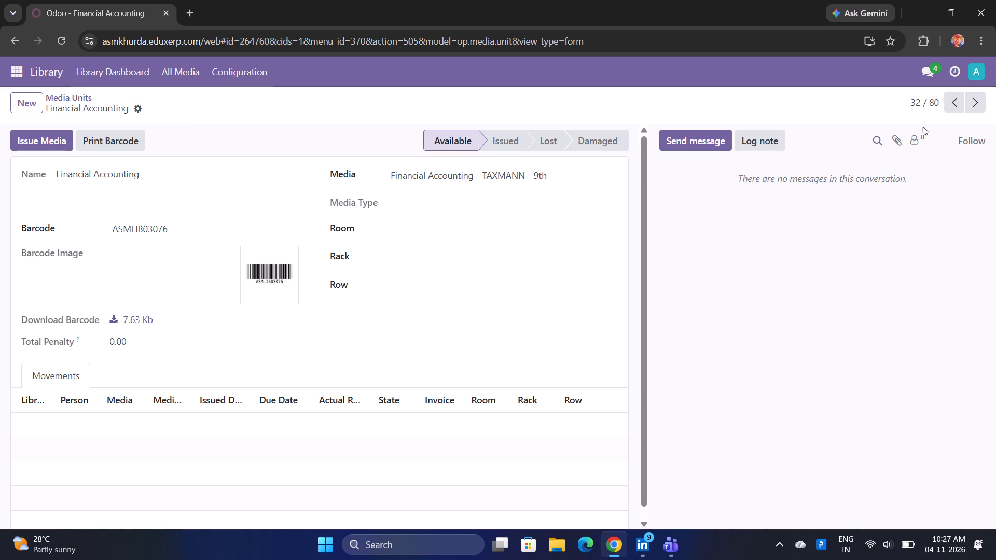
# For the Financial Accounting - TAXMANN - 9th unit ASMLIB03077, generate the missing barcode image by saving the barcode as ASMLIB0307, and again as ASMLIB03077.
pyautogui.click(976, 99)
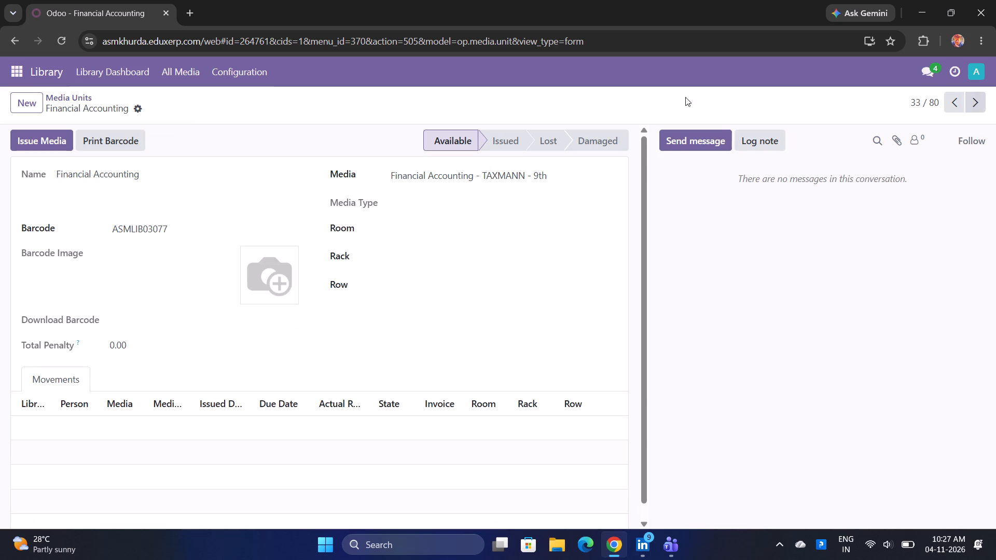
pyautogui.click(188, 240)
pyautogui.click(193, 233)
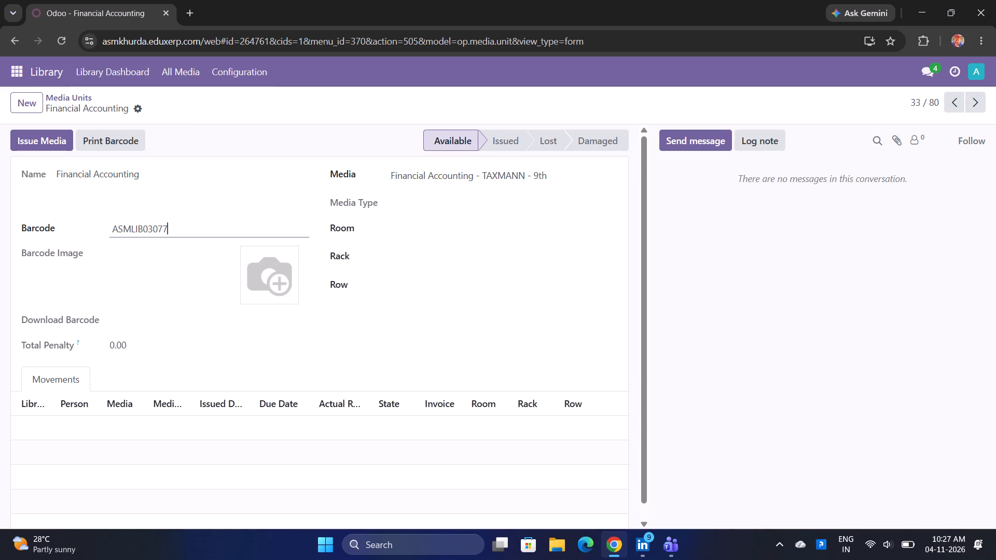
pyautogui.press('BackSpace')
pyautogui.click(158, 107)
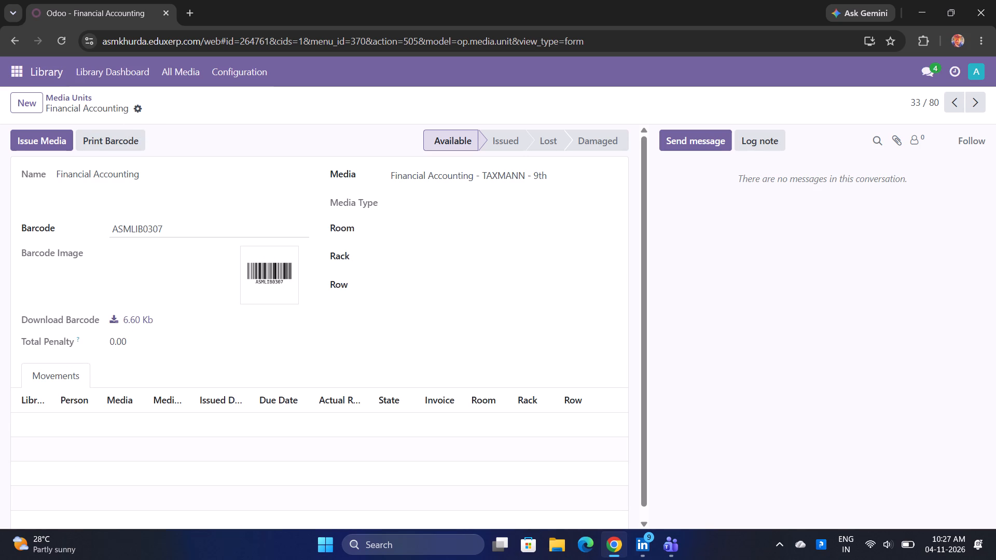
pyautogui.click(181, 229)
pyautogui.press('7')
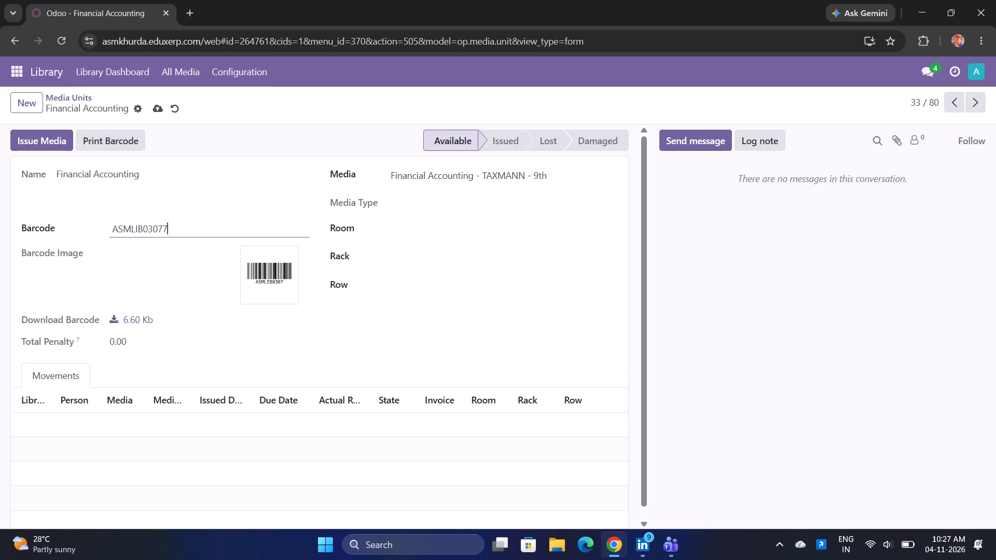
pyautogui.click(154, 104)
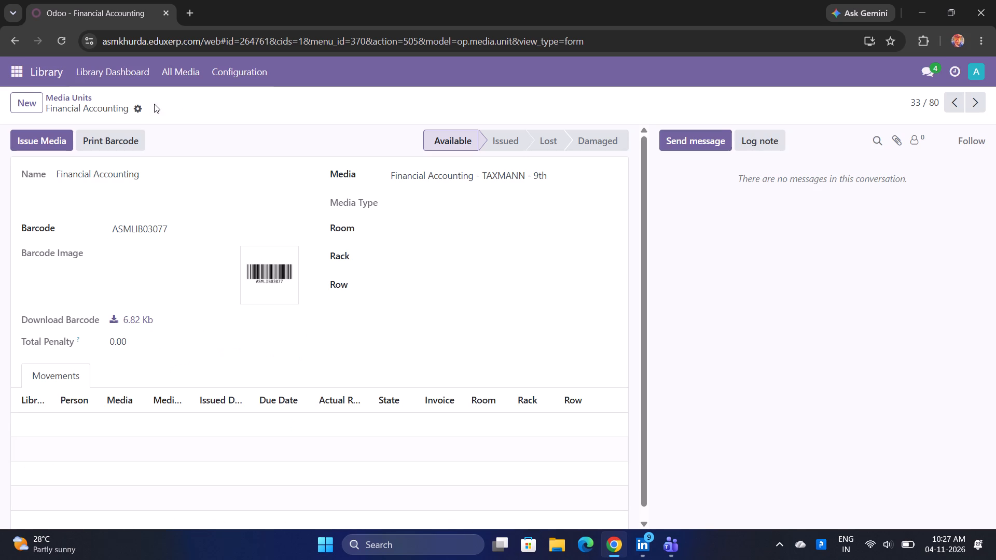
# For the Financial Accounting - TAXMANN - 9th unit ASMLIB03078, generate the missing barcode image by saving the barcode as ASMLIB0307, and again as ASMLIB03078.
pyautogui.click(976, 101)
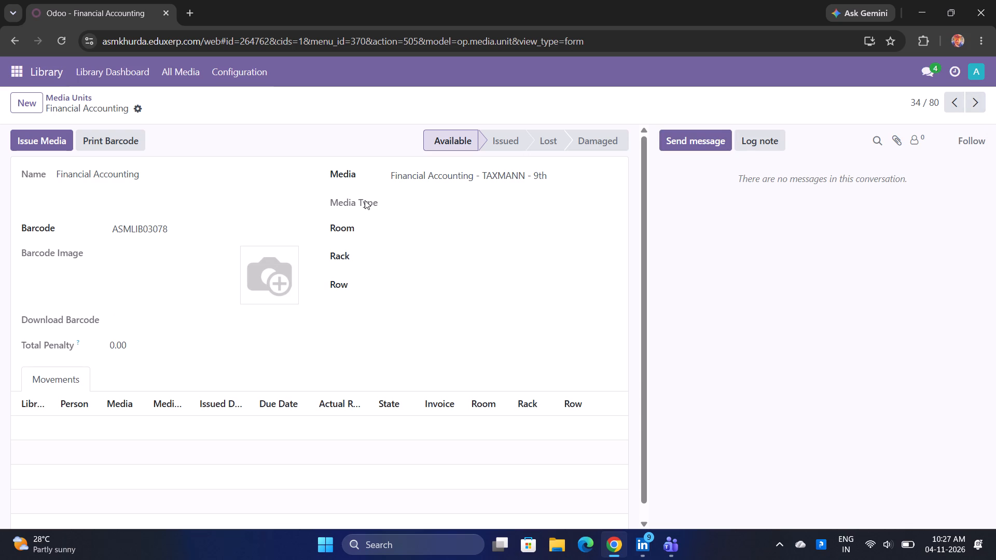
pyautogui.click(245, 227)
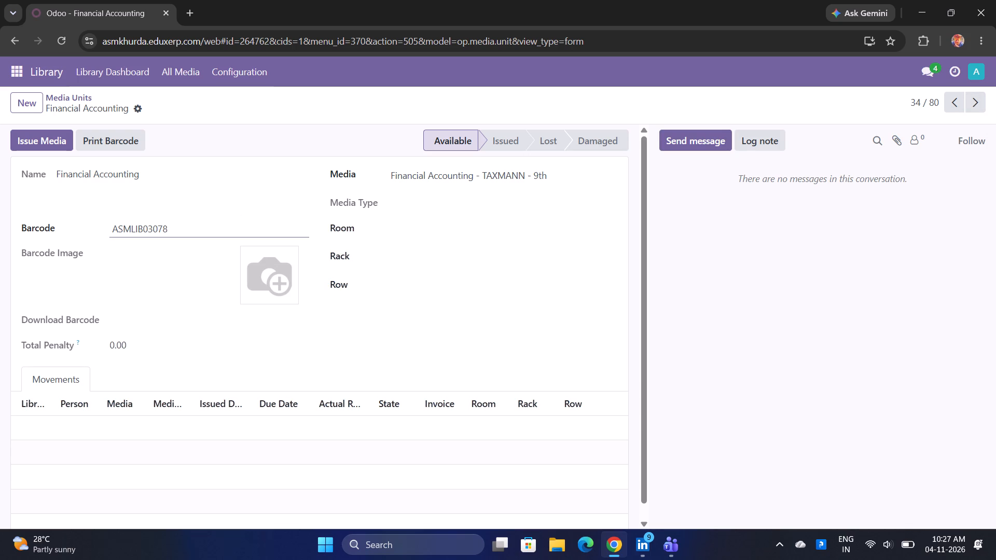
pyautogui.press('BackSpace')
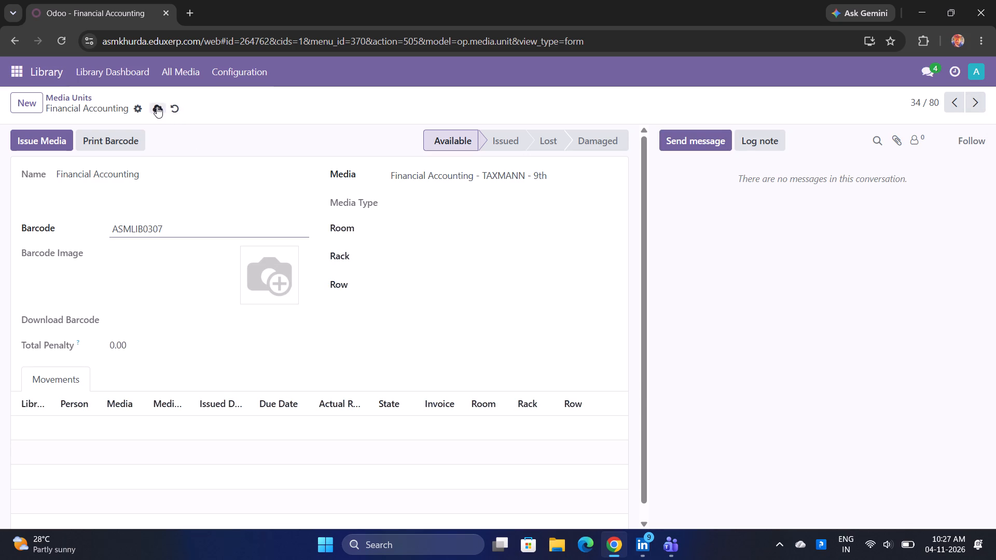
pyautogui.click(157, 106)
pyautogui.click(178, 231)
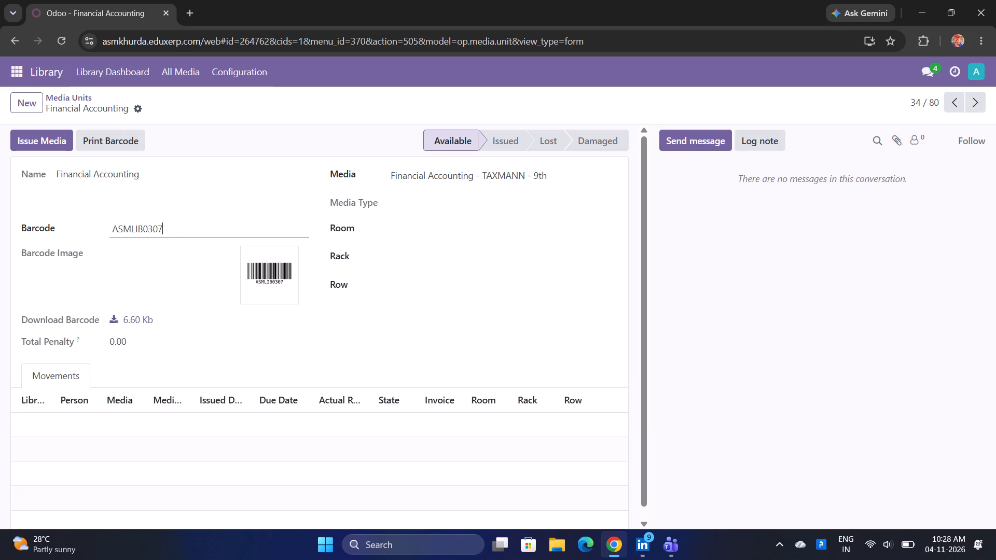
pyautogui.press('8')
pyautogui.click(157, 105)
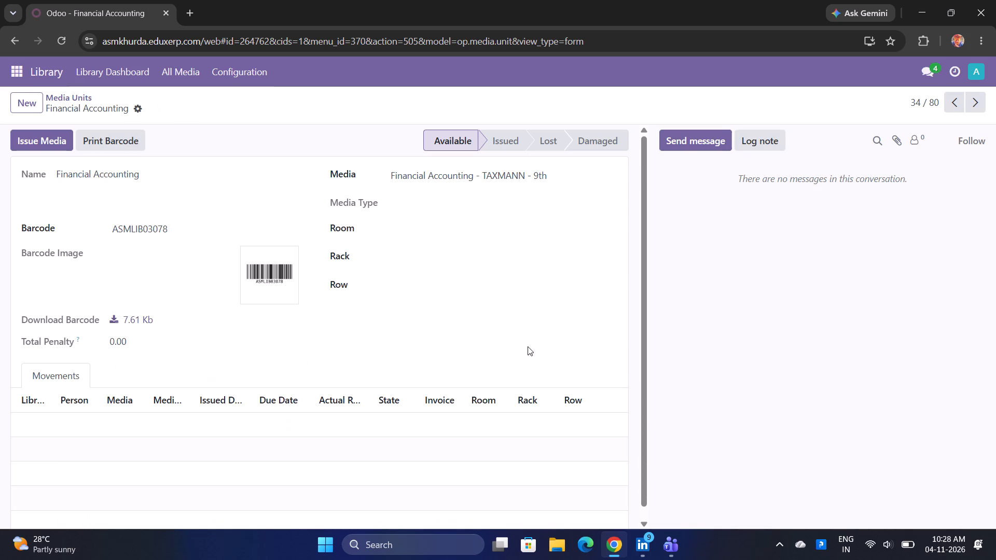
# For the Financial Accounting - TAXMANN - 9th unit ASMLIB03080, generate the missing barcode image by saving the barcode as ASMLIB0308, and again as ASMLIB03080.
pyautogui.click(974, 101)
pyautogui.click(256, 229)
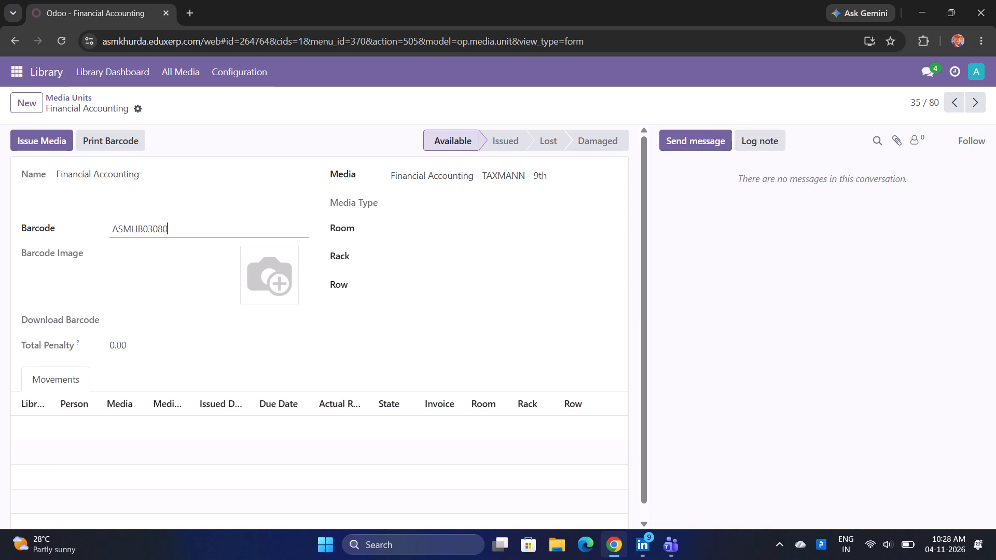
pyautogui.press('BackSpace')
pyautogui.click(159, 108)
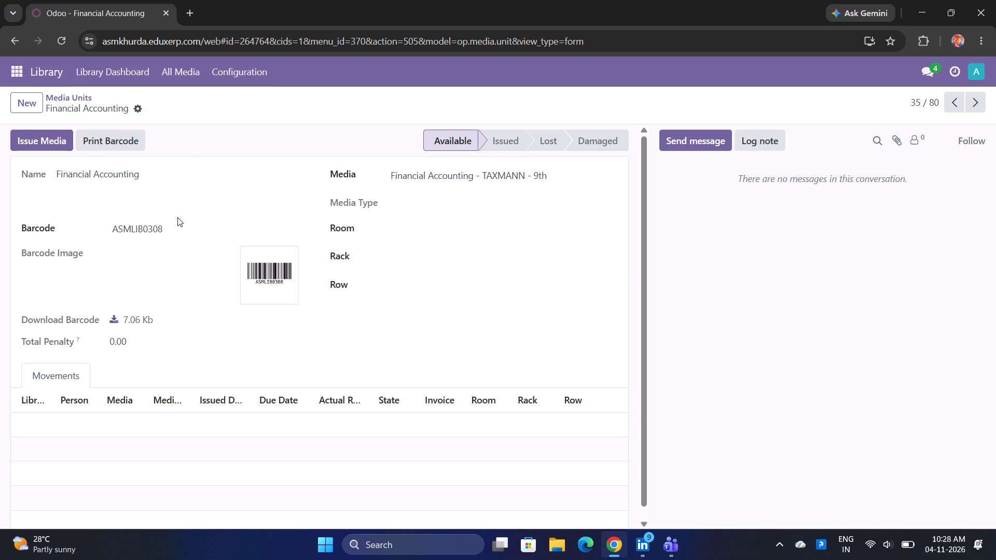
pyautogui.click(179, 225)
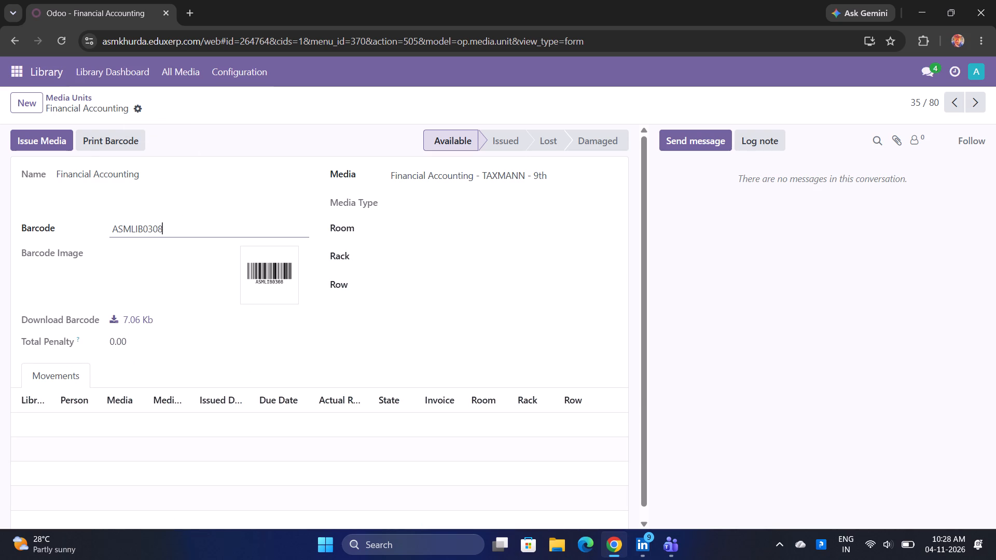
pyautogui.press('0')
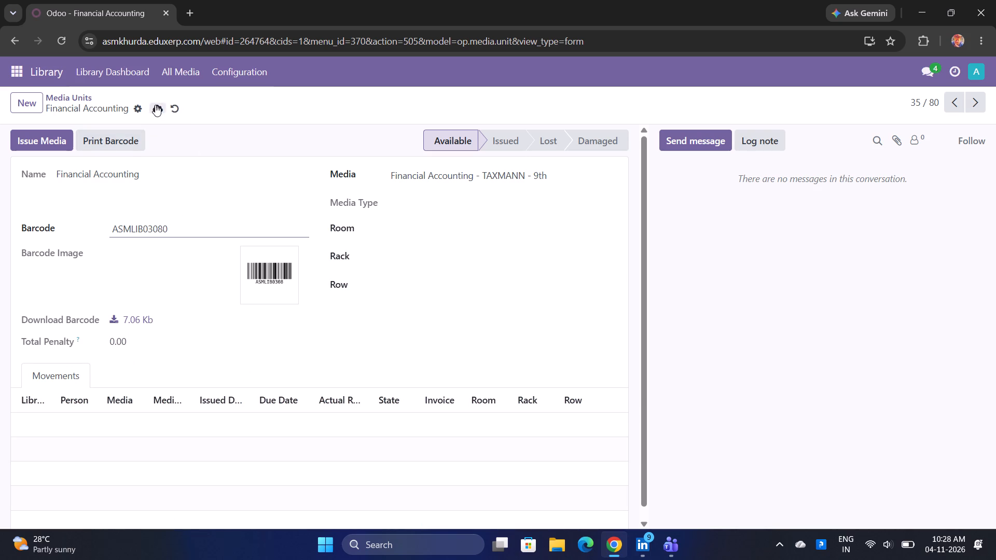
pyautogui.click(157, 105)
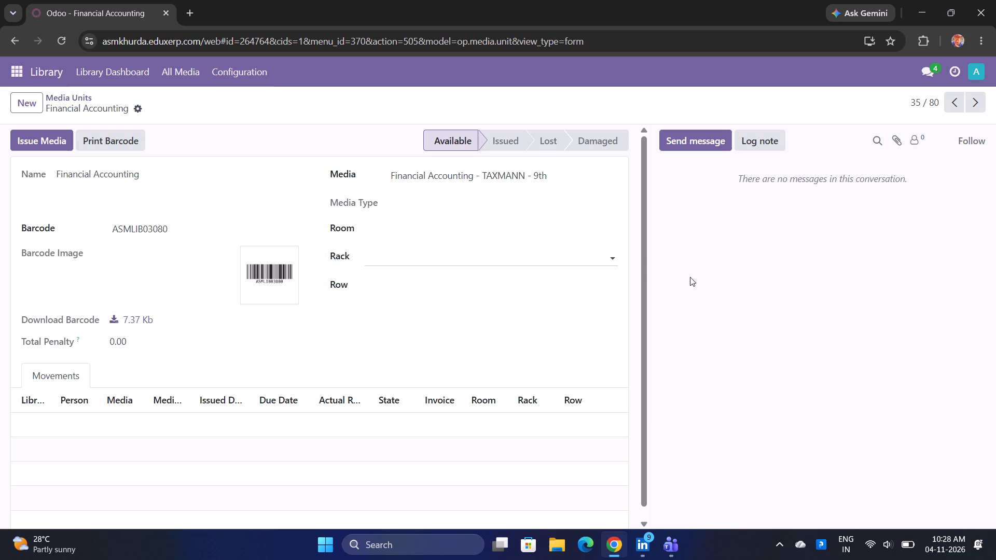
# For the Financial Accounting - TAXMANN - 9th unit ASMLIB03079, generate the missing barcode image by saving the barcode as ASMLIB0307, and again as ASMLIB03079.
pyautogui.click(983, 100)
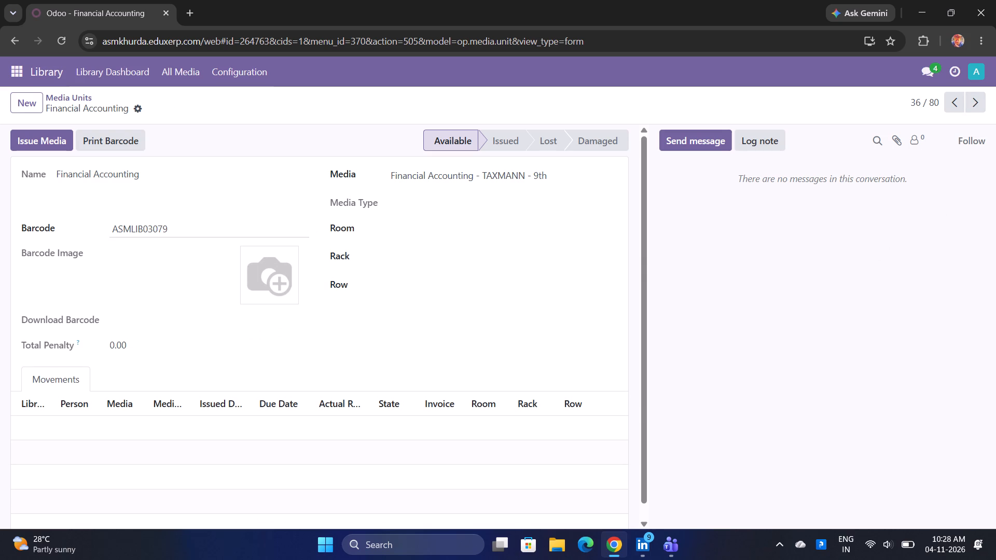
pyautogui.click(298, 231)
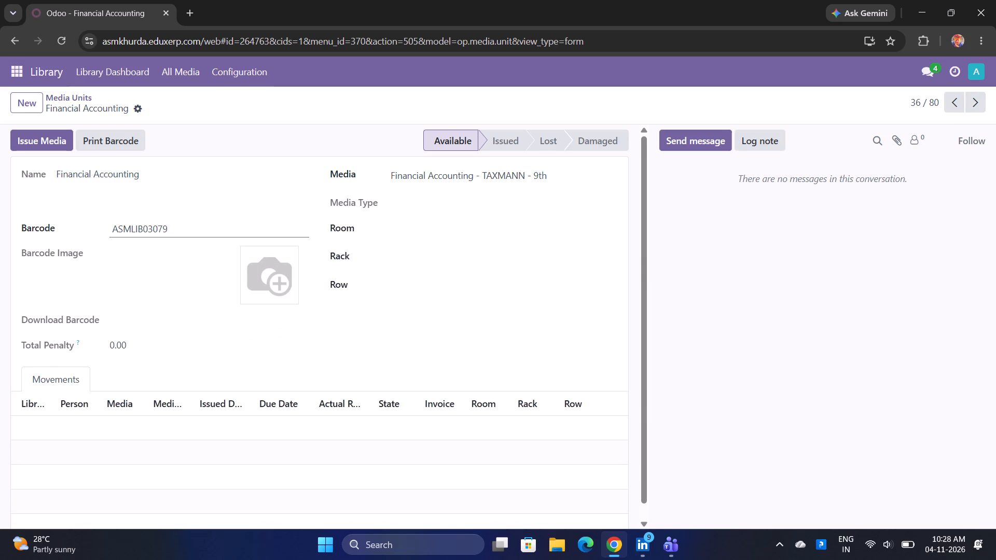
pyautogui.press('BackSpace')
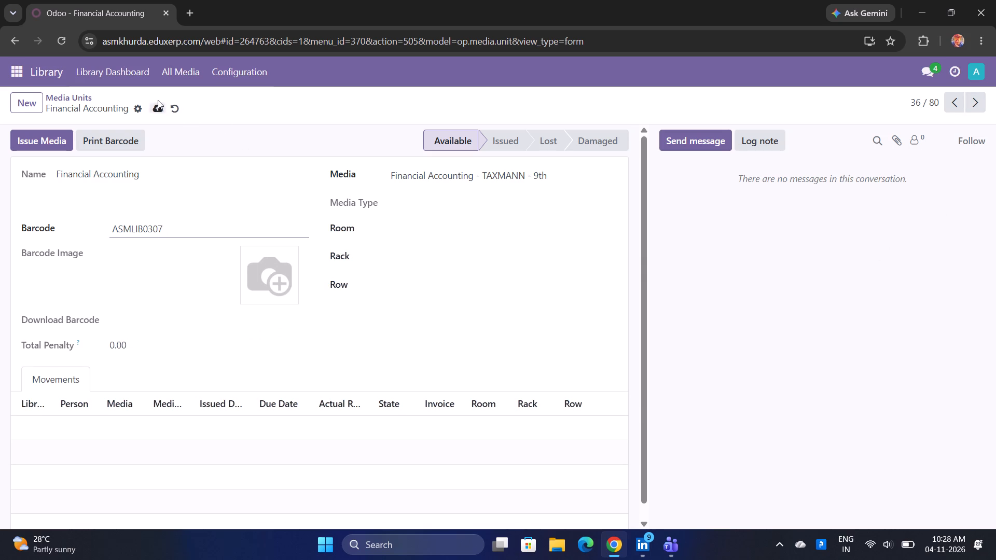
pyautogui.click(157, 106)
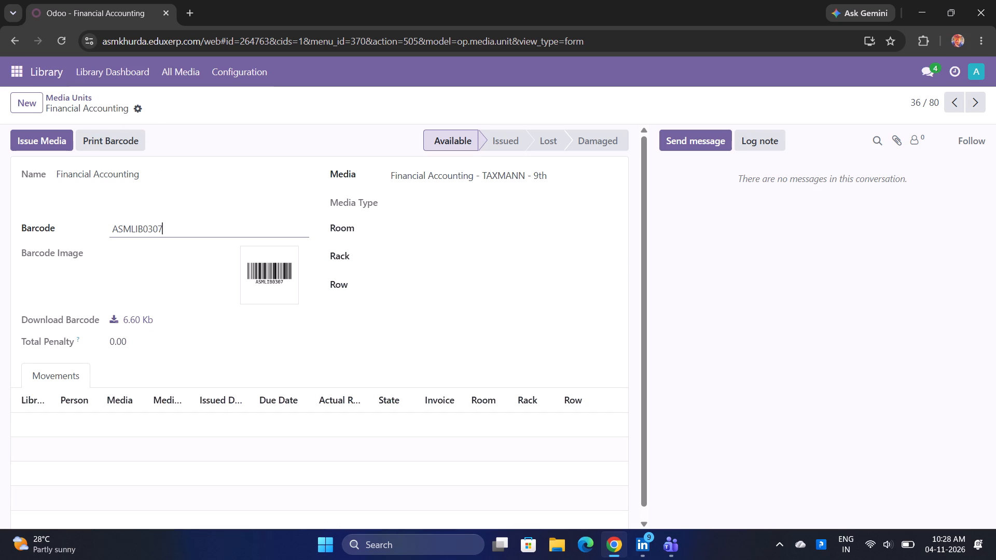
pyautogui.click(175, 232)
pyautogui.press('9')
pyautogui.click(156, 103)
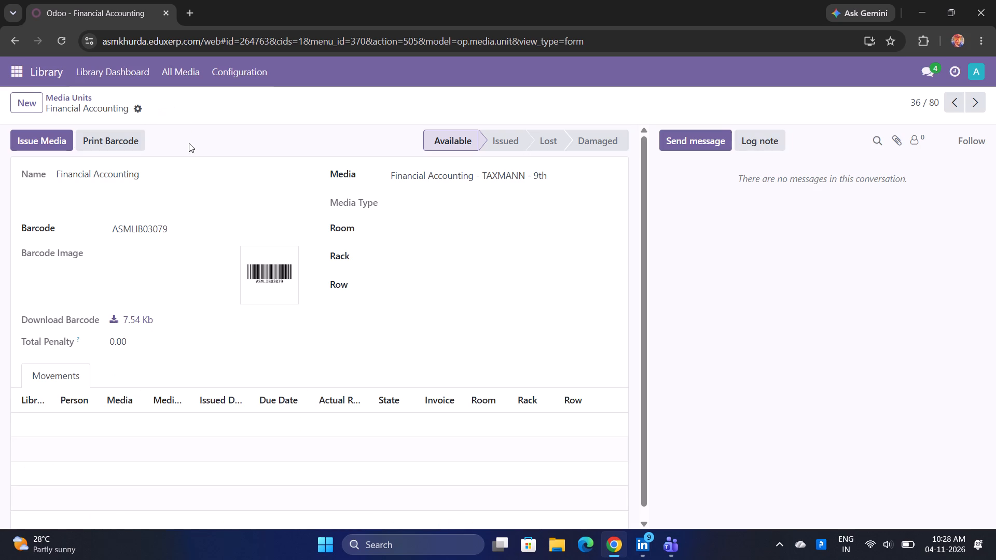
# For the Financial Accounting - TAXMANN - 9th unit ASMLIB03081, generate the missing barcode image by saving the barcode as ASMLIB0308, and again as ASMLIB03081.
pyautogui.click(972, 102)
pyautogui.click(212, 226)
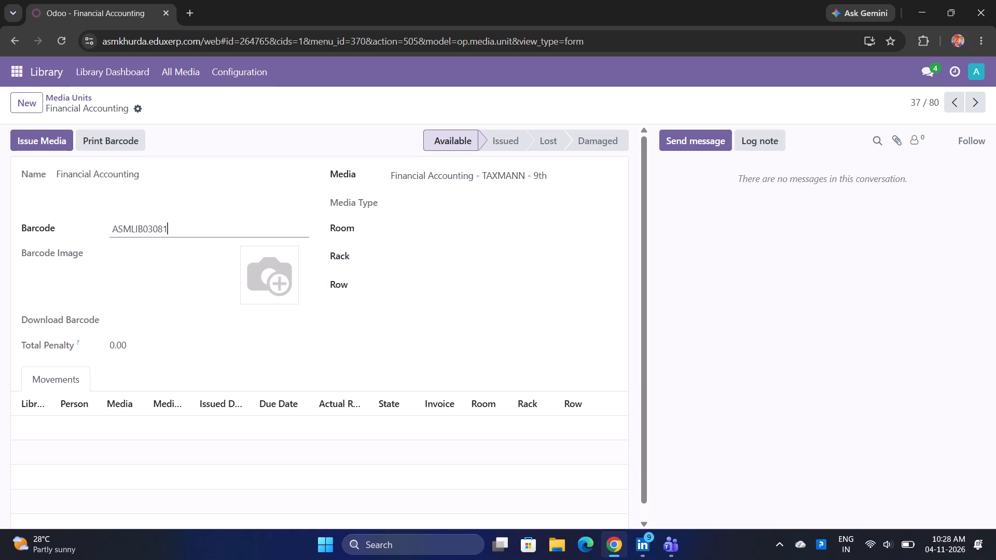
pyautogui.press('BackSpace')
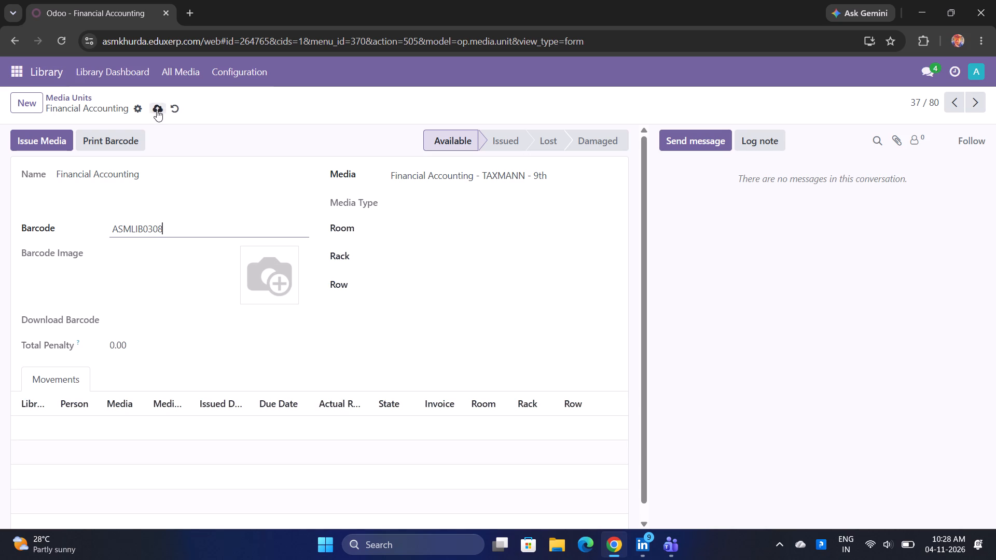
pyautogui.click(155, 107)
pyautogui.click(190, 228)
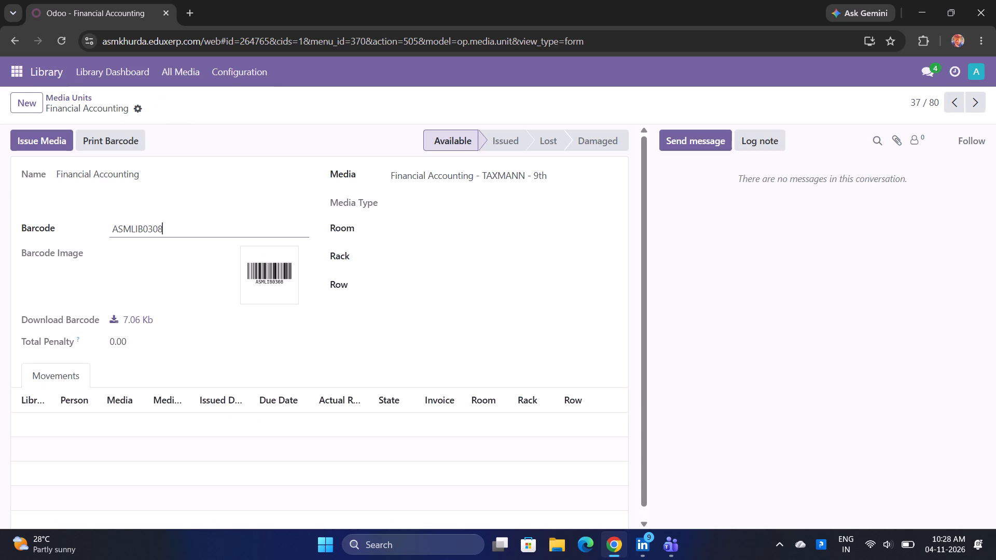
pyautogui.press('1')
pyautogui.click(156, 107)
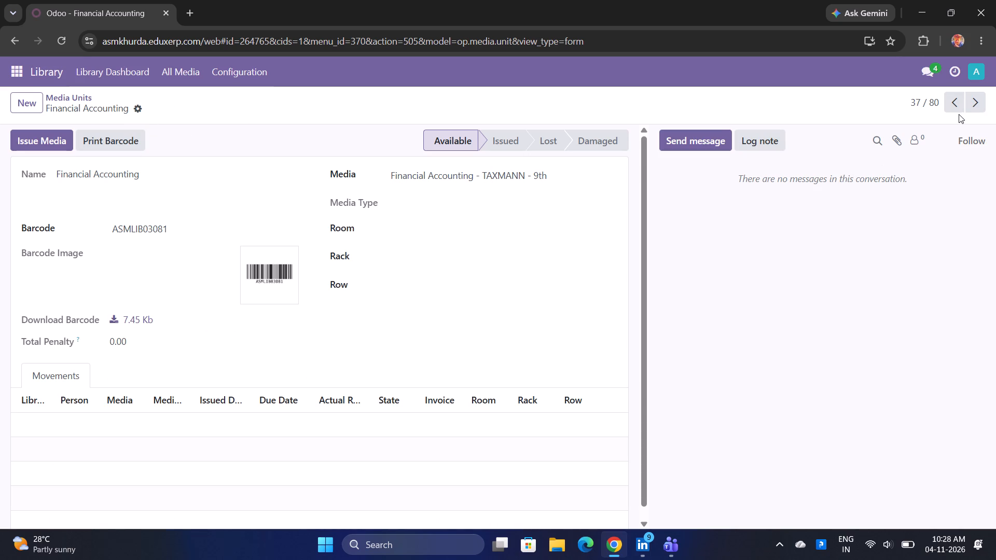
# For the Financial Accounting - TAXMANN - 9th unit ASMLIB03083, generate the missing barcode image by saving the barcode as ASMLIB0308, and again as ASMLIB03083.
pyautogui.click(975, 102)
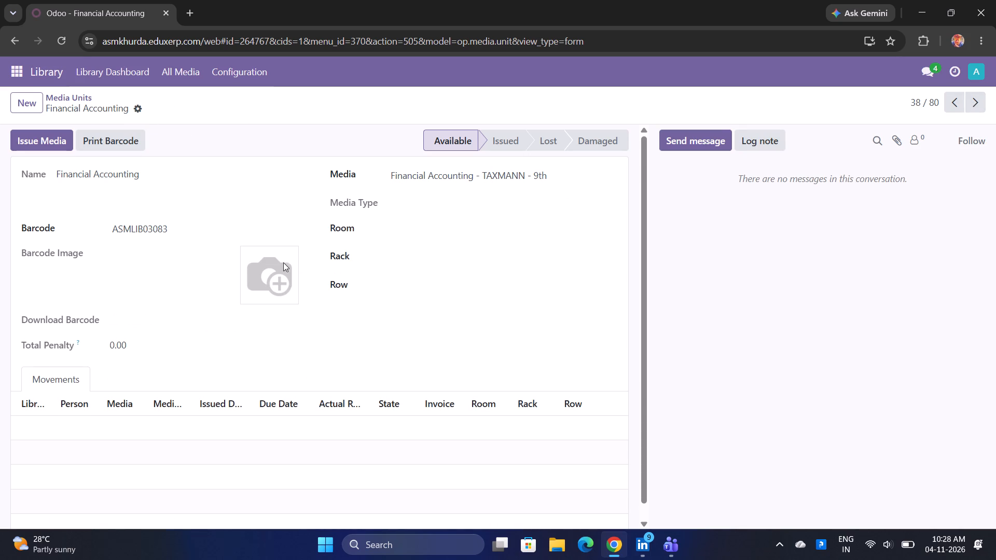
pyautogui.click(243, 230)
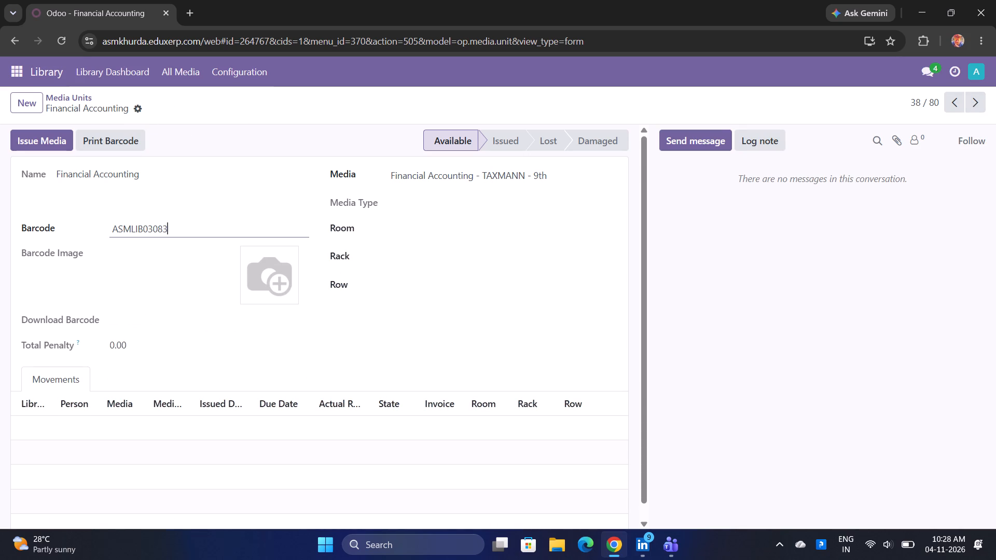
pyautogui.press('BackSpace')
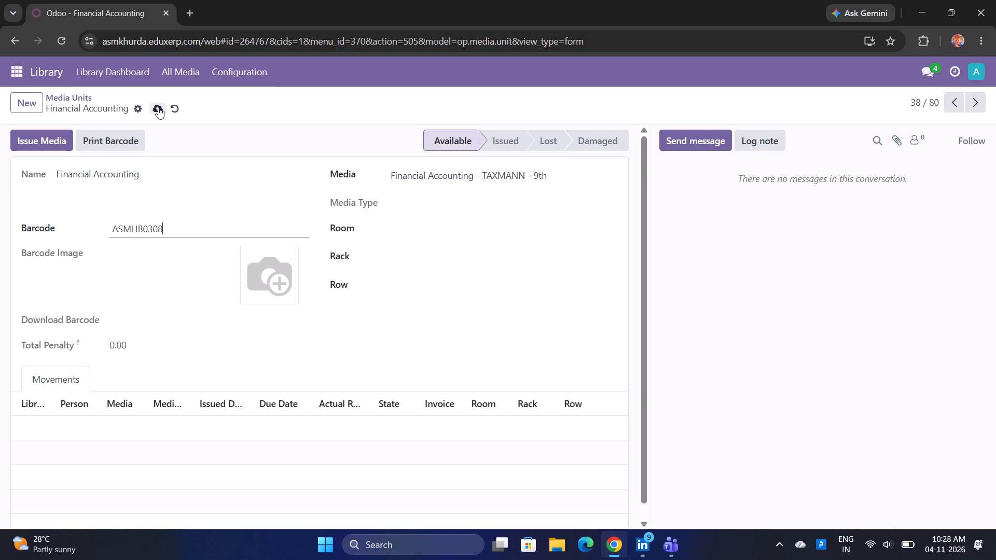
pyautogui.click(158, 107)
pyautogui.click(191, 226)
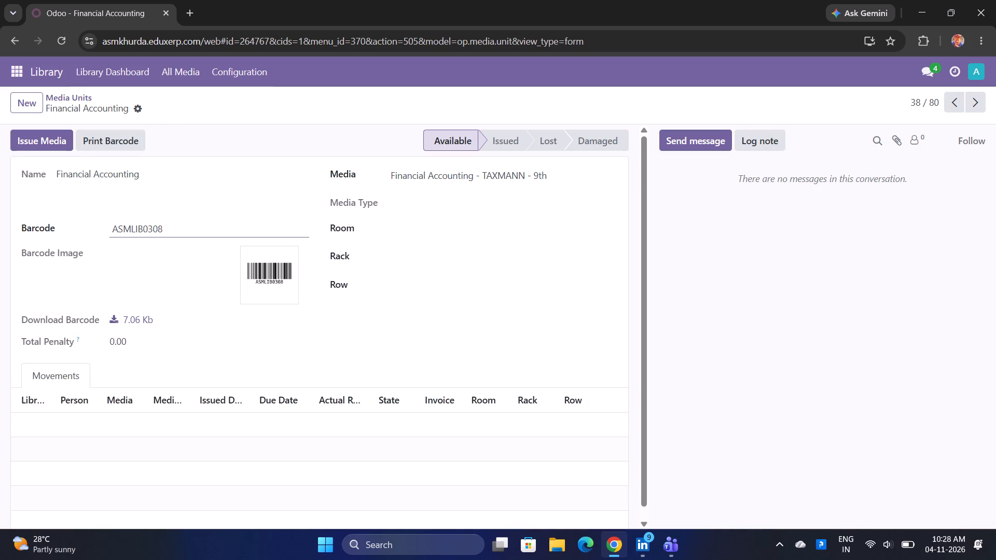
pyautogui.press('3')
pyautogui.click(157, 107)
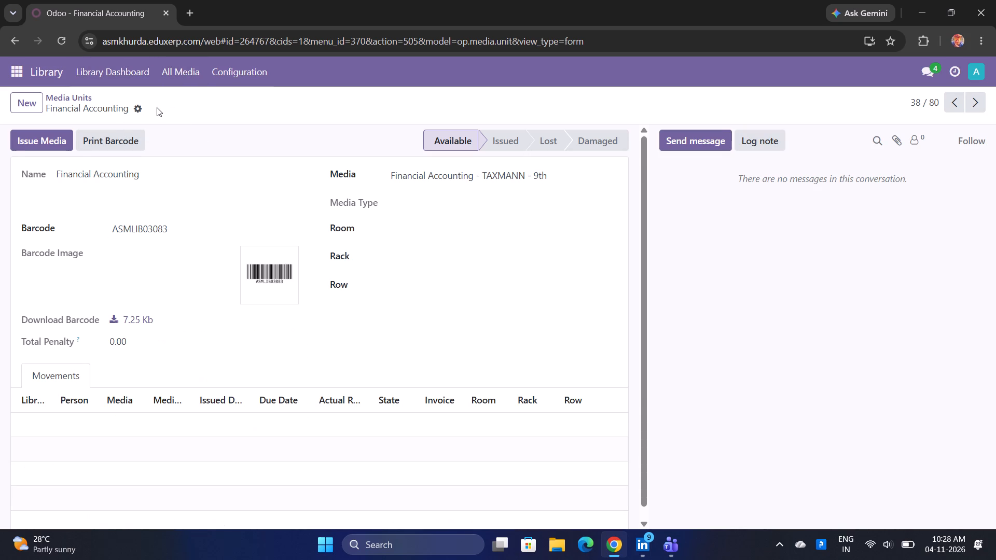